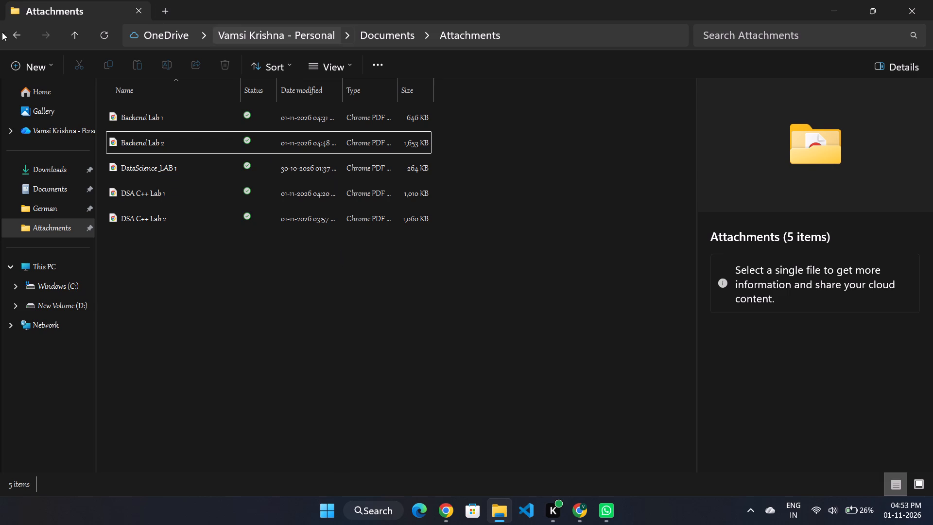
# Launch Word and open the DataScience _LAB 1 PDF from the Attachments folder for editing.
pyautogui.click(327, 502)
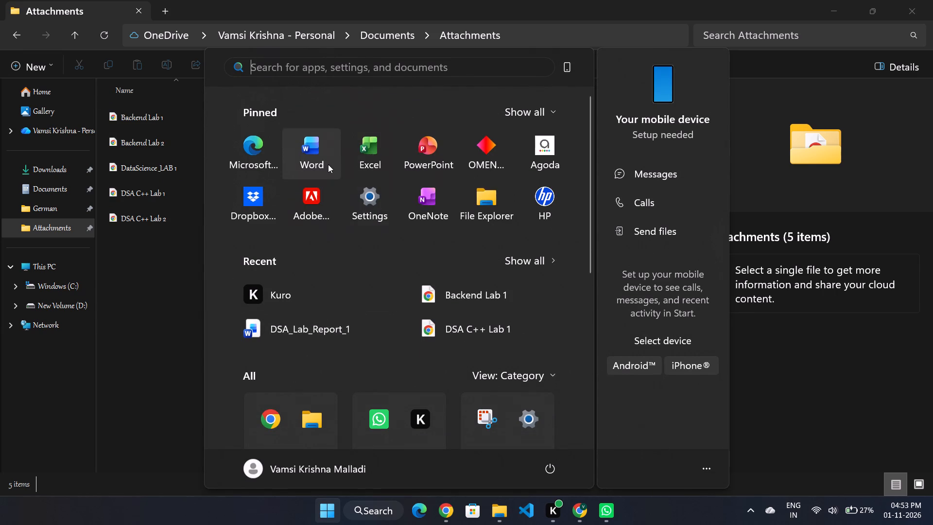
pyautogui.click(328, 164)
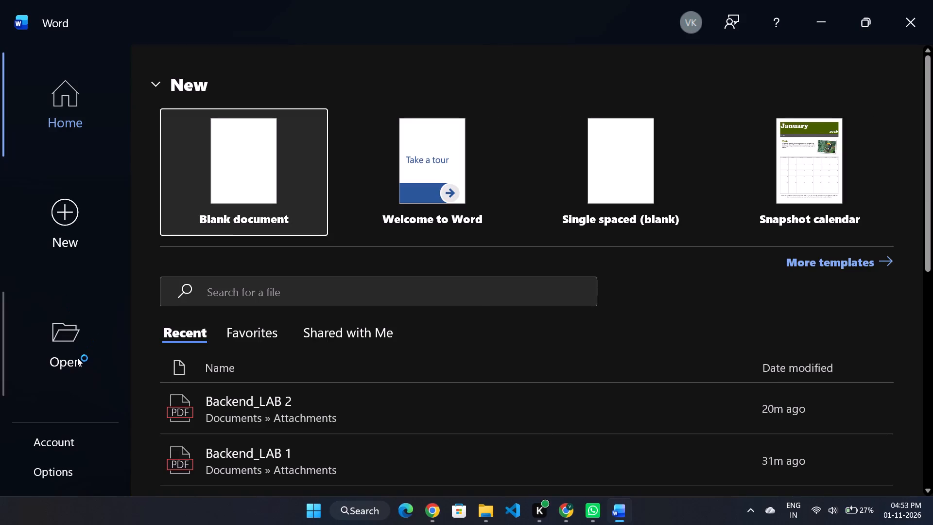
pyautogui.click(77, 358)
pyautogui.click(257, 414)
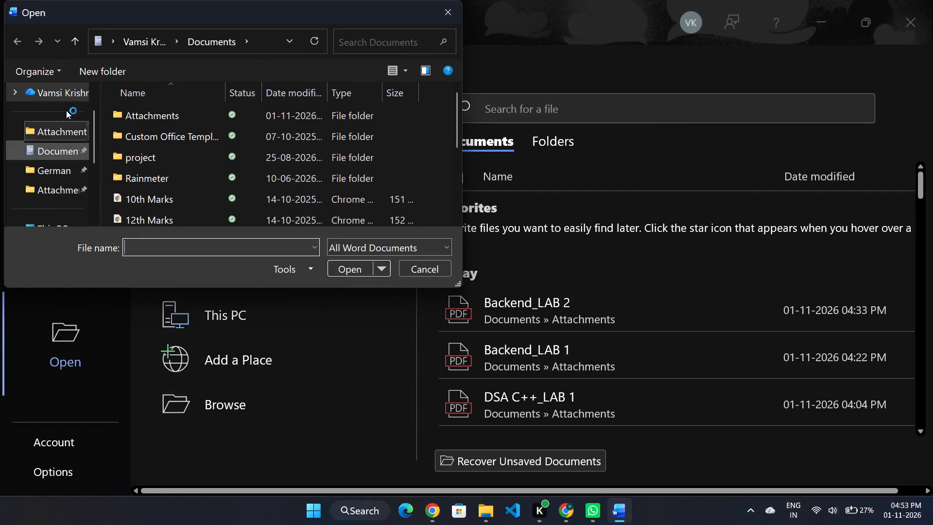
pyautogui.click(58, 152)
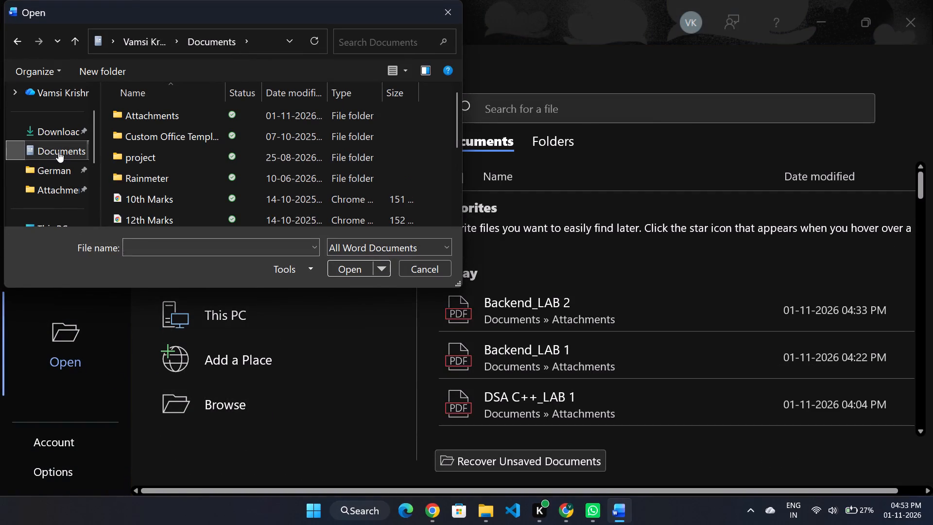
pyautogui.click(65, 192)
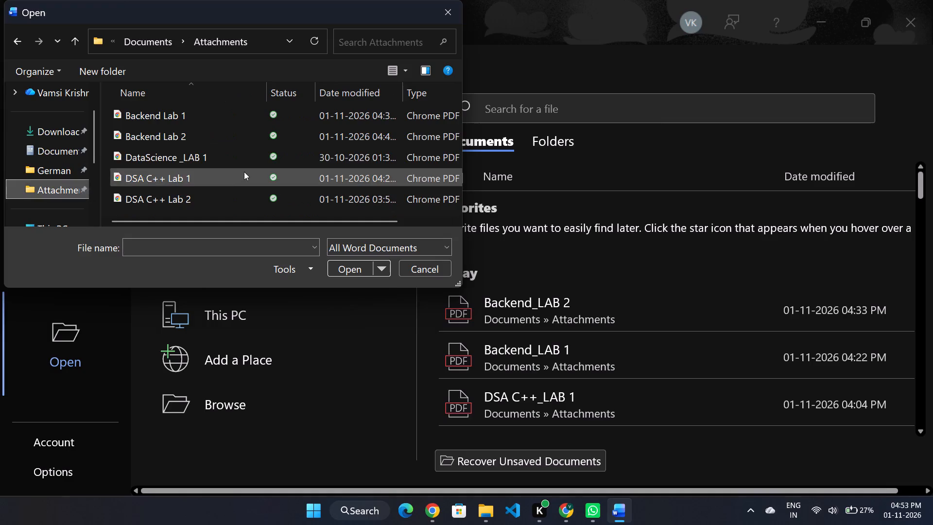
pyautogui.doubleClick(240, 162)
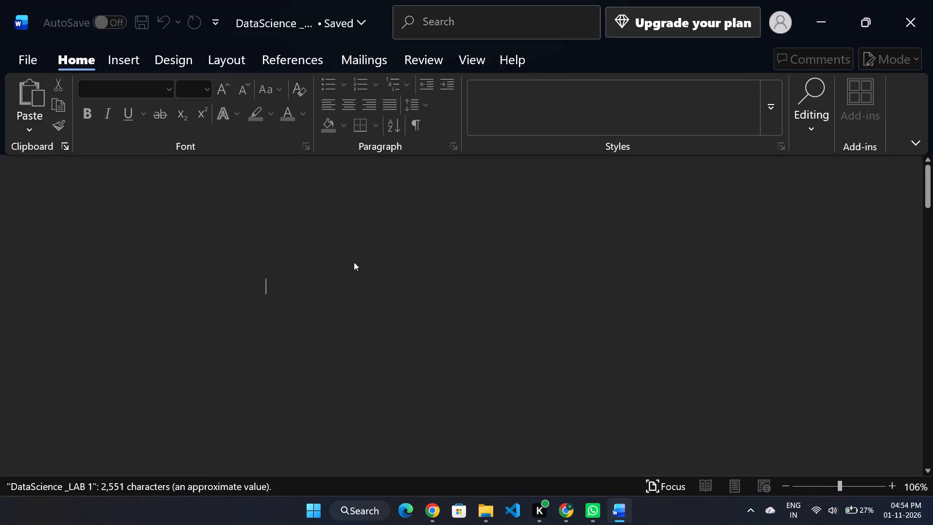
# Compare the lab report's header table in Word with the original DataScience _LAB 1 PDF in Chrome, then return to Word.
pyautogui.scroll(-3, 355, 262)
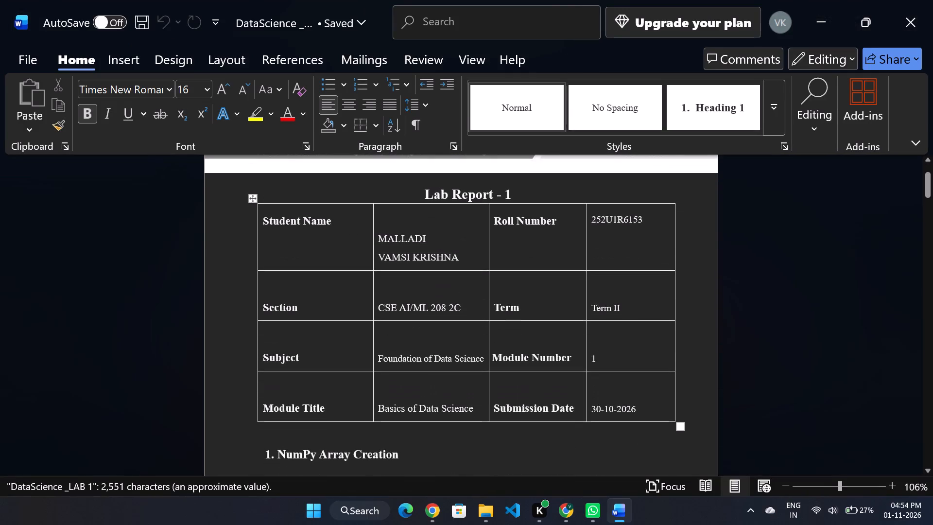
pyautogui.scroll(2, 355, 262)
pyautogui.click(209, 306)
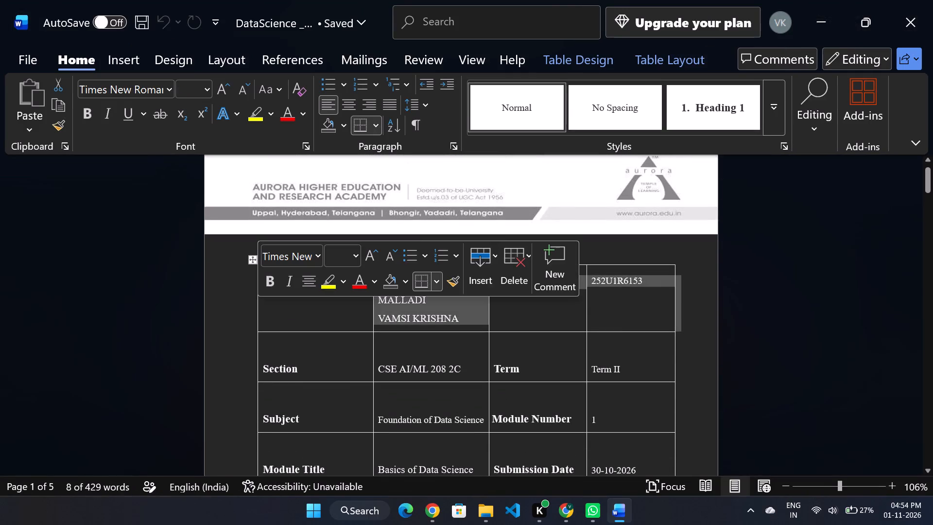
pyautogui.click(147, 285)
pyautogui.click(743, 316)
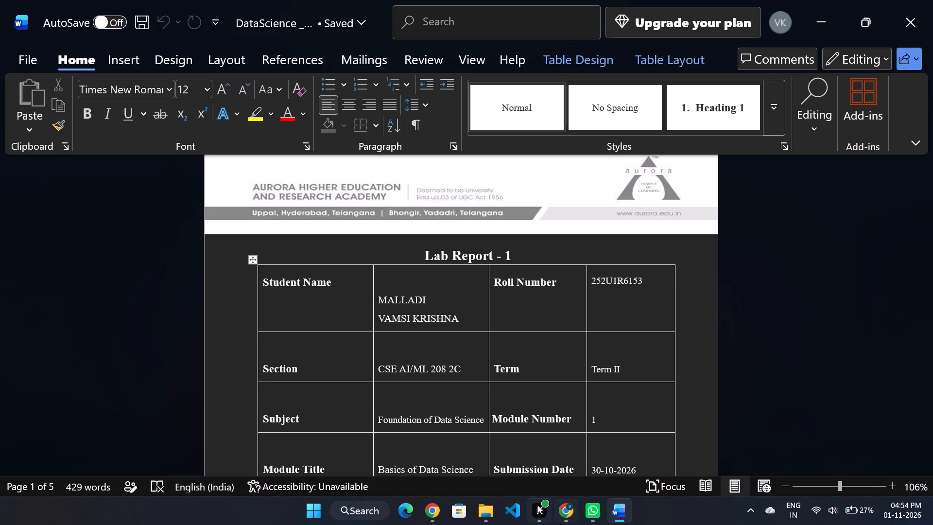
pyautogui.click(496, 505)
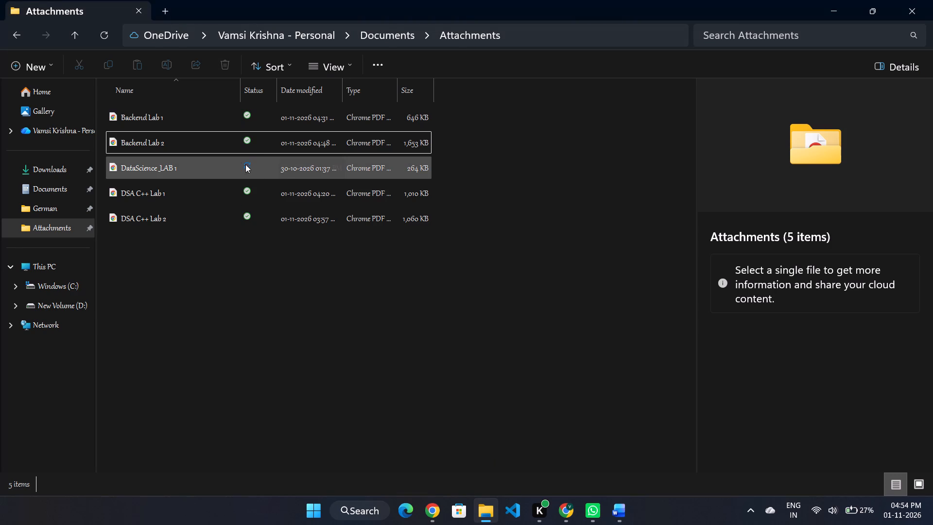
pyautogui.doubleClick(240, 161)
pyautogui.scroll(-2, 643, 231)
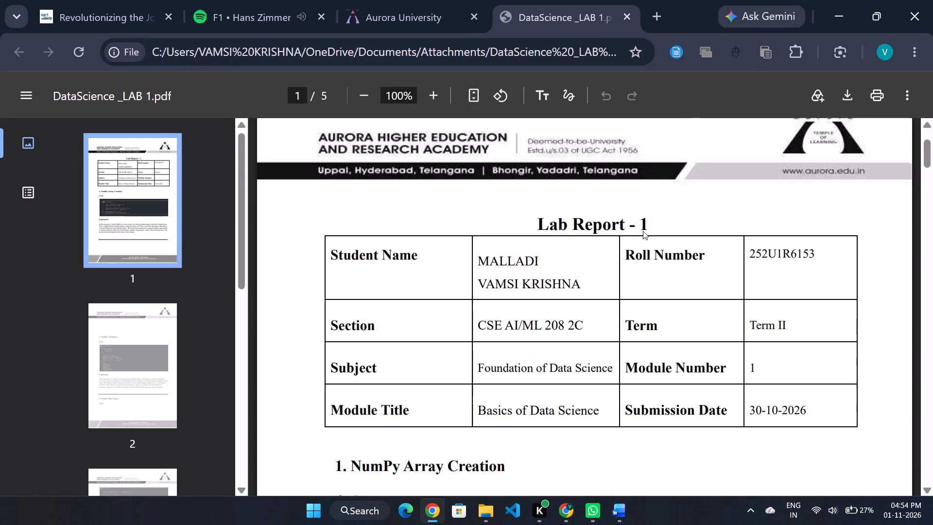
pyautogui.scroll(-1, 643, 231)
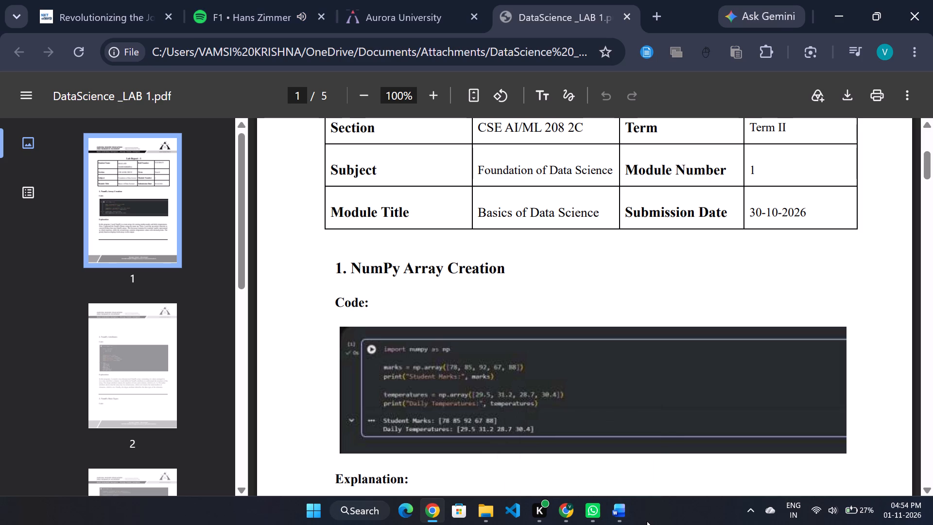
pyautogui.click(626, 513)
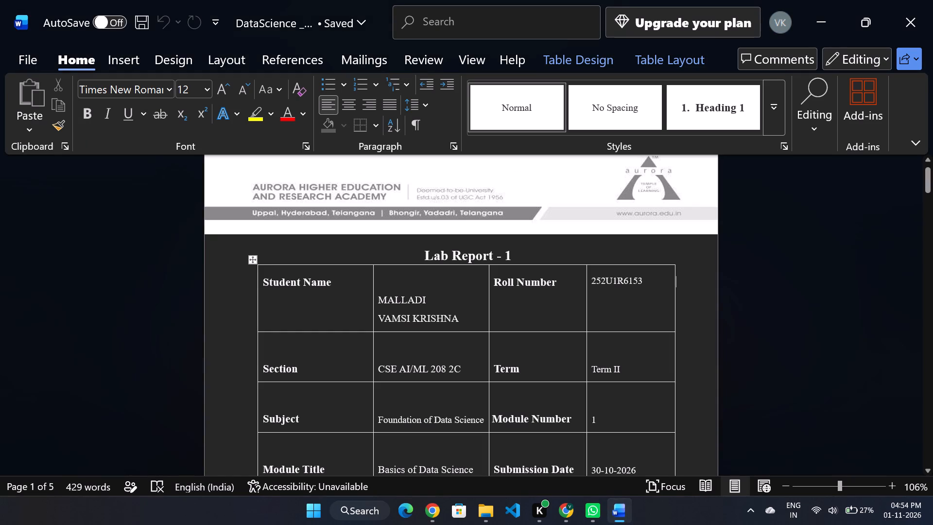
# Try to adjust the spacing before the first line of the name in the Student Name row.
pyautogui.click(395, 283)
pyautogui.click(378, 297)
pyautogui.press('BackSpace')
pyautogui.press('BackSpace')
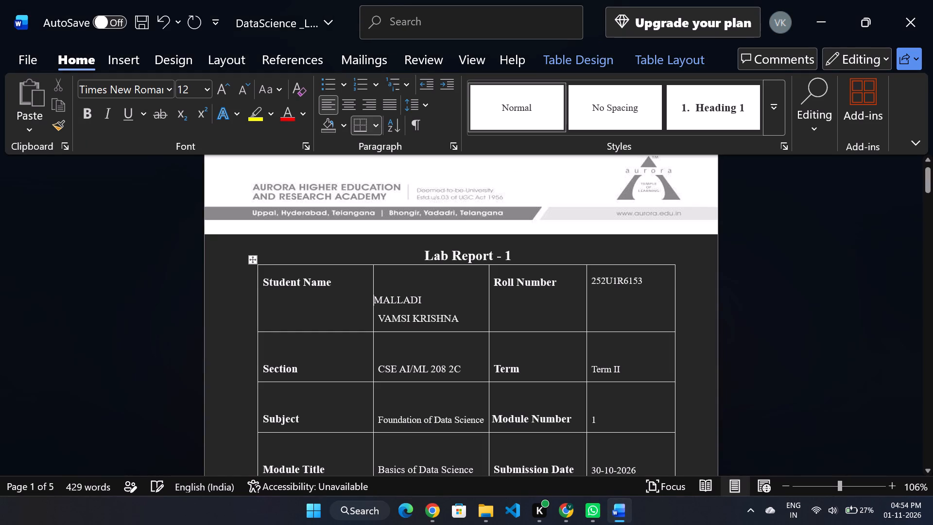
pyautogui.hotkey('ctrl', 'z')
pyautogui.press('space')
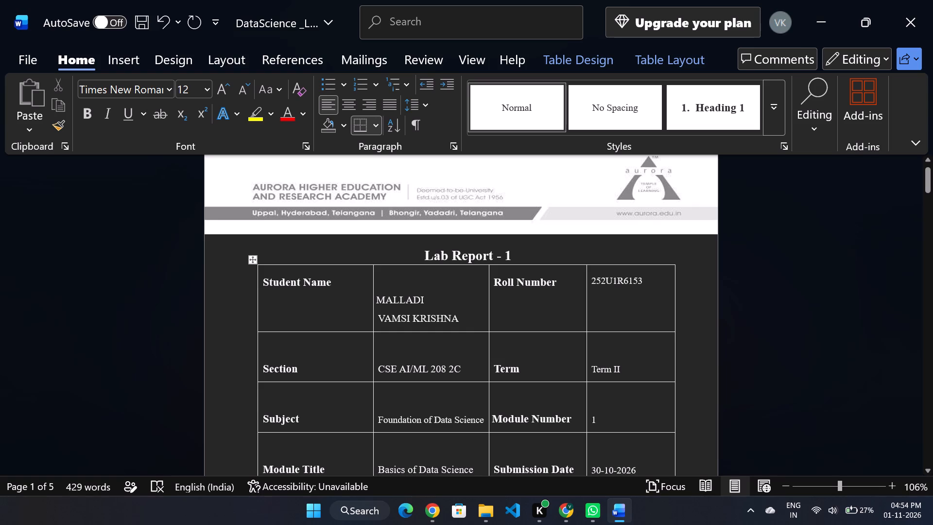
# Delete the two-line name and its leading space from the cell beside Student Name.
pyautogui.moveTo(466, 321); pyautogui.dragTo(396, 293)
pyautogui.press('BackSpace')
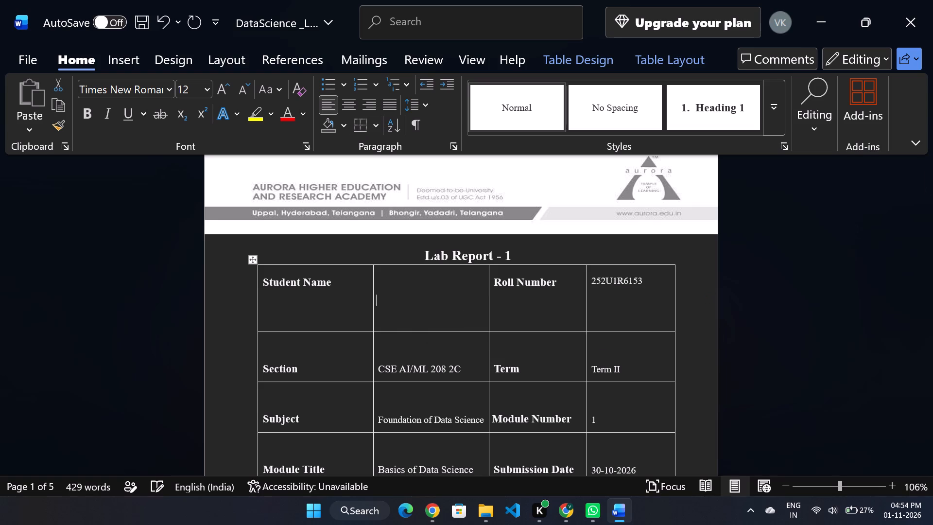
pyautogui.press('BackSpace')
pyautogui.press('BackSpace')
pyautogui.press('BackSpace')
pyautogui.press('BackSpace')
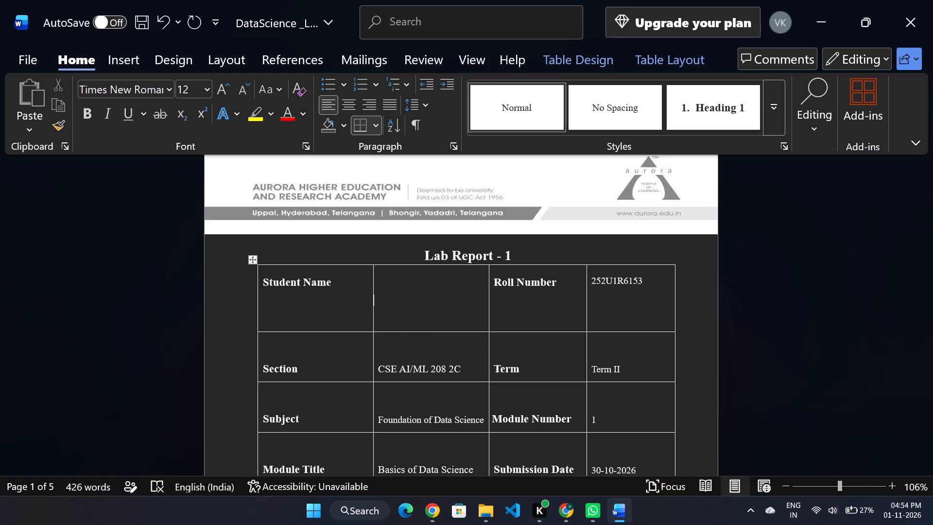
# Re-enter the student's full name in capitals as continuous text in the cell beside Student Name, starting with one space.
pyautogui.click(390, 289)
pyautogui.click(388, 283)
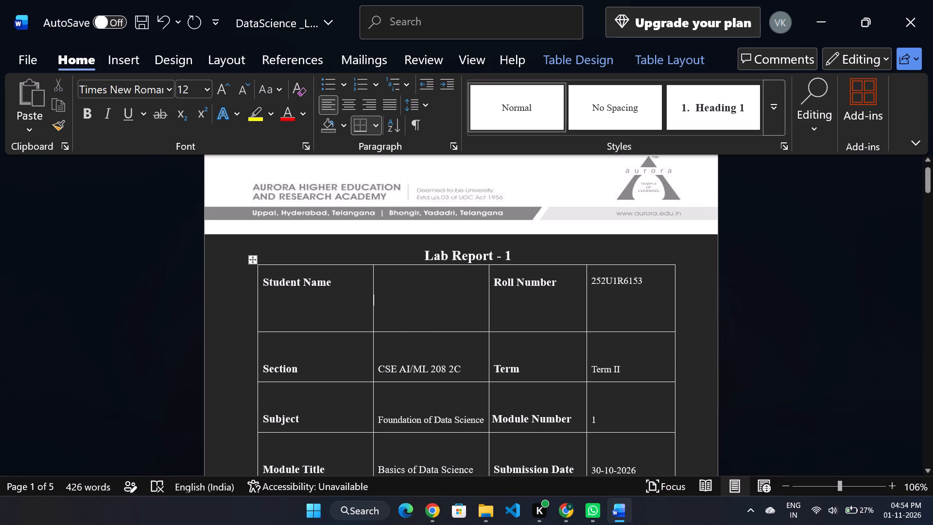
pyautogui.click(410, 316)
pyautogui.click(390, 281)
pyautogui.click(402, 312)
pyautogui.press('Up')
pyautogui.press('Up')
pyautogui.press('Down')
pyautogui.click(410, 293)
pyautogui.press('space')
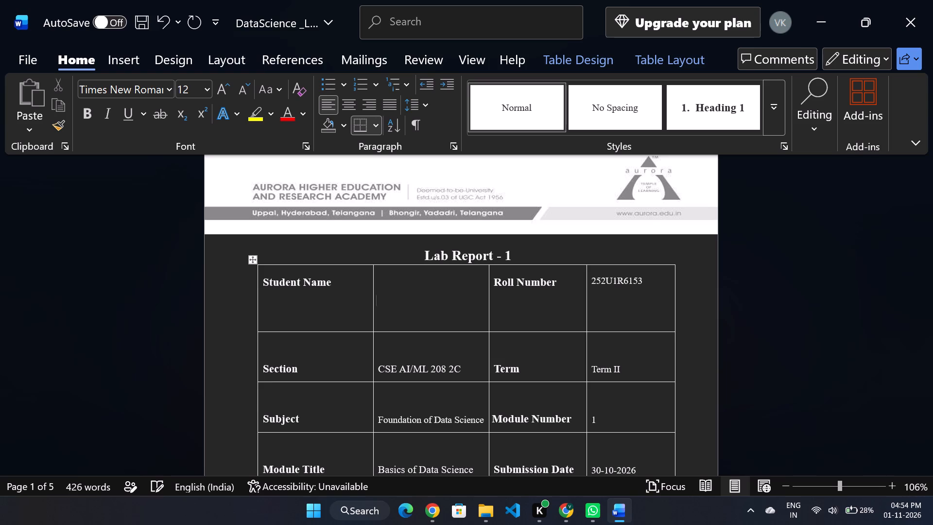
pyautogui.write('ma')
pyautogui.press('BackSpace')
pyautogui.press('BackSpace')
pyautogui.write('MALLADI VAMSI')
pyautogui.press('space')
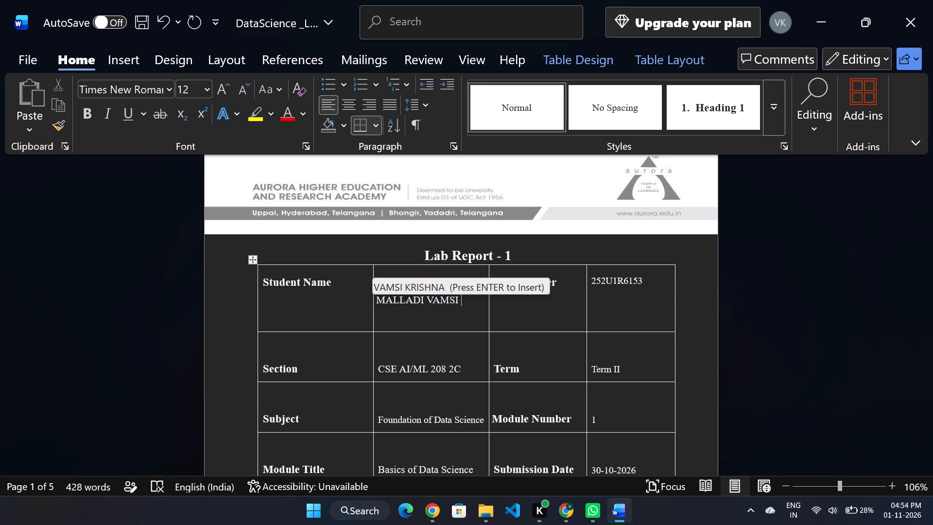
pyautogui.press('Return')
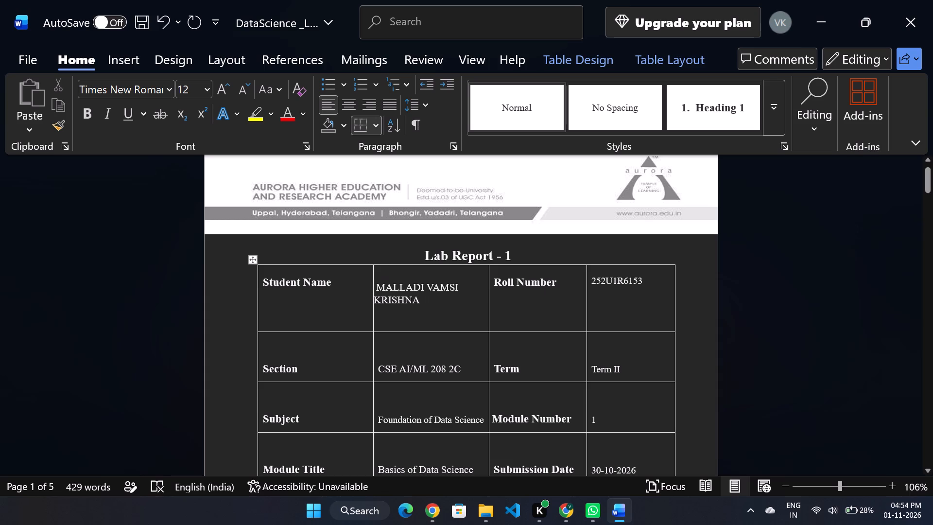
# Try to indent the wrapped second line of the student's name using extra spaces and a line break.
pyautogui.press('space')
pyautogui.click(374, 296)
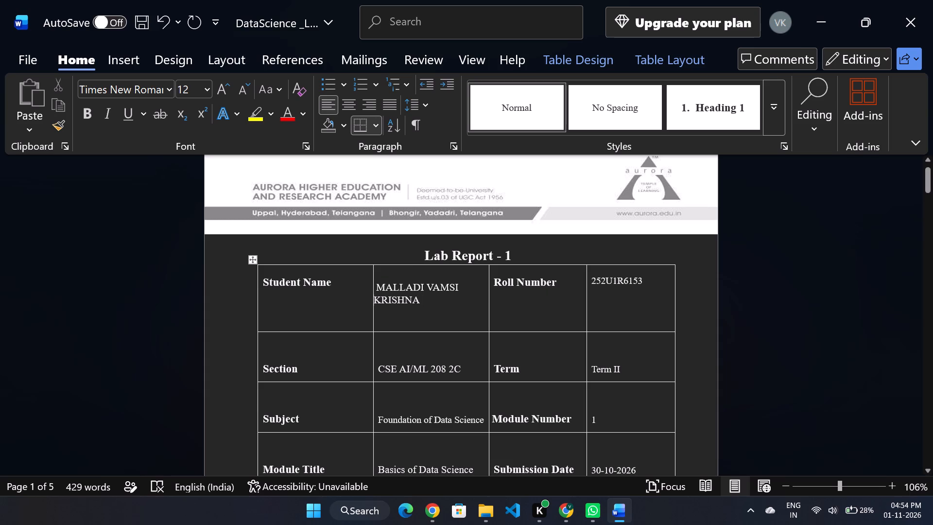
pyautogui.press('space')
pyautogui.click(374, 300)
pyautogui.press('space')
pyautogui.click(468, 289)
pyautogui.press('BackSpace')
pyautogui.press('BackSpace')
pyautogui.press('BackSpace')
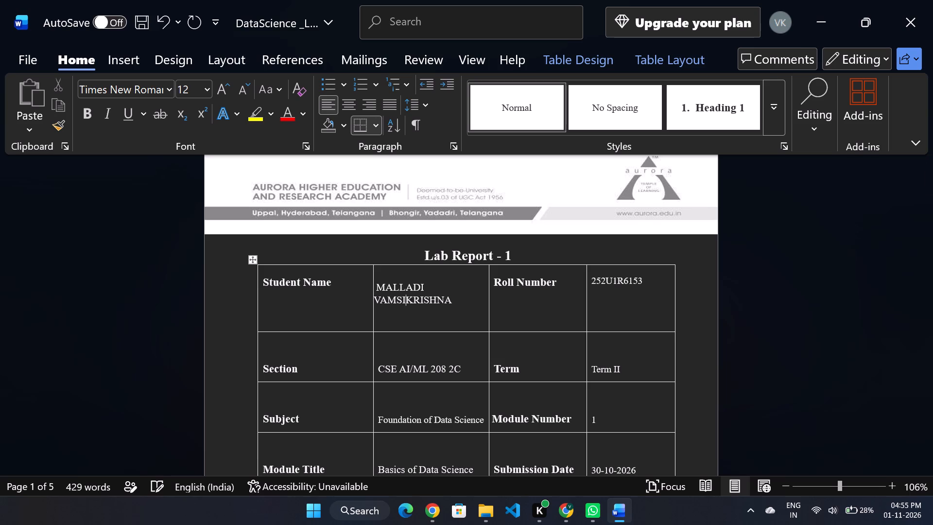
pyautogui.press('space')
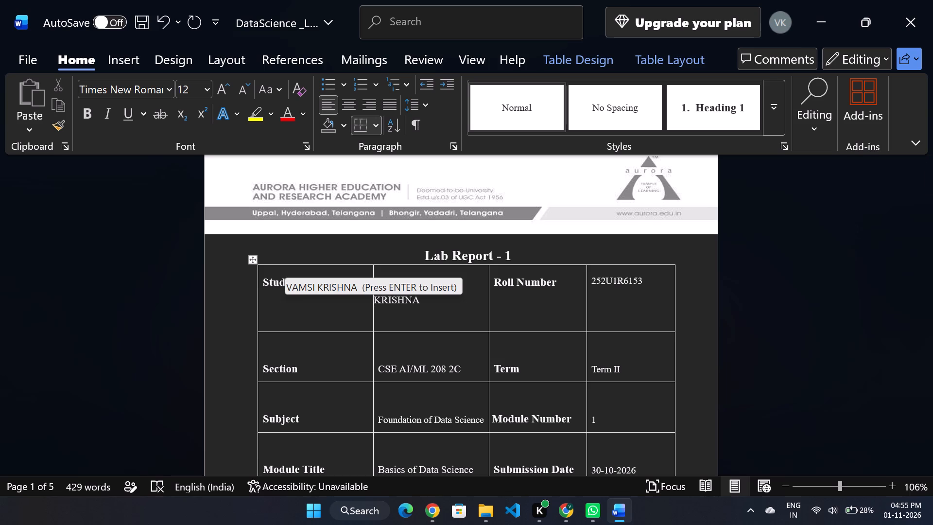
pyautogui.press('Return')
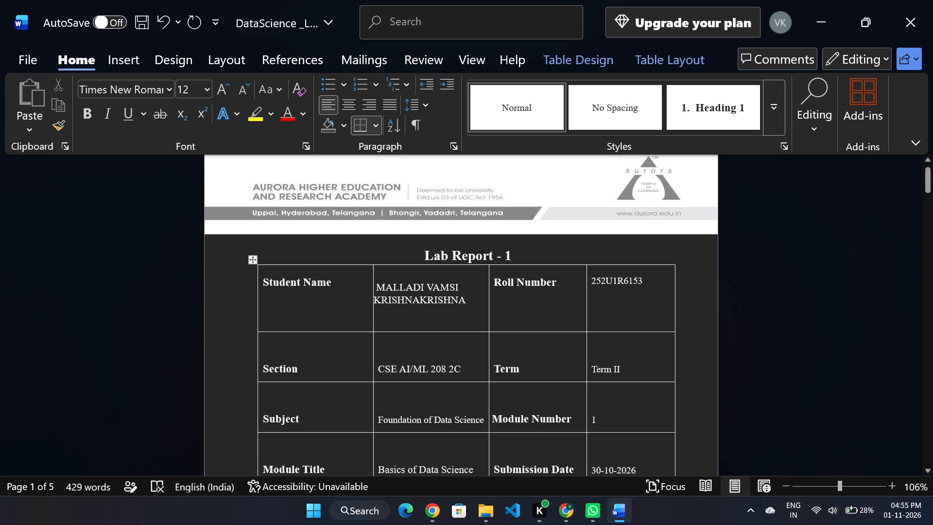
# Delete the duplicated last word at the end of the student's name in the Student Name row.
pyautogui.click(470, 299)
pyautogui.moveTo(466, 299); pyautogui.dragTo(441, 302)
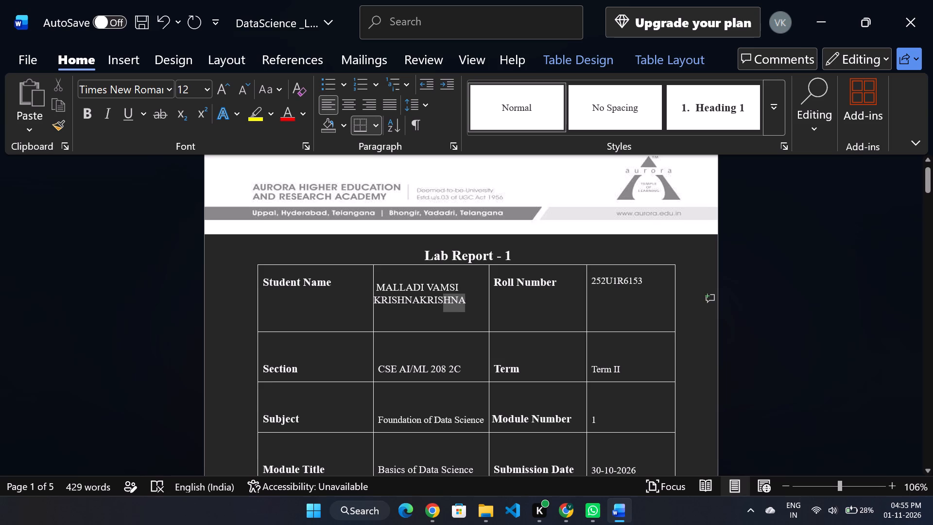
pyautogui.moveTo(441, 302); pyautogui.dragTo(421, 297)
pyautogui.press('BackSpace')
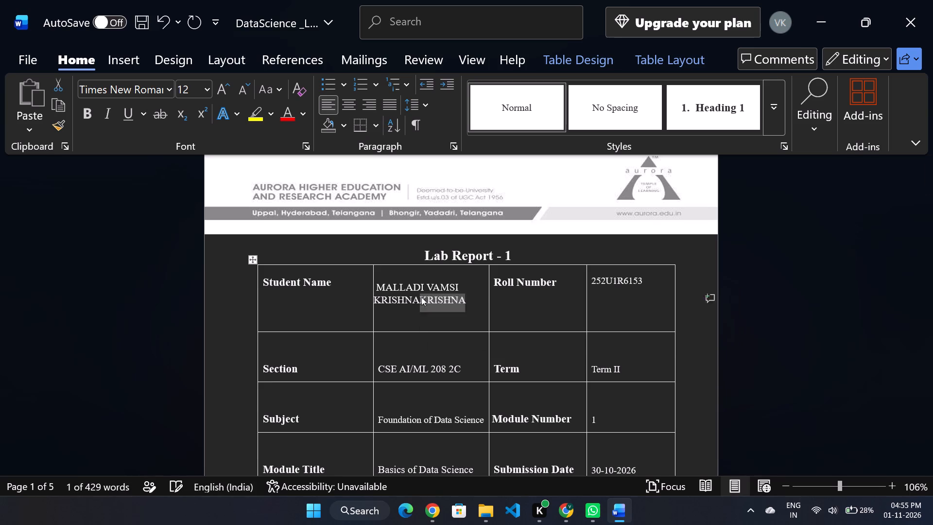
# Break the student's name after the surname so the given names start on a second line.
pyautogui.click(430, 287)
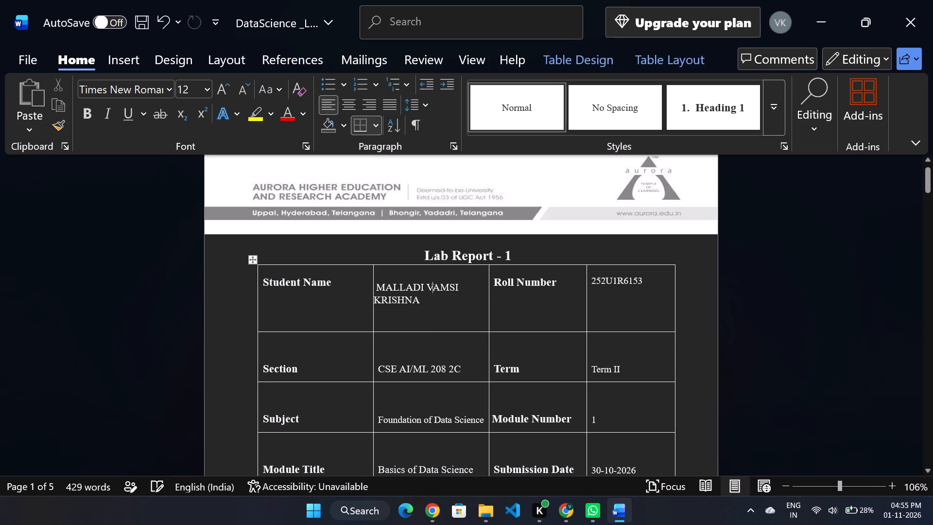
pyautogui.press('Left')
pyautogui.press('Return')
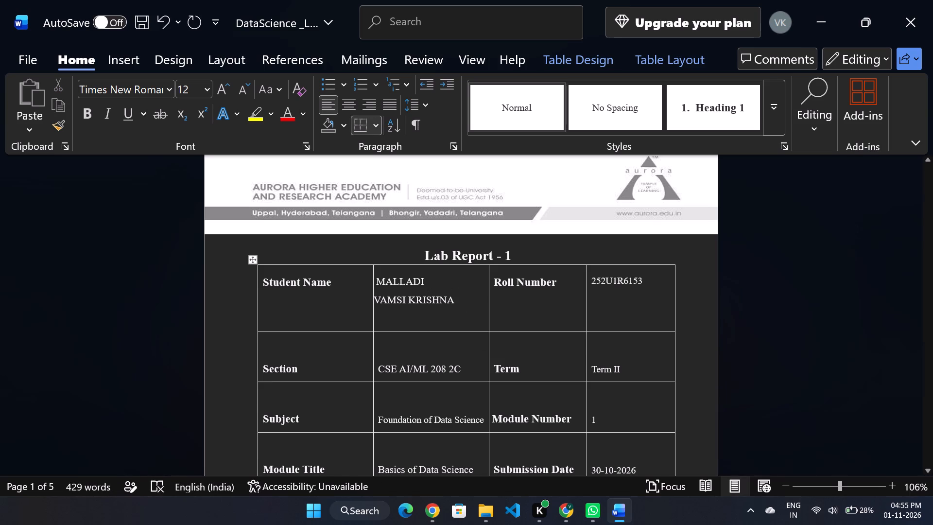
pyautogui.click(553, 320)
# Shorten the surname in the cell beside Student Name to its initial followed by a period.
pyautogui.click(468, 284)
pyautogui.press('BackSpace')
pyautogui.press('BackSpace')
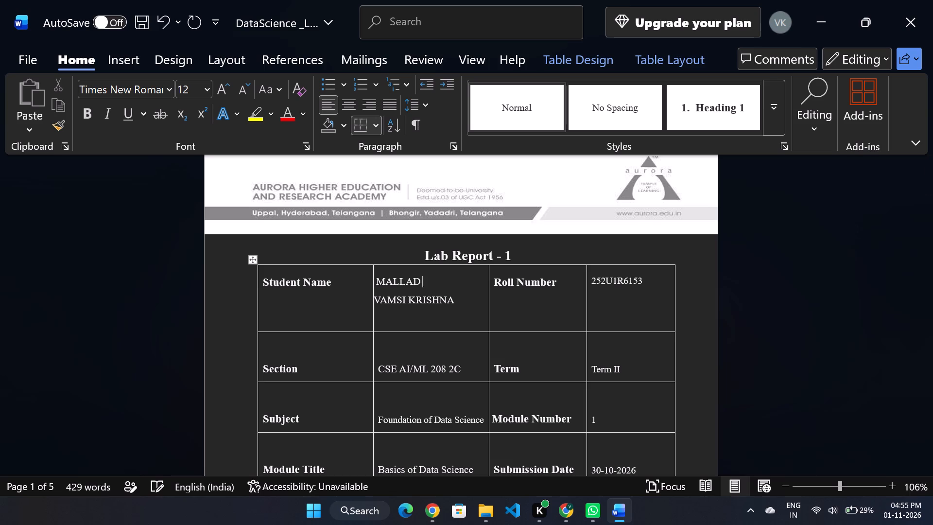
pyautogui.press('BackSpace')
pyautogui.press('BackSpace')
pyautogui.press('BackSpace')
pyautogui.press('BackSpace')
pyautogui.press('BackSpace')
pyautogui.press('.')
# Join the given names directly to the surname initial on one line in the student name cell.
pyautogui.click(378, 302)
pyautogui.press('Left')
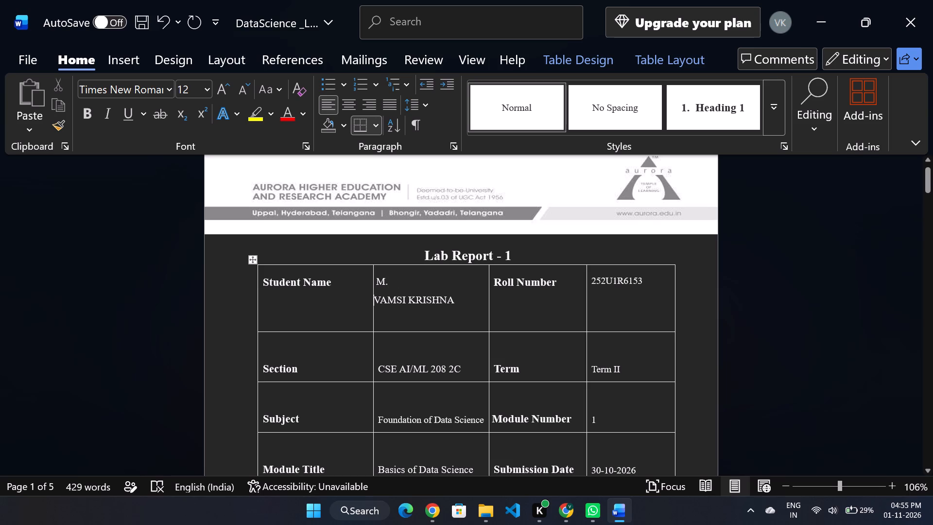
pyautogui.press('BackSpace')
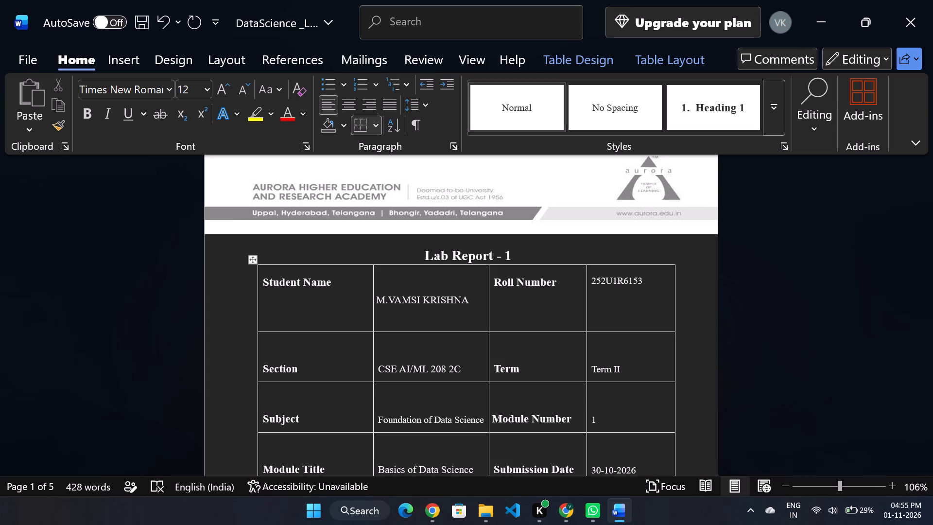
pyautogui.click(634, 307)
# Change the Submission Date in the header table to 01-11-2026.
pyautogui.scroll(-1, 490, 350)
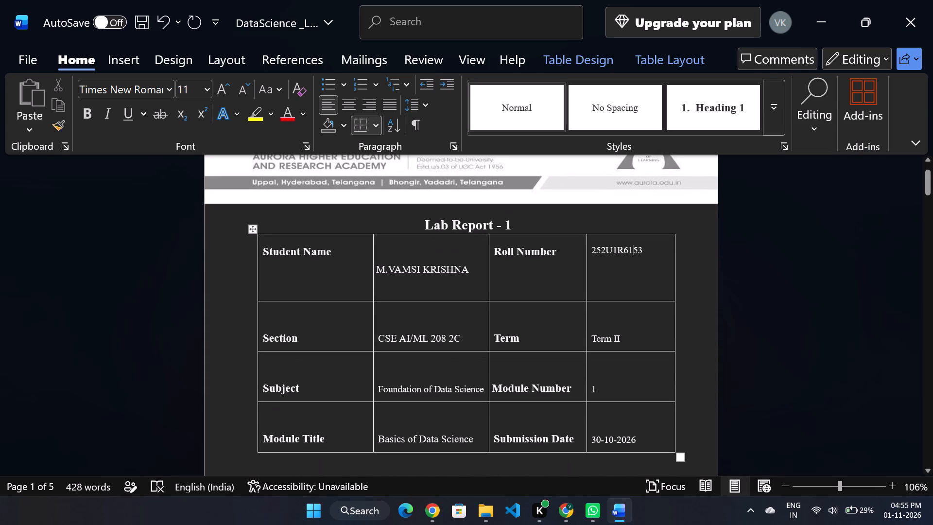
pyautogui.click(598, 437)
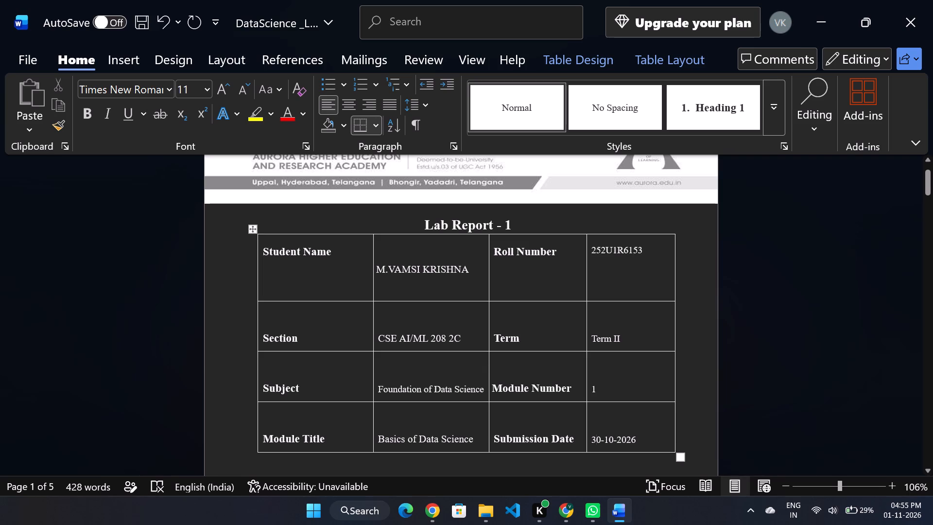
pyautogui.press('Right')
pyautogui.press('BackSpace')
pyautogui.press('BackSpace')
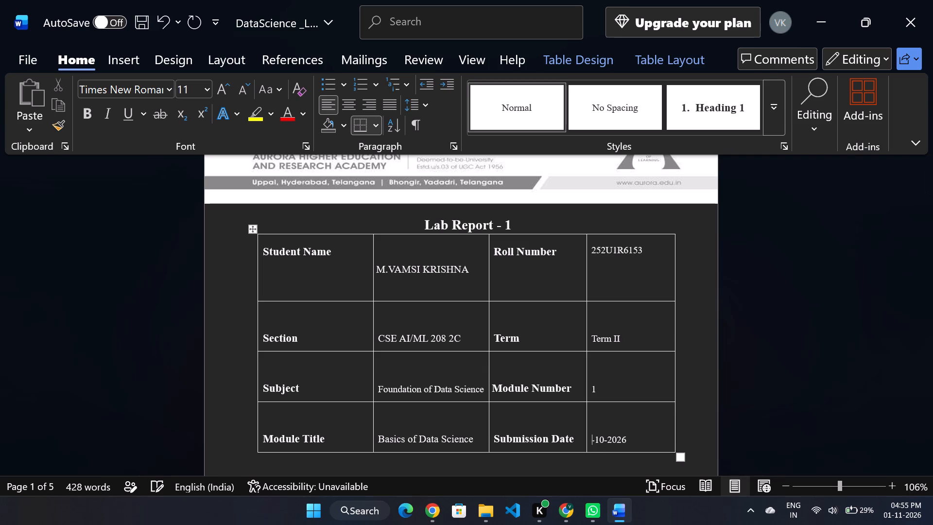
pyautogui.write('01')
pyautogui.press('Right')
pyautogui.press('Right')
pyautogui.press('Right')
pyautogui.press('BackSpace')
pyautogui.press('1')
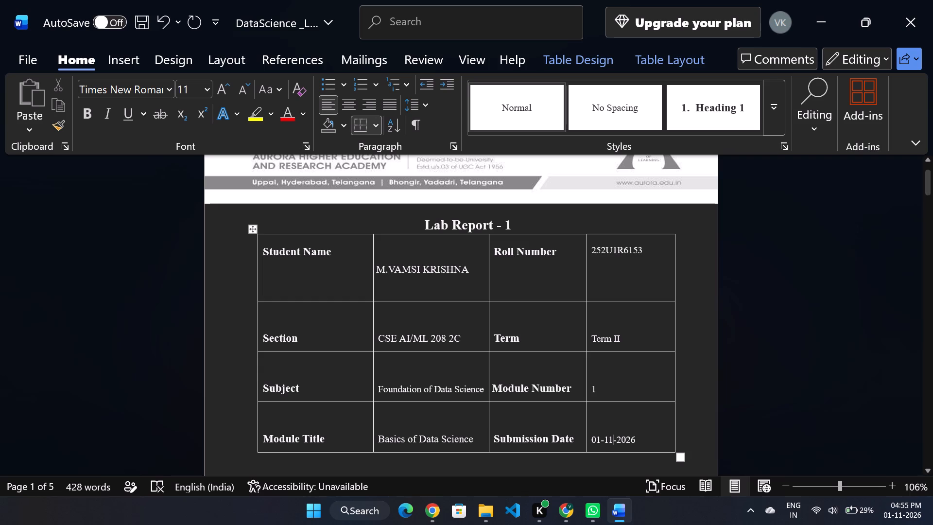
# Select the existing code image under the heading 1. NumPy Array Creation.
pyautogui.scroll(-8, 527, 389)
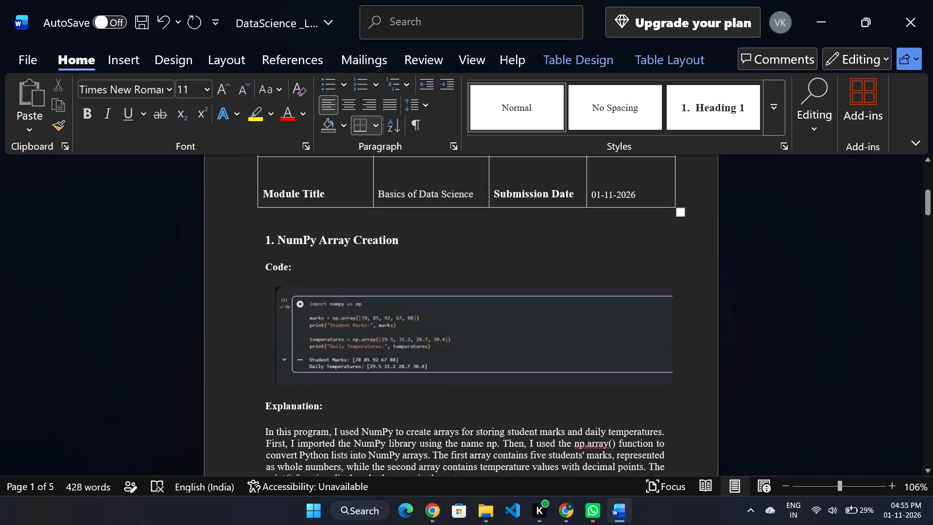
pyautogui.click(488, 355)
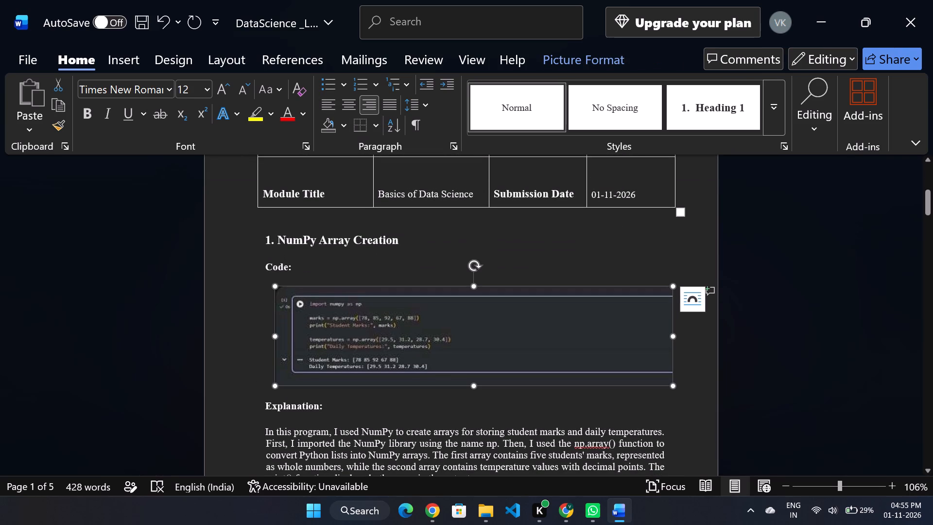
# Switch to Chrome and close the "Revolutionizing the..." and DataScience _LAB 1.pdf pages.
pyautogui.click(487, 501)
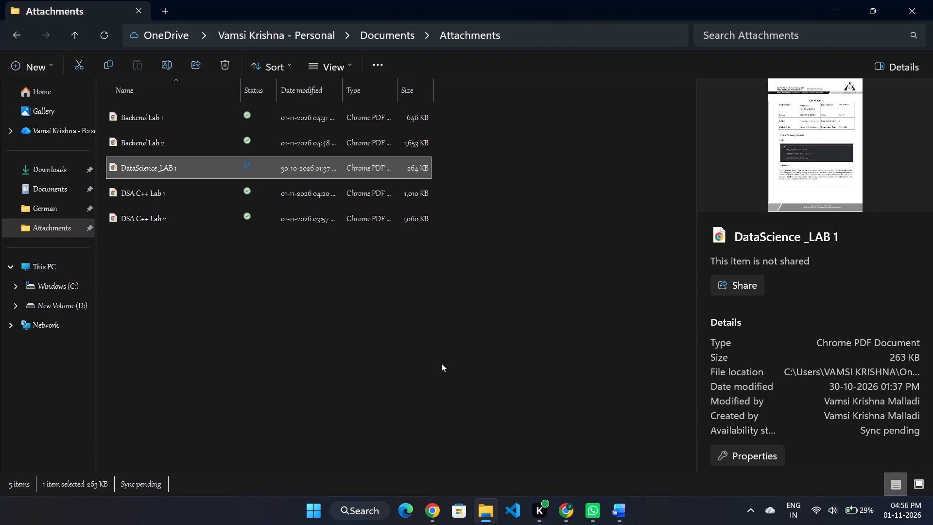
pyautogui.click(436, 512)
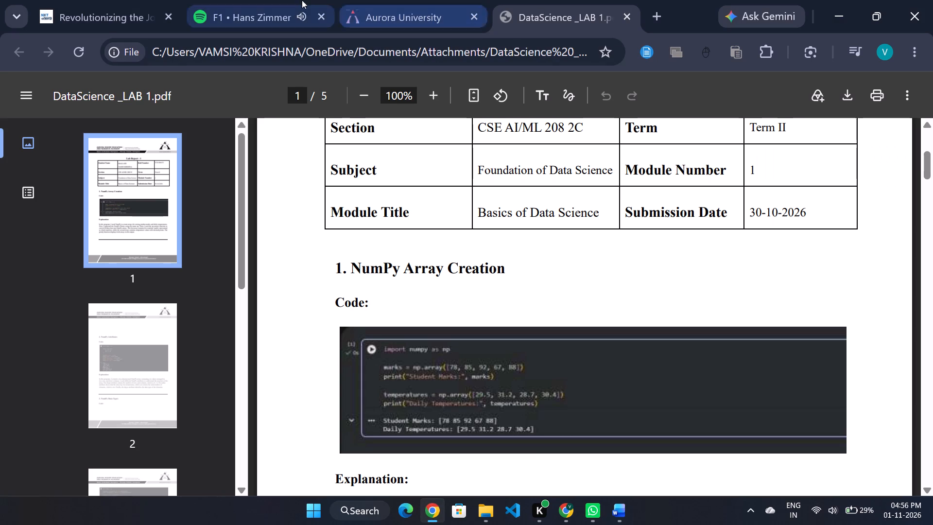
pyautogui.click(173, 17)
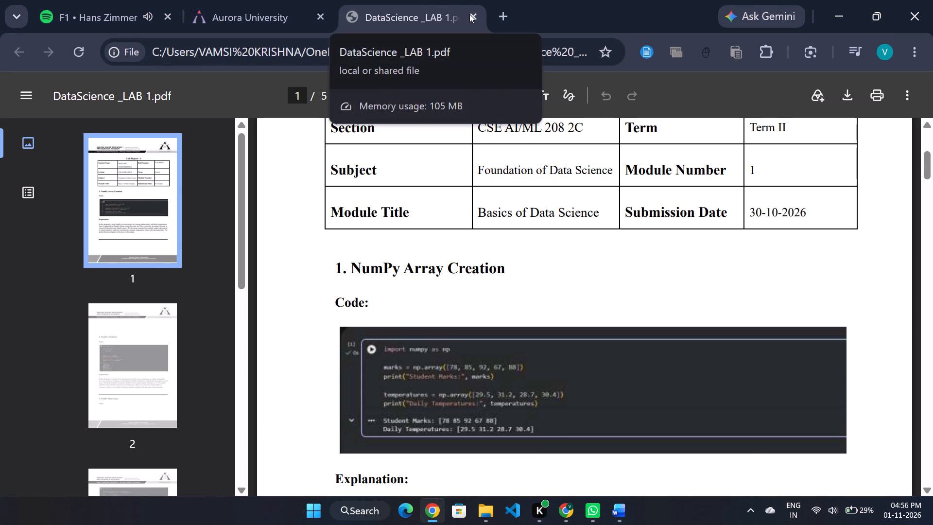
pyautogui.click(470, 14)
# Open Google Colab in a new browser tab and load the recent DS LAB 1 notebook.
pyautogui.click(436, 18)
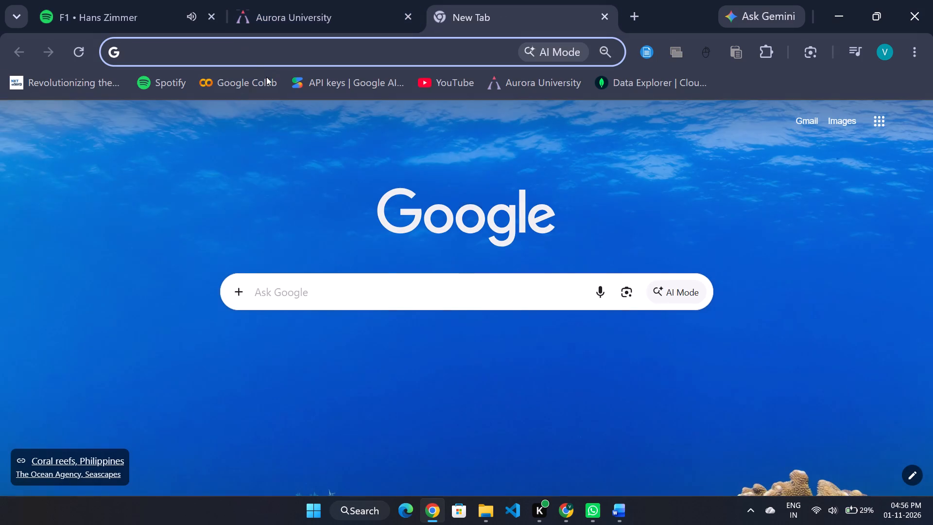
pyautogui.click(263, 81)
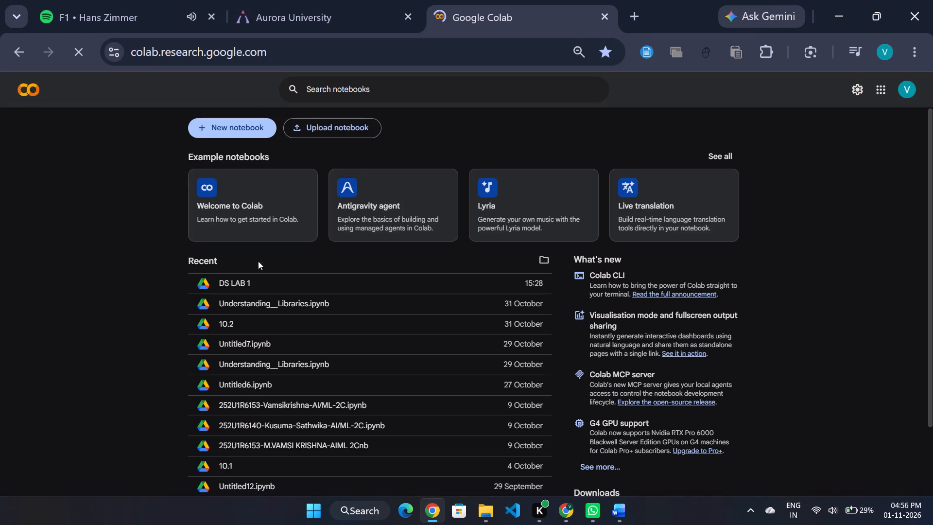
pyautogui.click(255, 277)
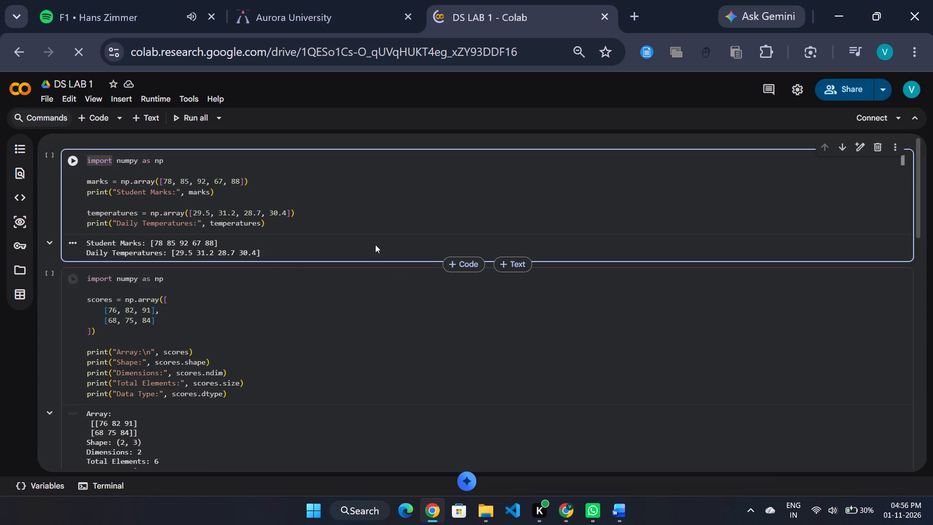
# Take a screenshot of the notebook's first code cell with the marks and temperatures arrays, including its output.
pyautogui.click(577, 337)
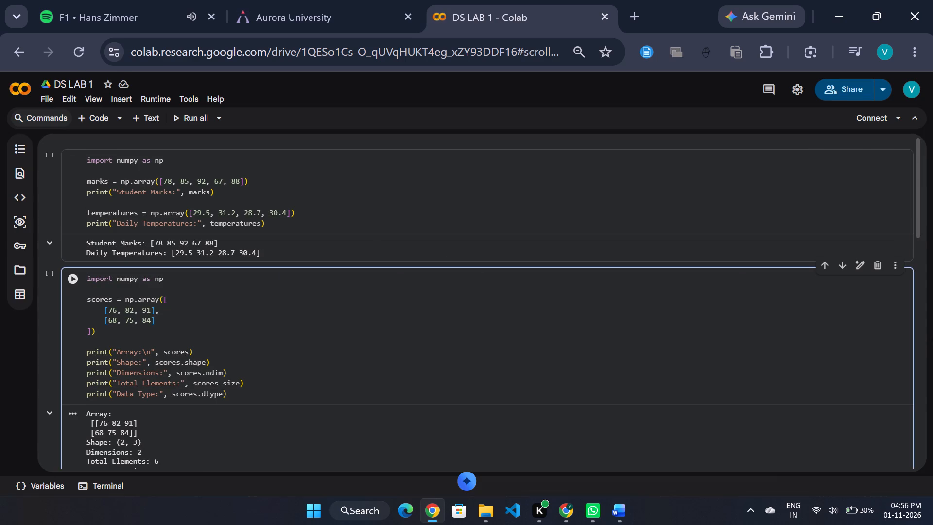
pyautogui.click(775, 227)
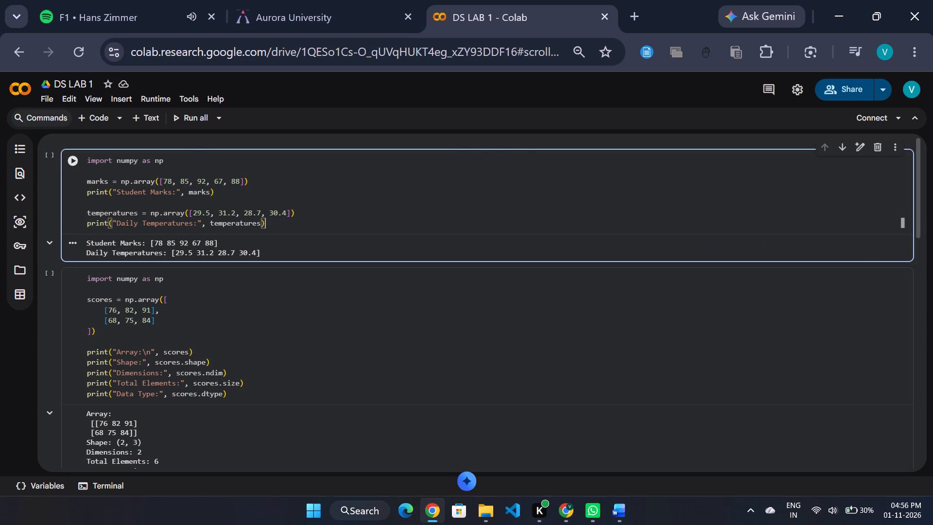
pyautogui.click(54, 210)
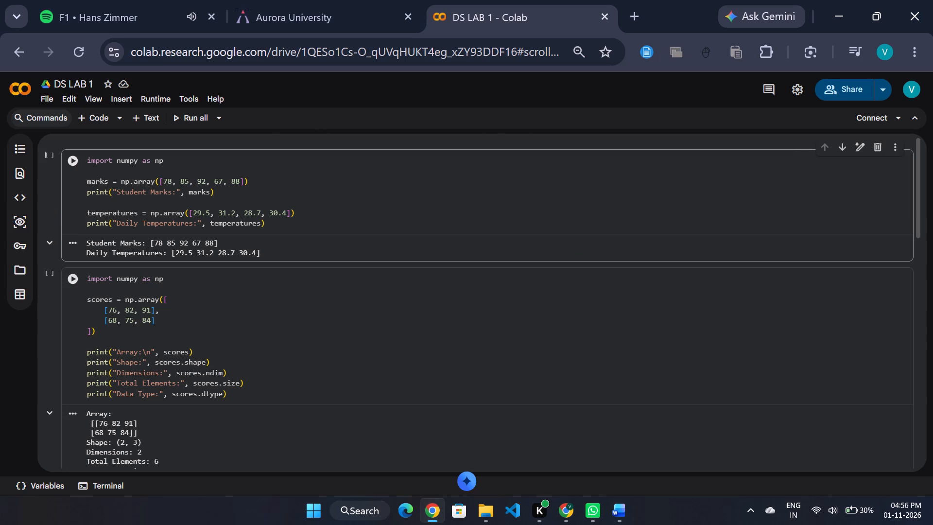
pyautogui.press('Print')
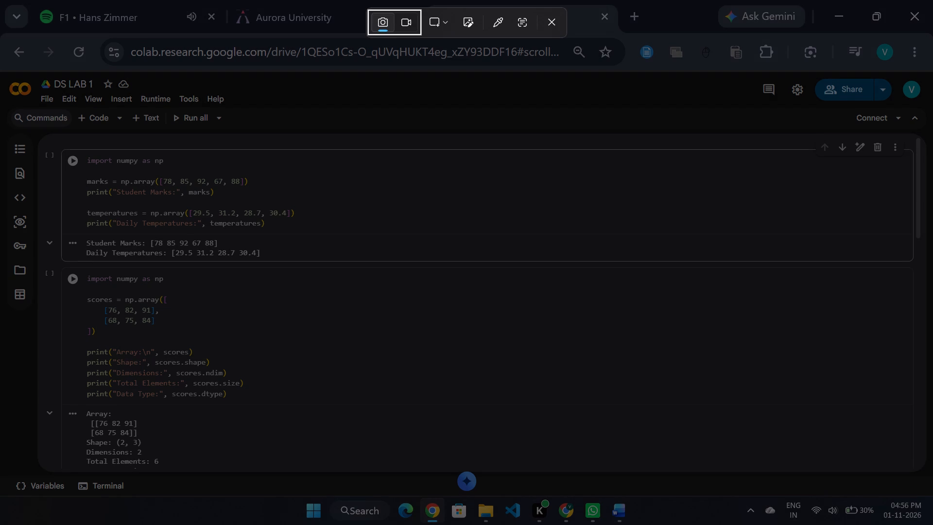
pyautogui.moveTo(38, 140); pyautogui.dragTo(64, 157)
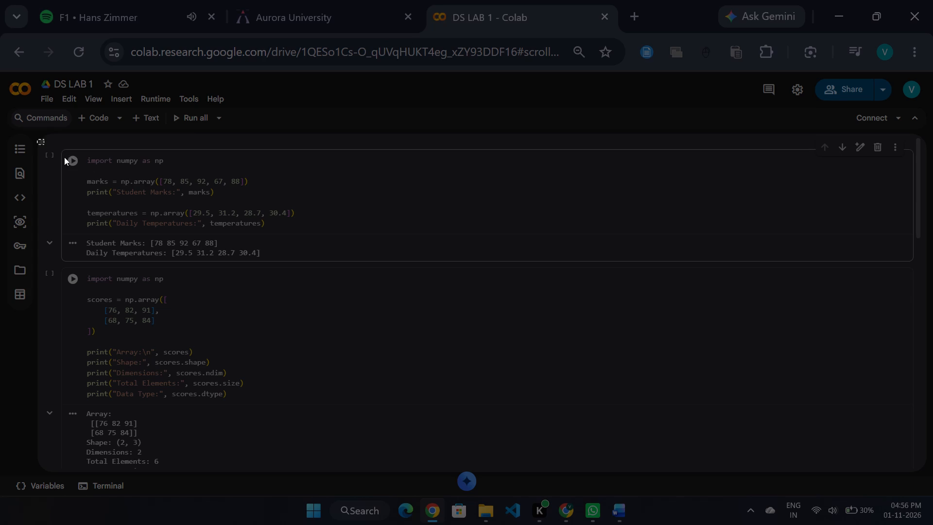
pyautogui.moveTo(64, 157); pyautogui.dragTo(549, 272)
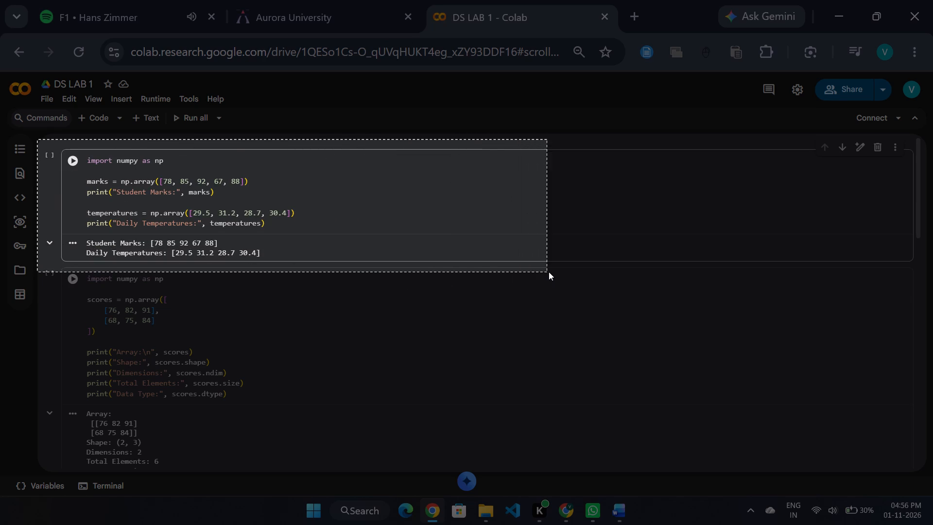
pyautogui.moveTo(549, 272); pyautogui.dragTo(577, 274)
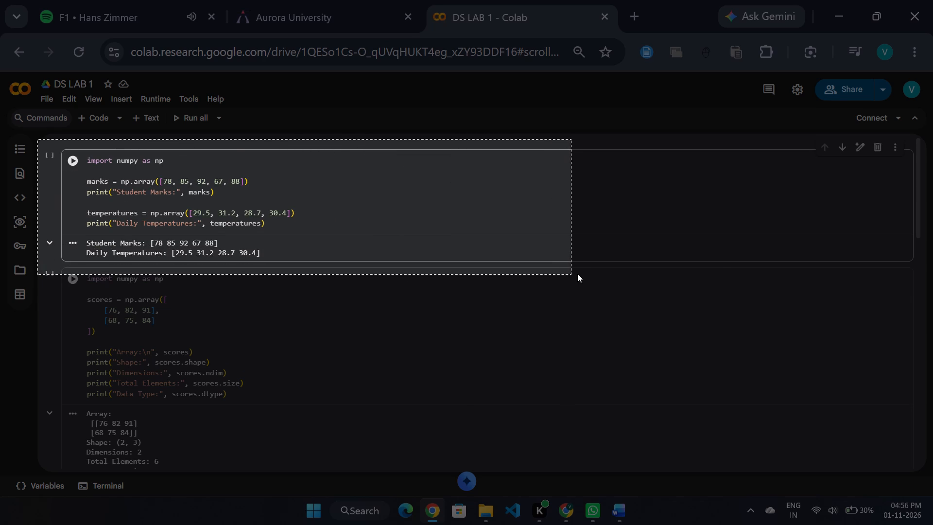
pyautogui.moveTo(577, 274); pyautogui.dragTo(746, 262)
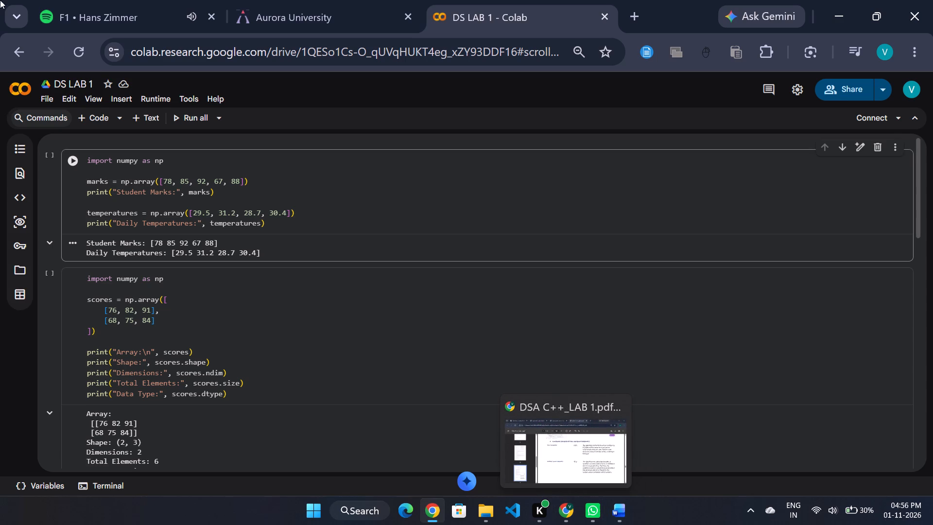
# Switch to Word and replace the selected code image under 1. NumPy Array Creation with the new screenshot.
pyautogui.click(619, 507)
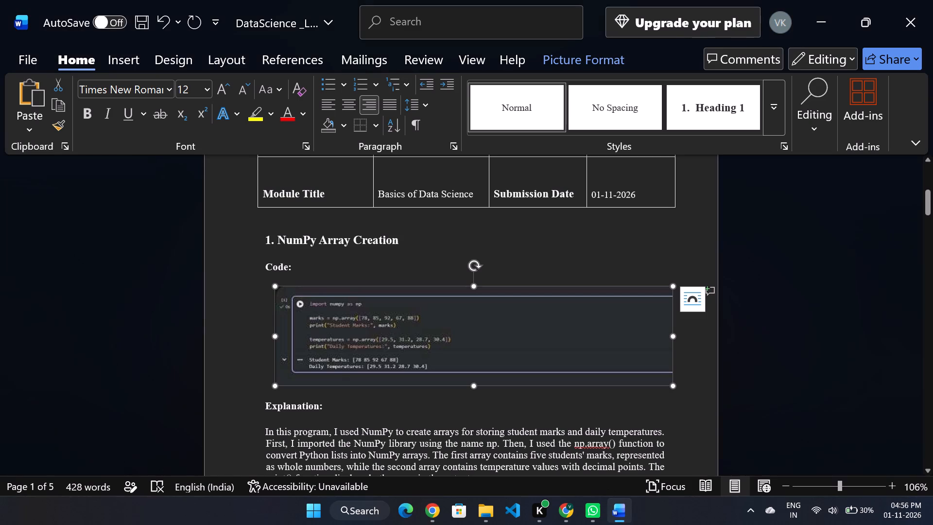
pyautogui.press('BackSpace')
pyautogui.hotkey('ctrl', 'v')
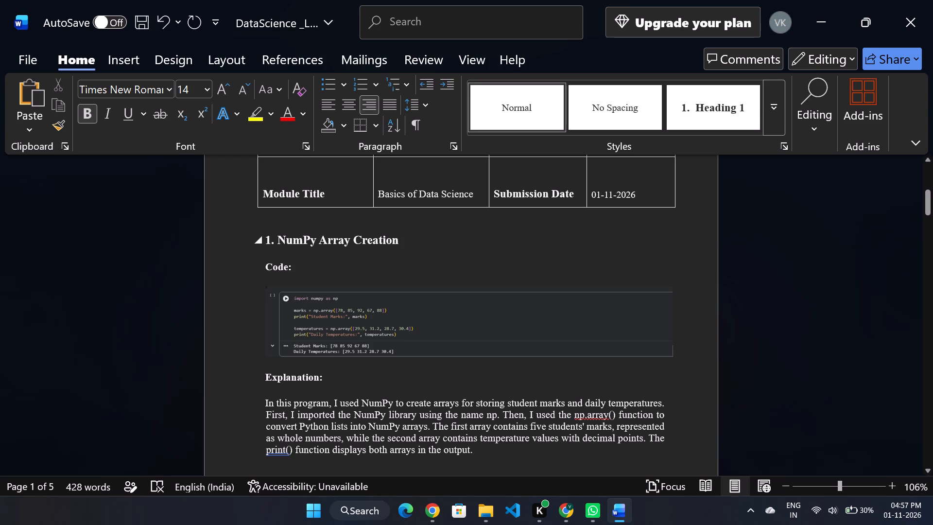
pyautogui.keyDown('ctrl'); pyautogui.scroll(3, 394, 335); pyautogui.keyUp('ctrl')
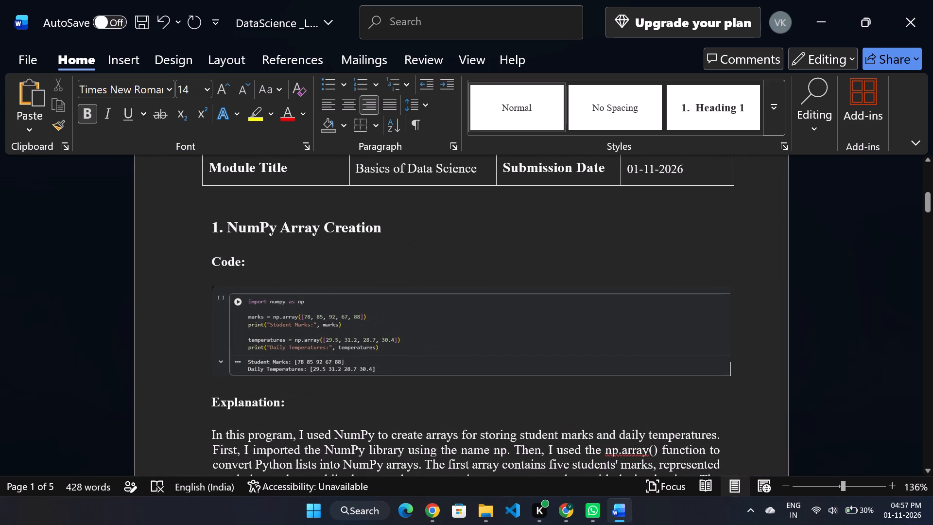
pyautogui.keyDown('ctrl'); pyautogui.scroll(-2, 394, 335); pyautogui.keyUp('ctrl')
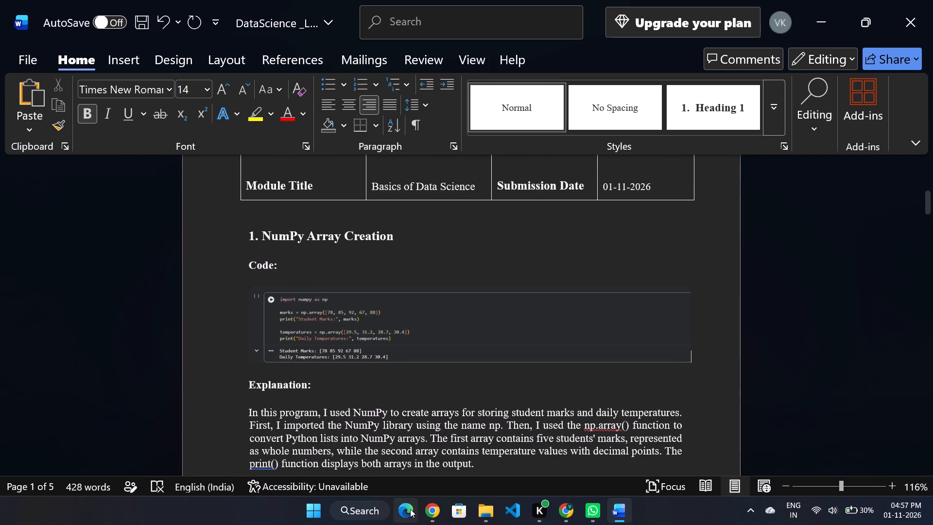
# Switch to File Explorer and delete the screenshot of the marks and temperatures code cell from the Gallery.
pyautogui.click(492, 507)
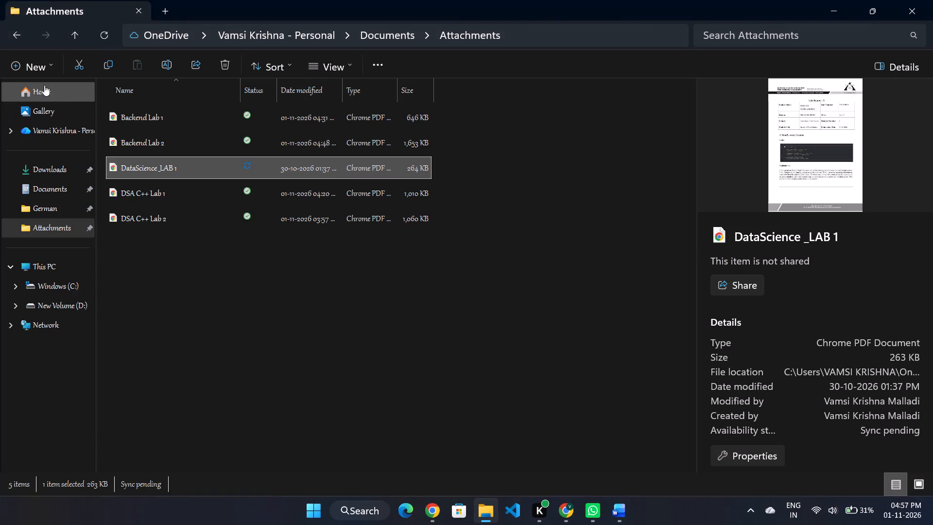
pyautogui.click(44, 85)
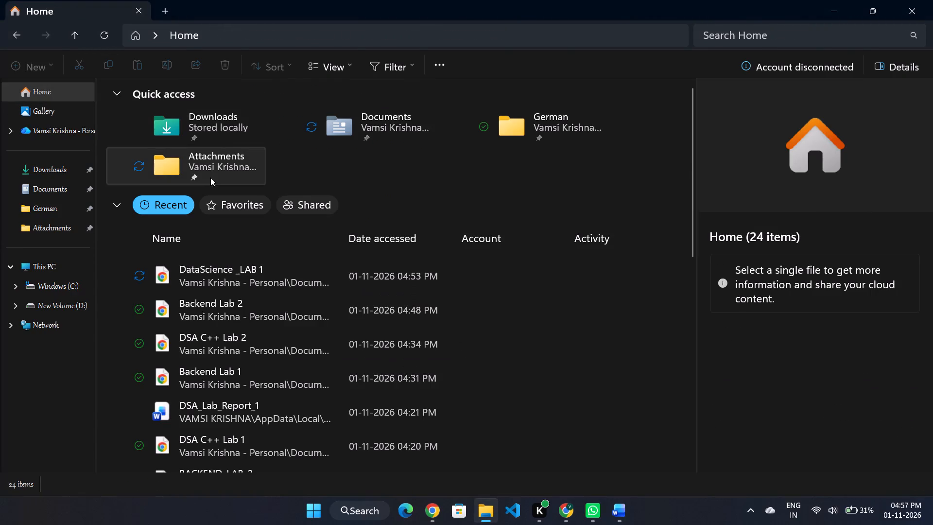
pyautogui.click(51, 113)
pyautogui.click(240, 173)
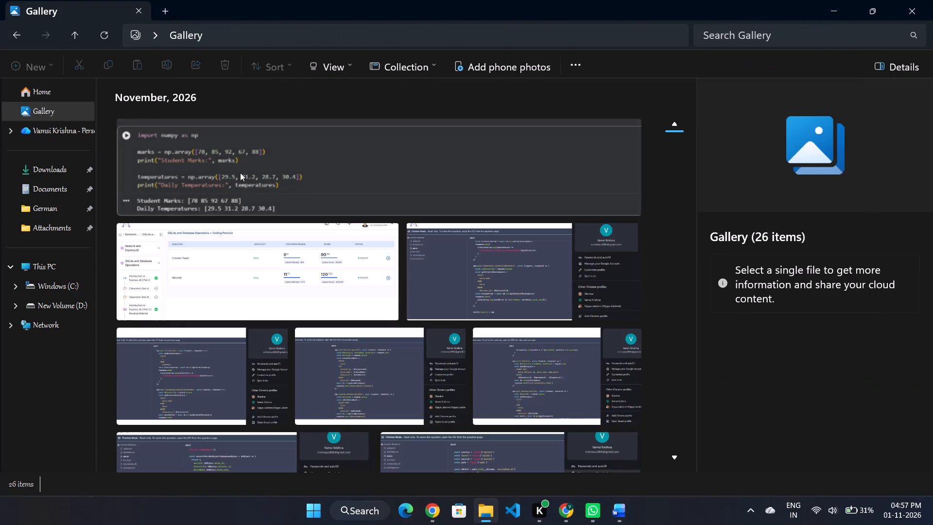
pyautogui.click(225, 67)
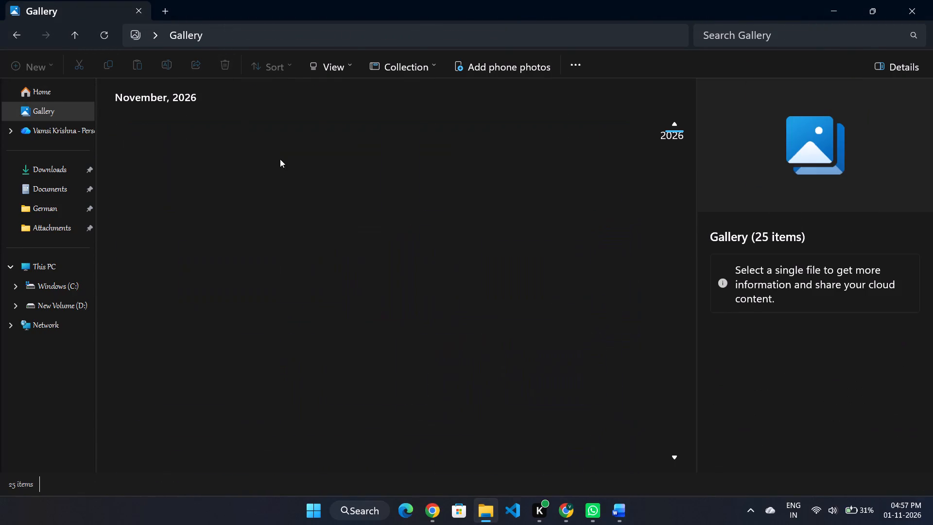
pyautogui.click(839, 0)
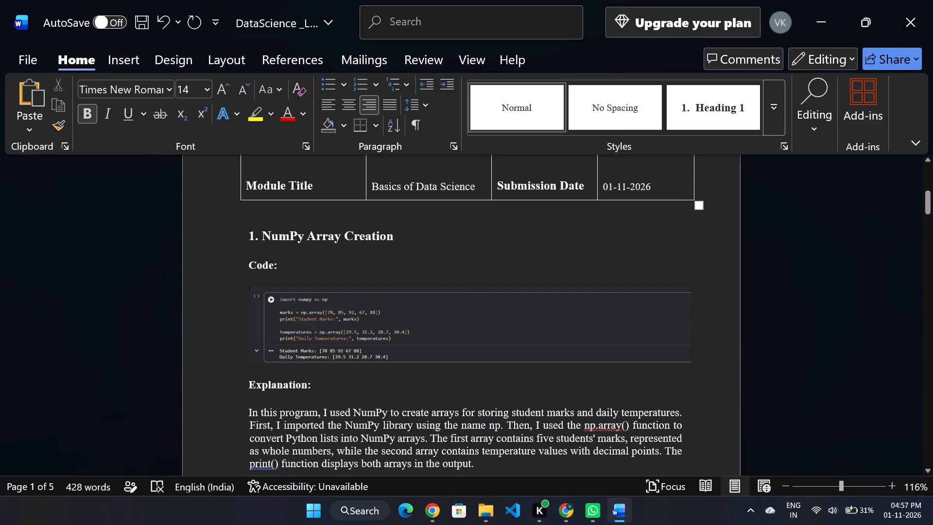
# Delete the pasted code image under 1. NumPy Array Creation in the Word report.
pyautogui.click(496, 324)
pyautogui.press('BackSpace')
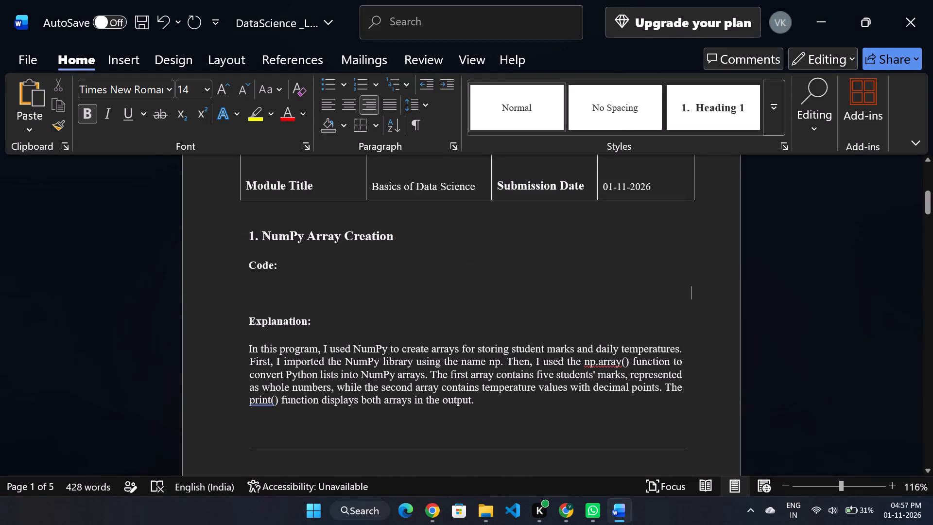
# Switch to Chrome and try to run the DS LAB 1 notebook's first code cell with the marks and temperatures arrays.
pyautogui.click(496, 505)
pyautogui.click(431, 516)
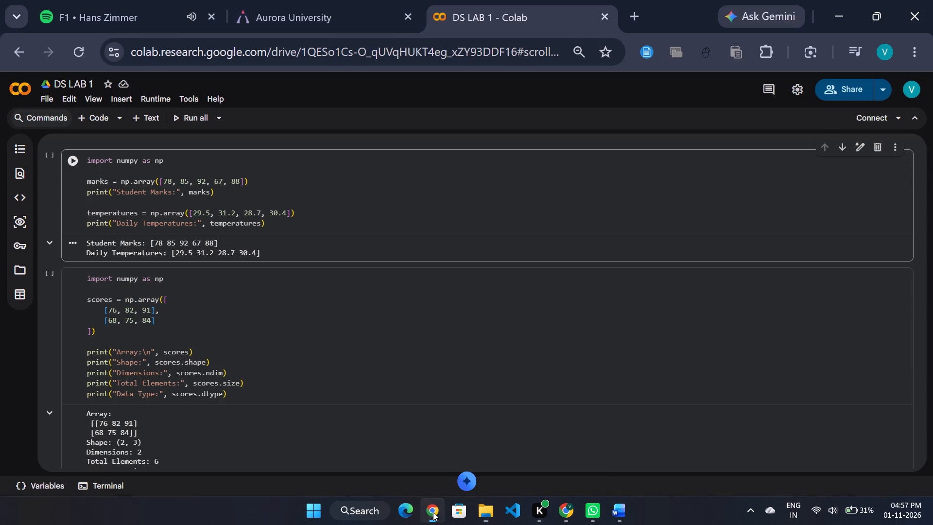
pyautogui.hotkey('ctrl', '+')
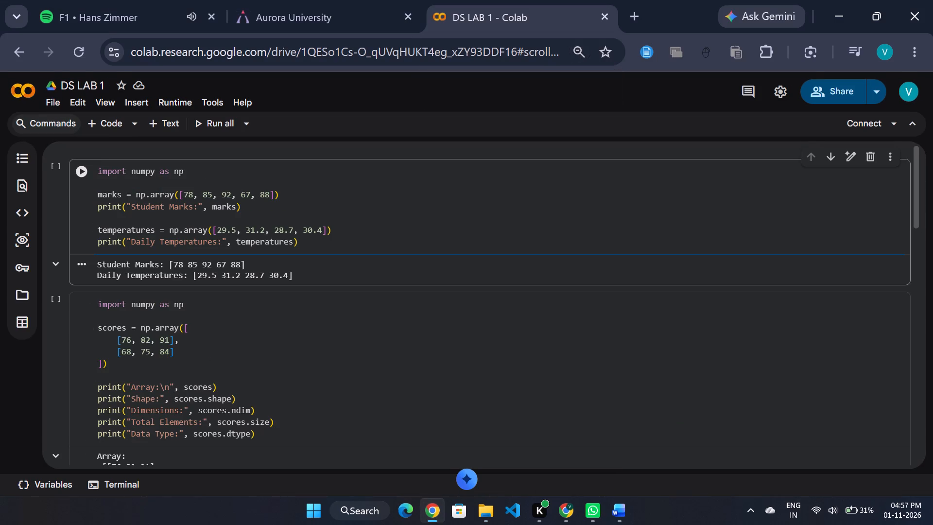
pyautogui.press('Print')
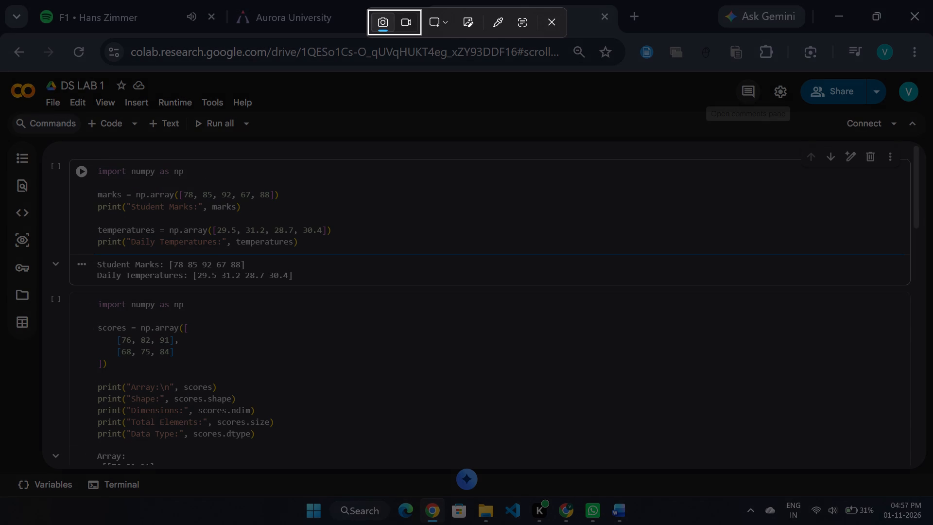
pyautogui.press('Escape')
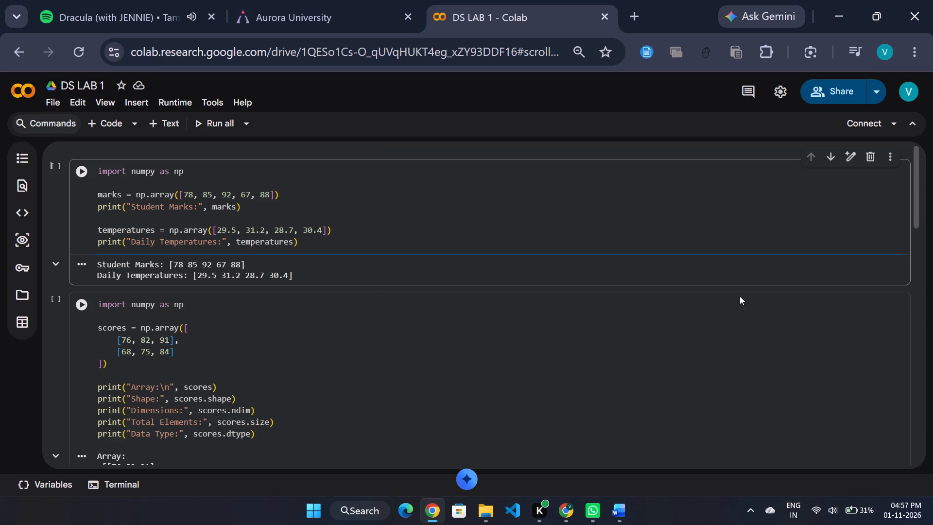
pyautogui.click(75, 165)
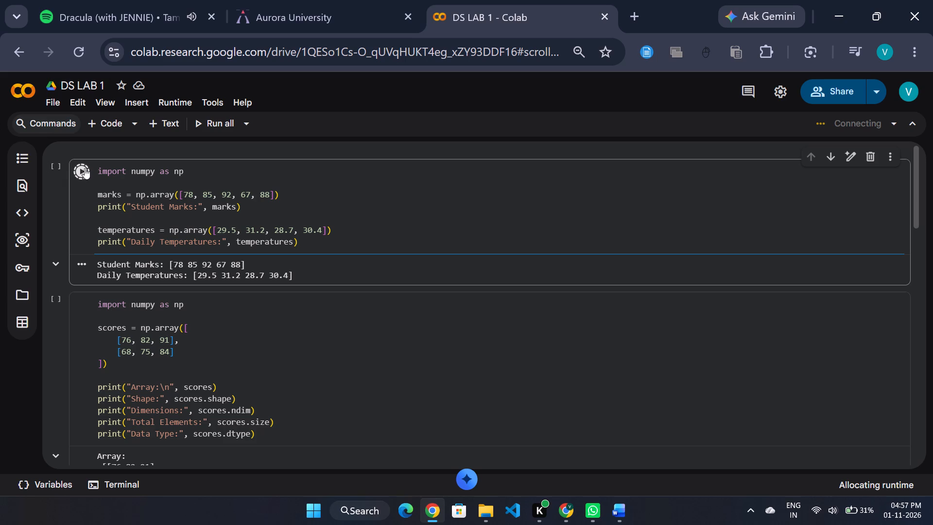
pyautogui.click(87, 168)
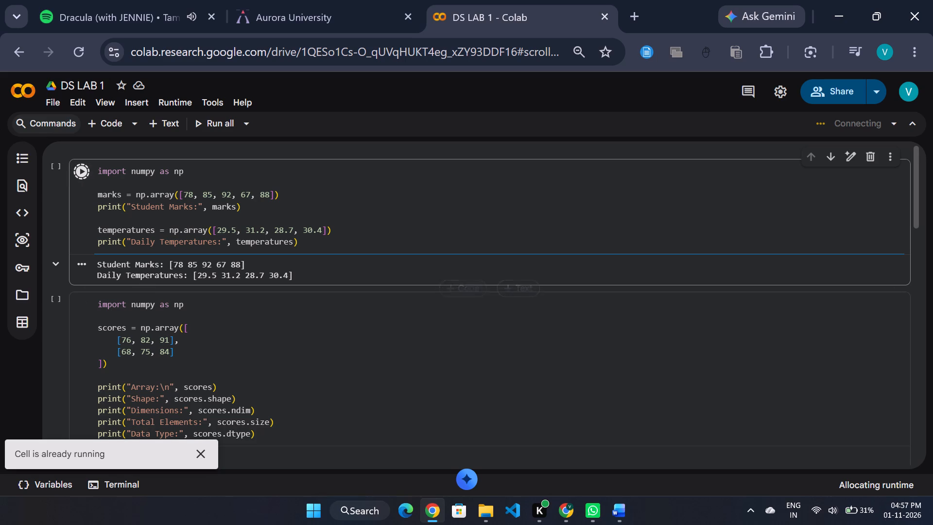
# In Chrome, close the DS LAB 1 notebook page and reopen the notebook from Google Colab in a new browser tab.
pyautogui.click(601, 15)
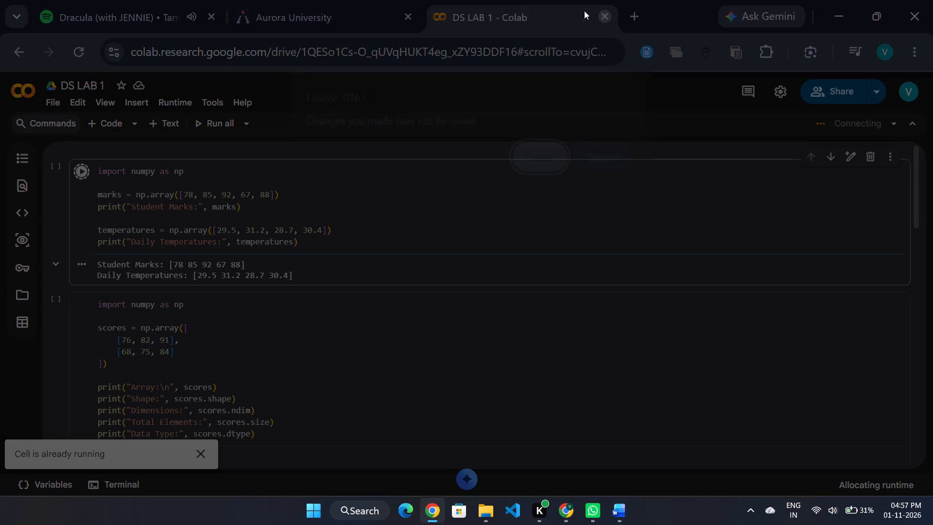
pyautogui.click(538, 148)
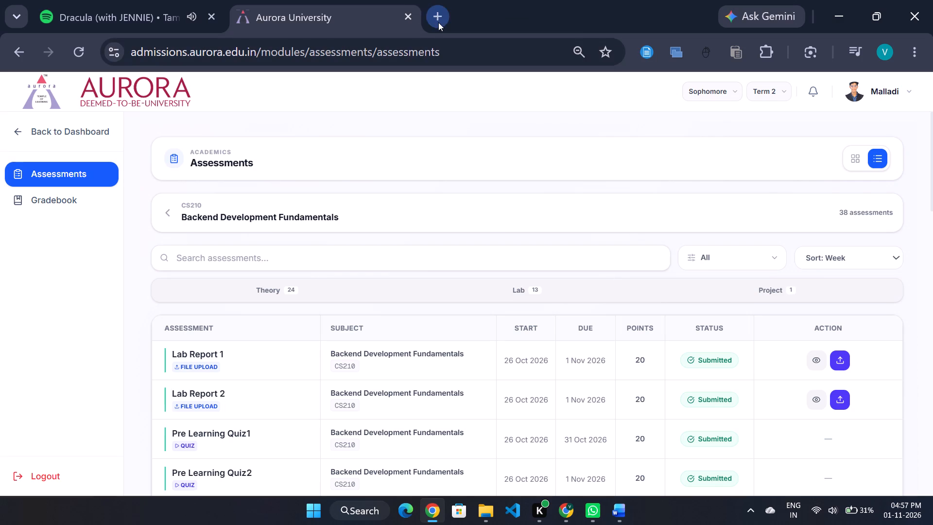
pyautogui.click(438, 22)
pyautogui.click(252, 84)
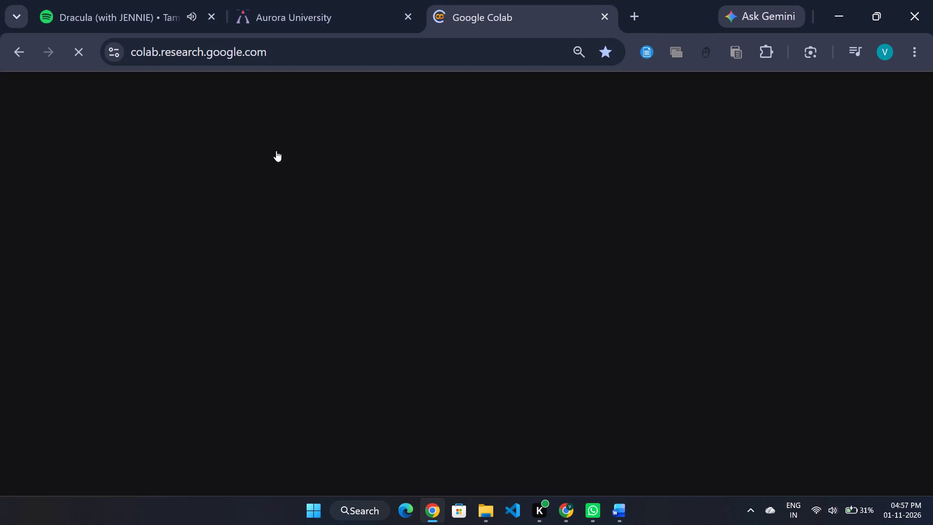
pyautogui.click(257, 298)
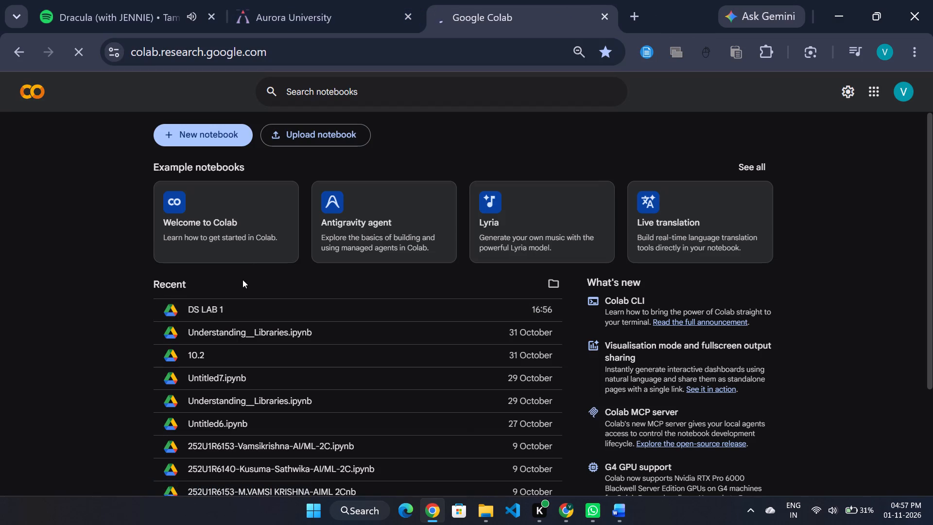
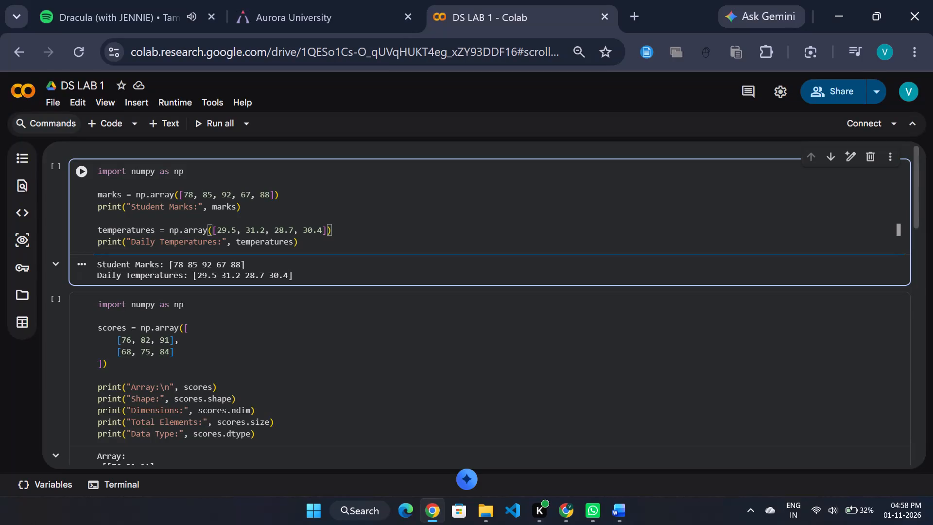
# Capture a screenshot of the notebook's first code cell with the marks and temperatures arrays, including its output.
pyautogui.click(461, 377)
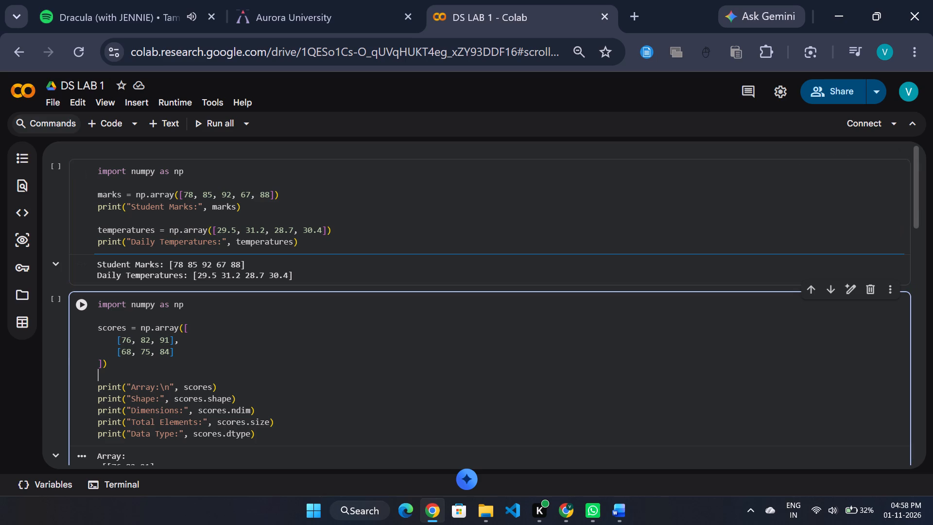
pyautogui.click(48, 354)
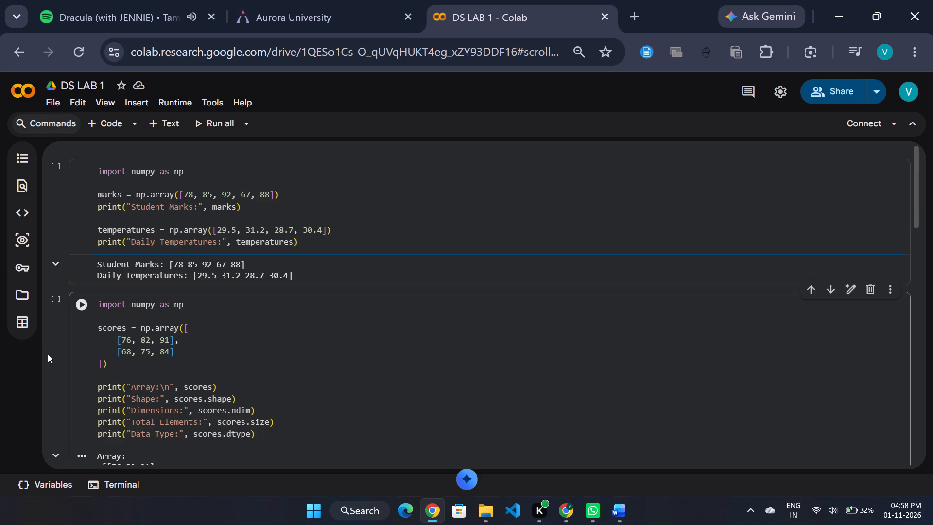
pyautogui.press('Print')
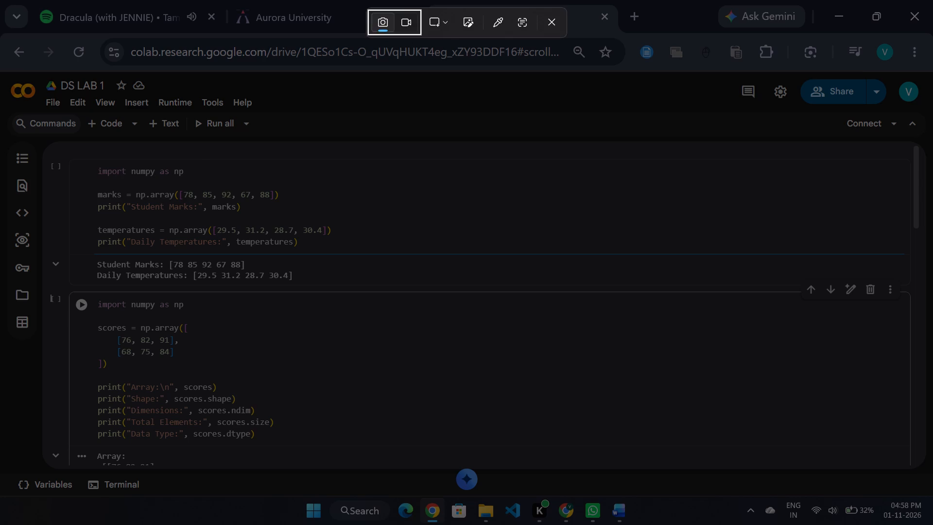
pyautogui.moveTo(70, 161); pyautogui.dragTo(501, 291)
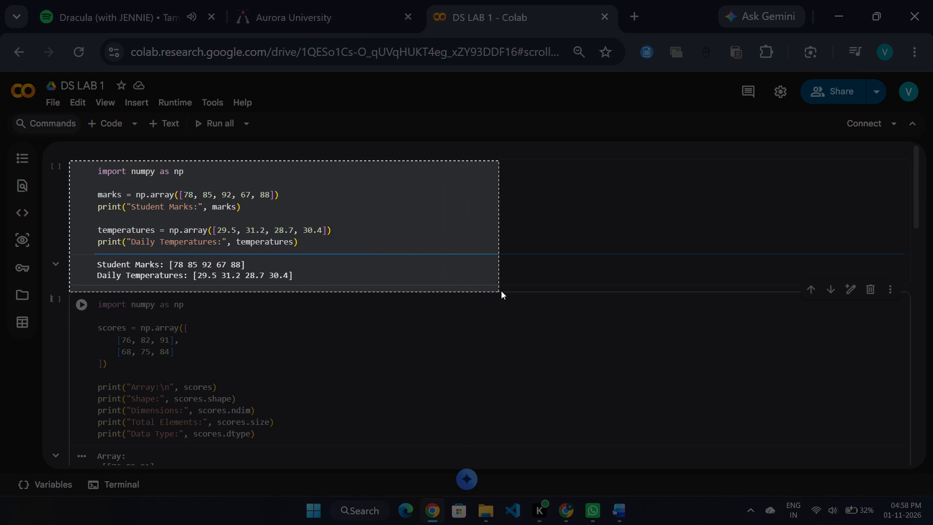
pyautogui.moveTo(501, 291); pyautogui.dragTo(533, 283)
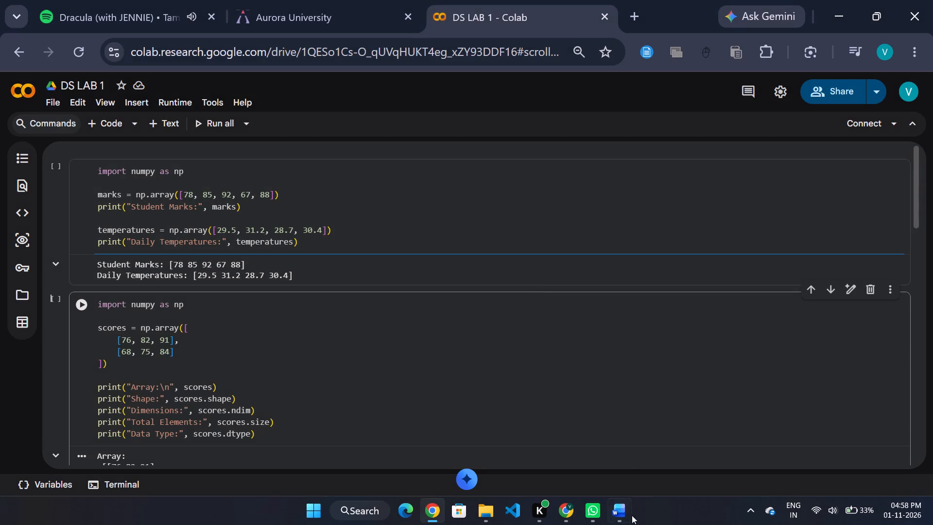
# Switch to Word and paste the new screenshot on a new line below Code: under 1. NumPy Array Creation.
pyautogui.click(619, 515)
pyautogui.click(347, 280)
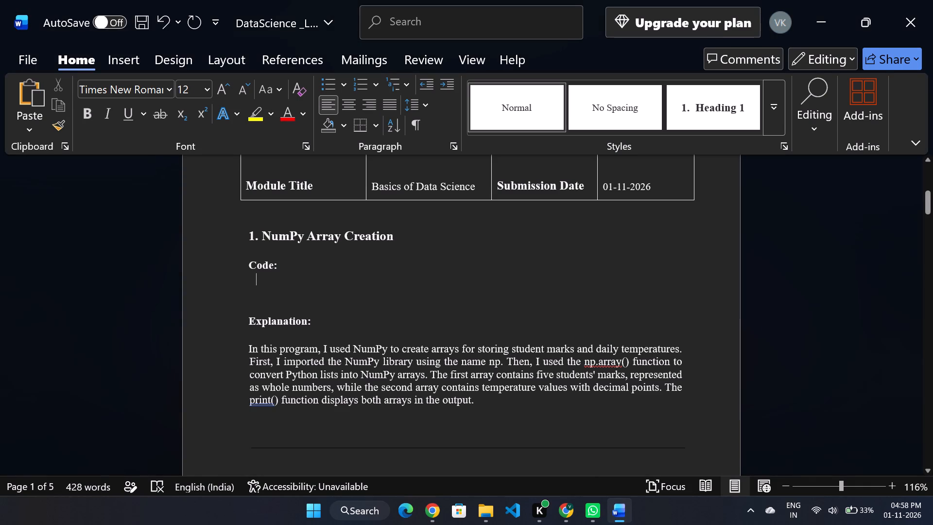
pyautogui.click(366, 268)
pyautogui.press('Return')
pyautogui.hotkey('ctrl', 'v')
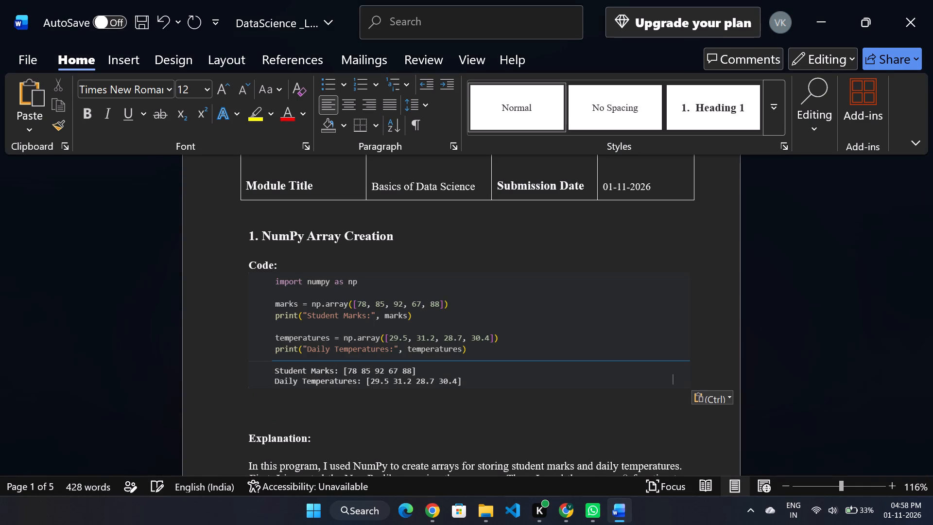
# Remove an extra empty line between the pasted code screenshot and the Explanation: label in section 1.
pyautogui.click(259, 422)
pyautogui.press('BackSpace')
pyautogui.press('BackSpace')
pyautogui.press('BackSpace')
pyautogui.press('BackSpace')
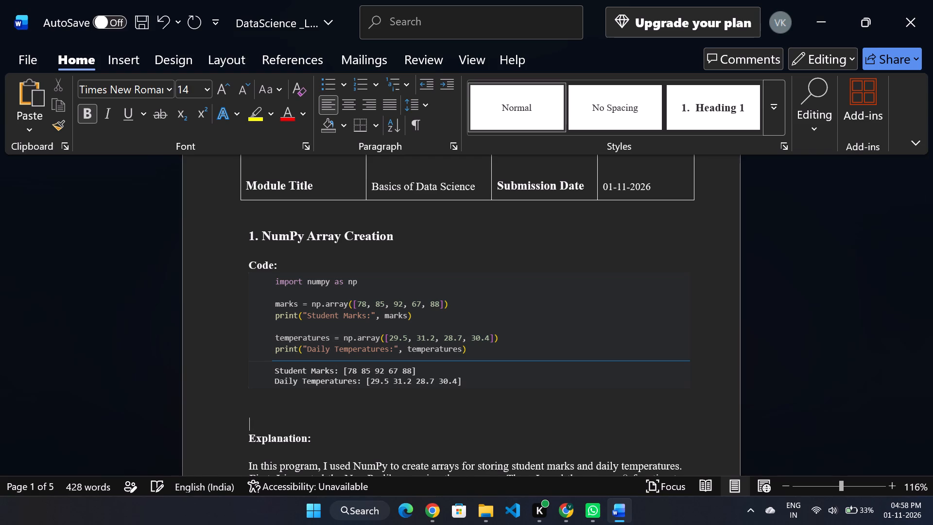
pyautogui.press('BackSpace')
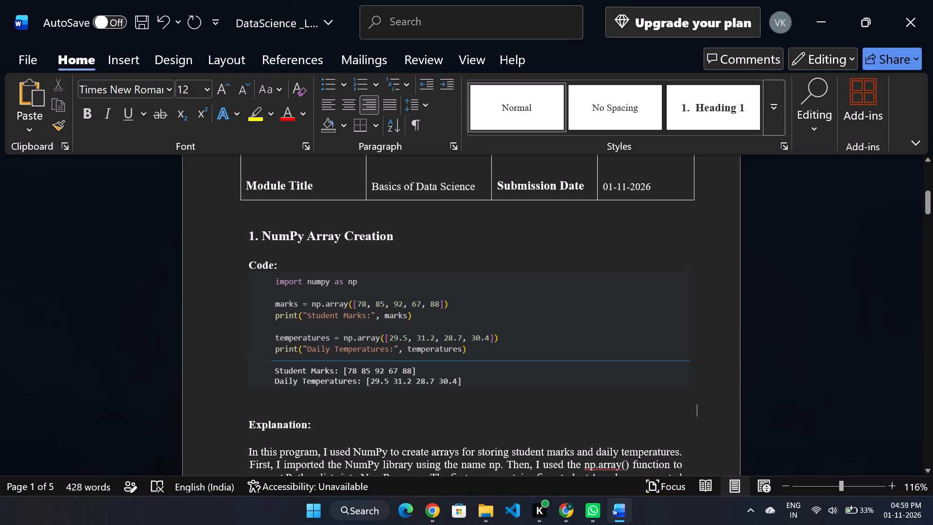
# Insert a blank line between the Code: label and the code screenshot in section 1.
pyautogui.scroll(-7, 428, 341)
pyautogui.scroll(5, 440, 332)
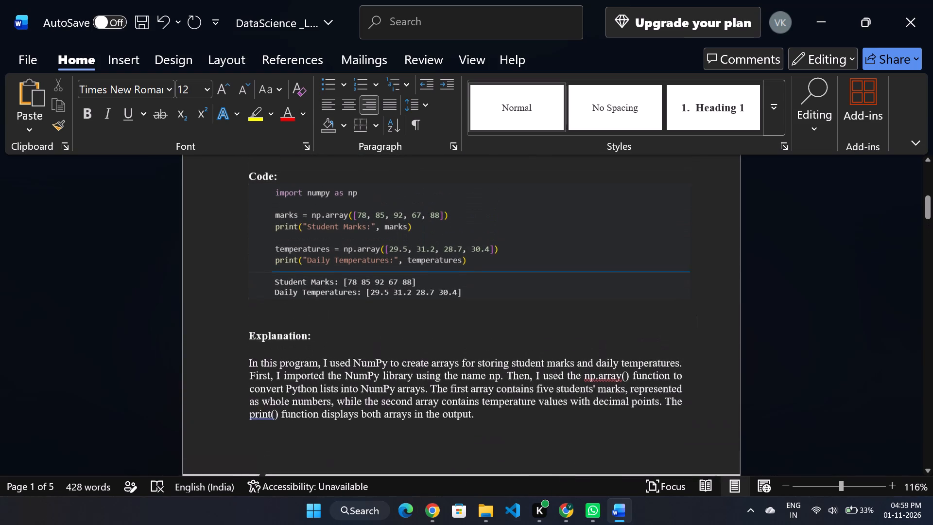
pyautogui.scroll(-8, 441, 325)
pyautogui.scroll(1, 441, 319)
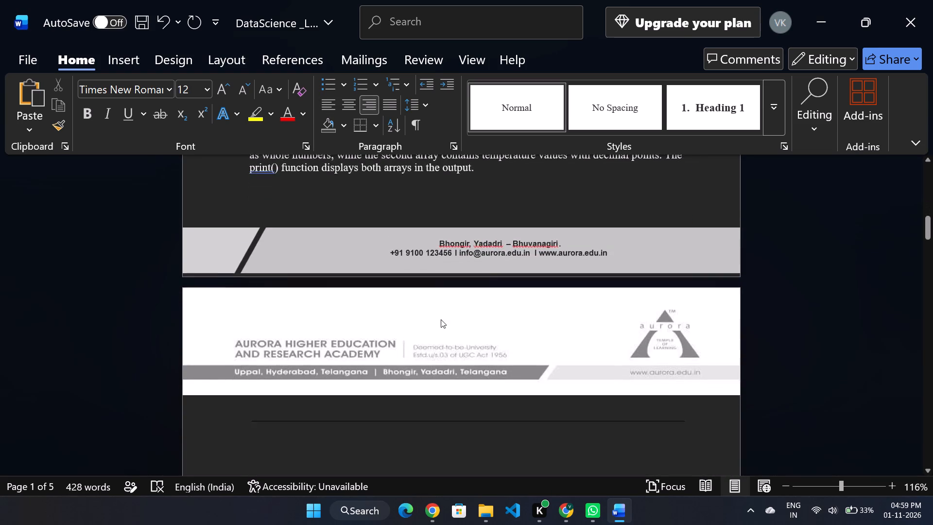
pyautogui.scroll(7, 441, 319)
pyautogui.click(332, 196)
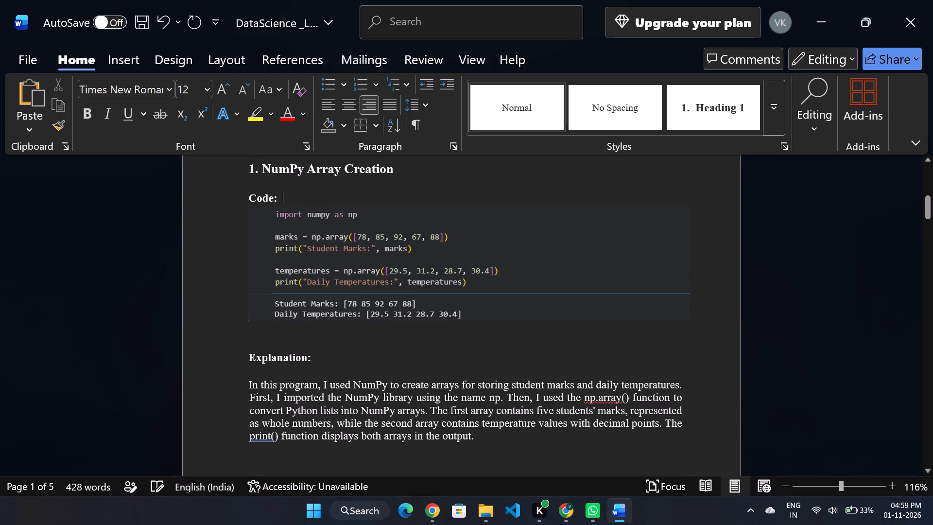
pyautogui.press('Return')
# Delete the horizontal divider line at the top of page 2, above 2. NumPy Attributes.
pyautogui.scroll(-3, 332, 196)
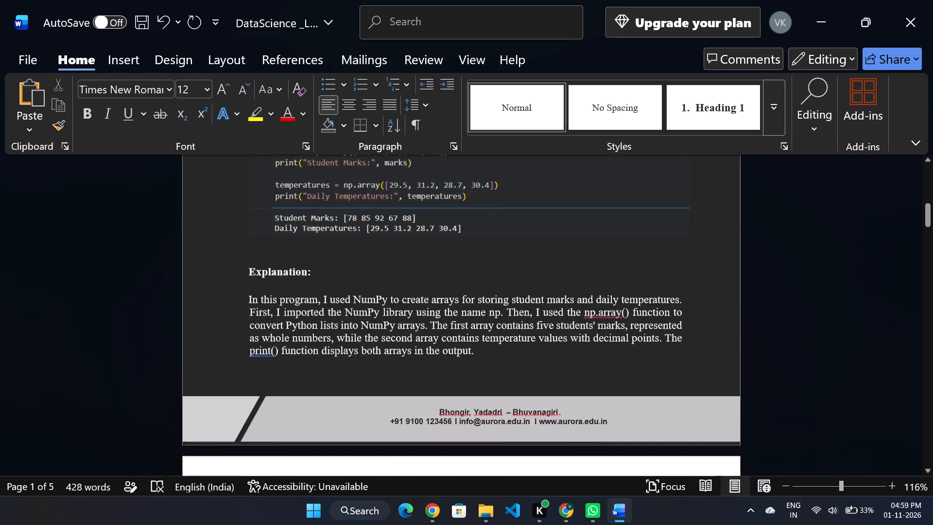
pyautogui.scroll(-12, 332, 196)
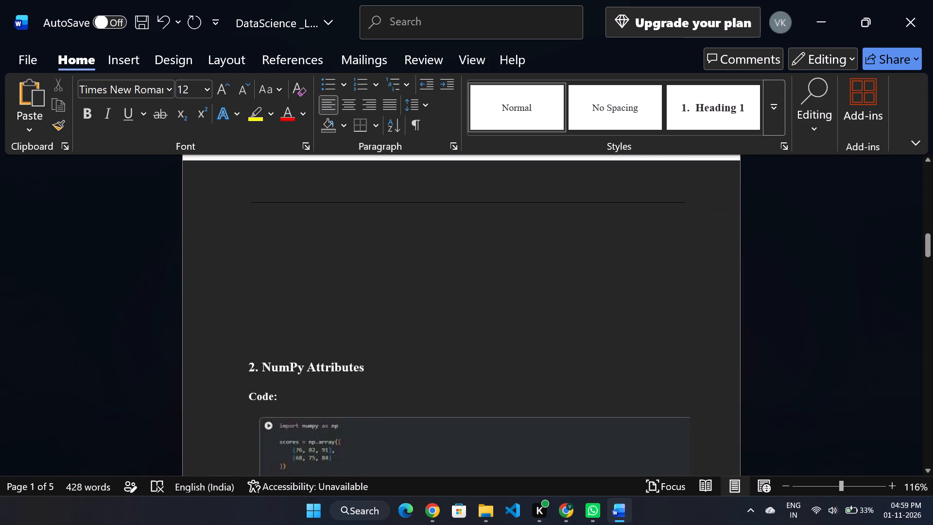
pyautogui.click(372, 200)
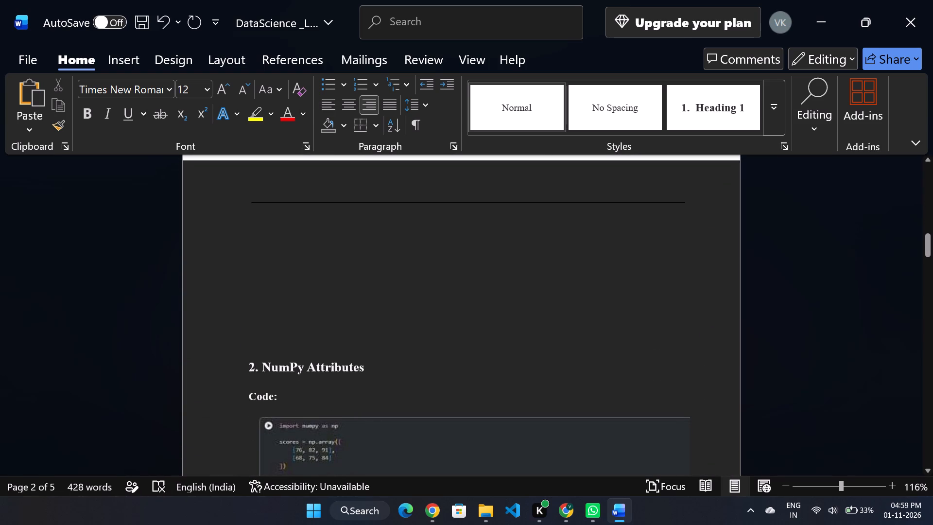
pyautogui.moveTo(694, 203); pyautogui.dragTo(403, 165)
pyautogui.press('BackSpace')
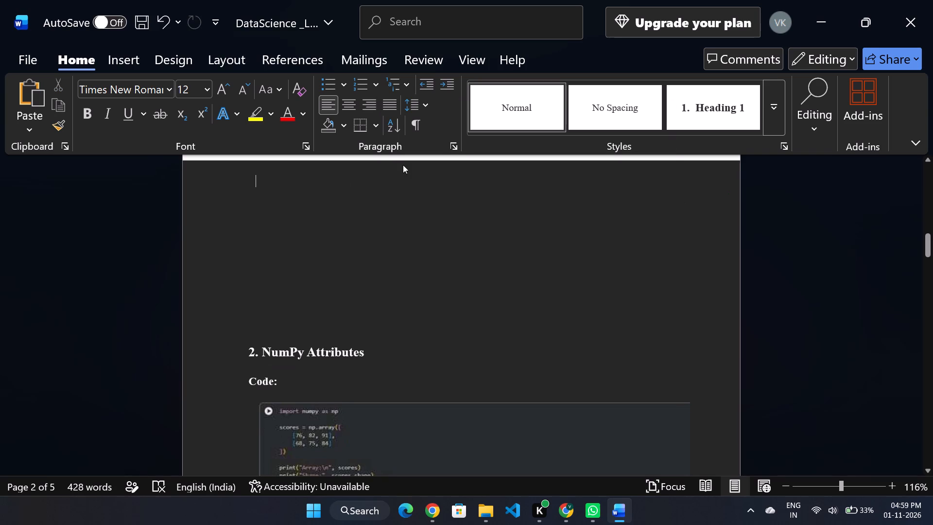
# Delete the block of empty lines above the 2. NumPy Attributes heading, back to the end of the section 1 explanation.
pyautogui.click(266, 321)
pyautogui.press('BackSpace')
pyautogui.press('BackSpace')
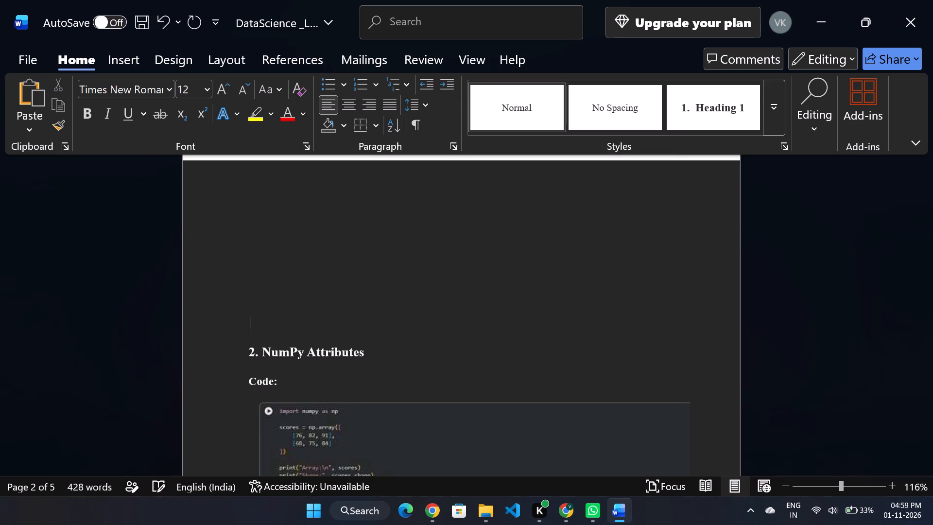
pyautogui.press('BackSpace')
pyautogui.press('BackSpace')
pyautogui.press('BackSpace')
pyautogui.press('BackSpace')
pyautogui.press('BackSpace')
pyautogui.press('BackSpace')
pyautogui.press('BackSpace')
pyautogui.press('BackSpace')
pyautogui.press('BackSpace')
pyautogui.press('BackSpace')
pyautogui.press('BackSpace')
pyautogui.press('BackSpace')
pyautogui.press('BackSpace')
pyautogui.press('BackSpace')
pyautogui.press('BackSpace')
pyautogui.press('BackSpace')
pyautogui.press('BackSpace')
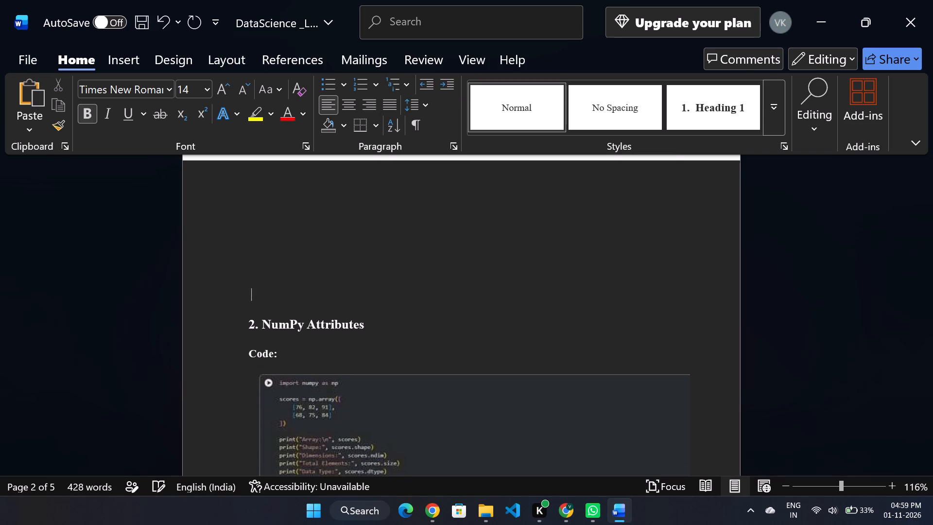
pyautogui.press('BackSpace')
pyautogui.press('BackSpace')
pyautogui.press('BackSpace')
pyautogui.press('BackSpace')
pyautogui.press('BackSpace')
pyautogui.press('BackSpace')
pyautogui.press('BackSpace')
pyautogui.press('BackSpace')
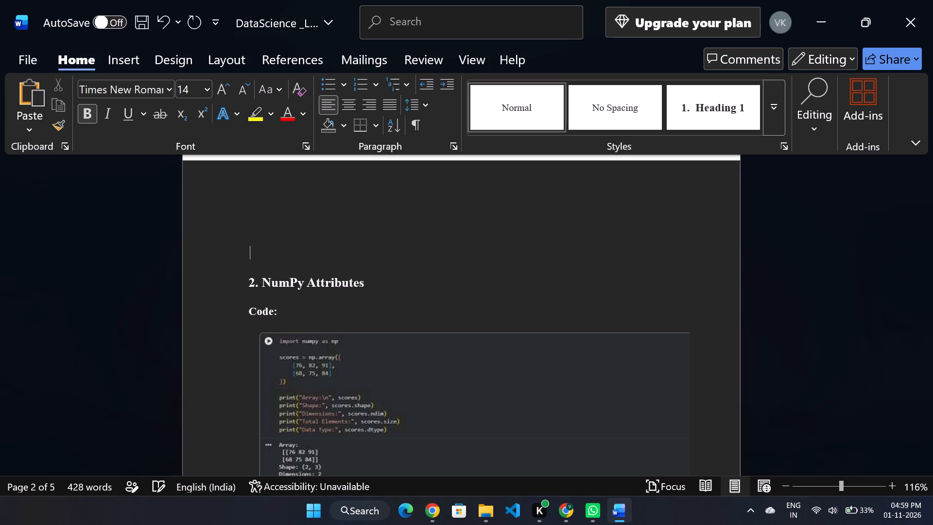
pyautogui.press('BackSpace')
pyautogui.press('BackSpace')
pyautogui.press('BackSpace')
pyautogui.press('BackSpace')
pyautogui.press('BackSpace')
pyautogui.press('BackSpace')
pyautogui.press('BackSpace')
pyautogui.press('BackSpace')
pyautogui.press('BackSpace')
pyautogui.press('BackSpace')
pyautogui.press('BackSpace')
pyautogui.press('BackSpace')
pyautogui.press('BackSpace')
pyautogui.press('BackSpace')
pyautogui.press('BackSpace')
pyautogui.press('BackSpace')
pyautogui.press('BackSpace')
pyautogui.press('BackSpace')
pyautogui.press('BackSpace')
pyautogui.press('BackSpace')
pyautogui.press('BackSpace')
pyautogui.press('BackSpace')
pyautogui.press('BackSpace')
pyautogui.press('BackSpace')
pyautogui.press('BackSpace')
pyautogui.press('BackSpace')
pyautogui.press('BackSpace')
pyautogui.press('BackSpace')
pyautogui.press('BackSpace')
pyautogui.press('BackSpace')
pyautogui.press('BackSpace')
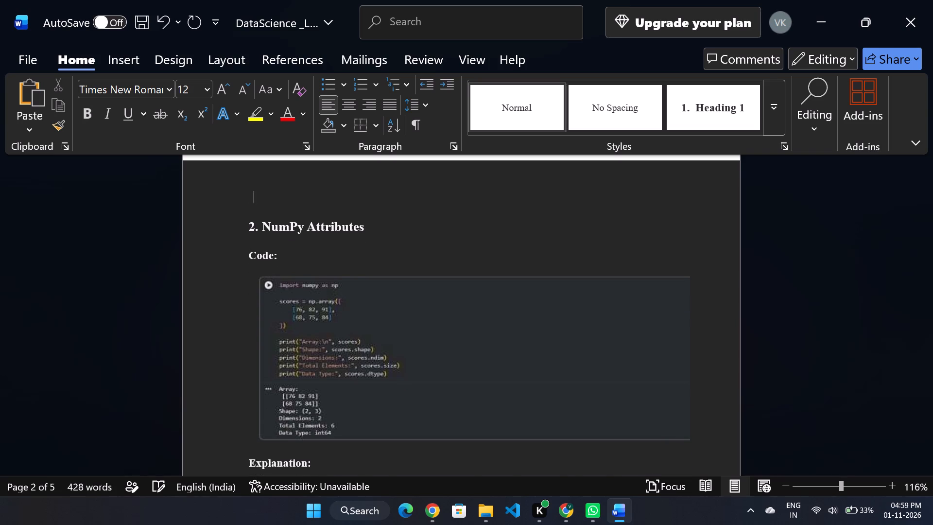
pyautogui.press('BackSpace')
pyautogui.press('BackSpace')
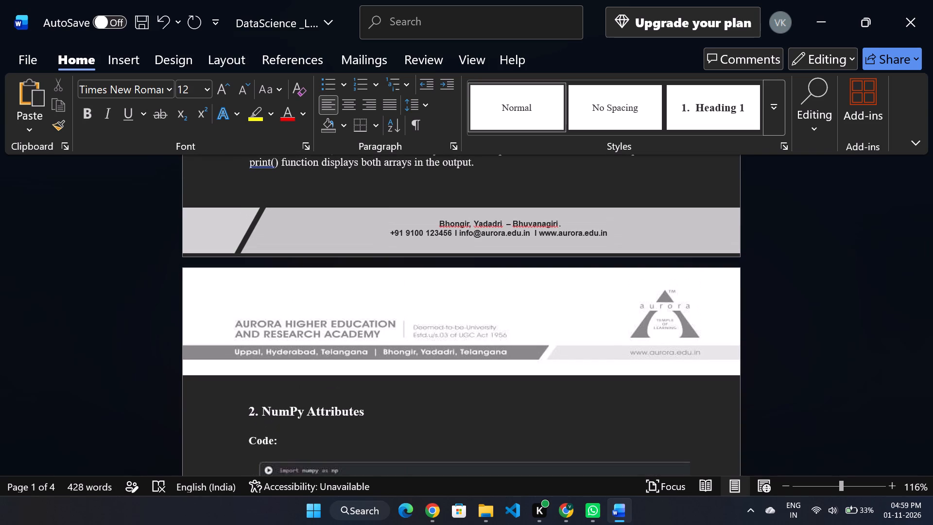
# Add a bottom border to the empty paragraph below the section 1 explanation as a divider line.
pyautogui.scroll(2, 453, 188)
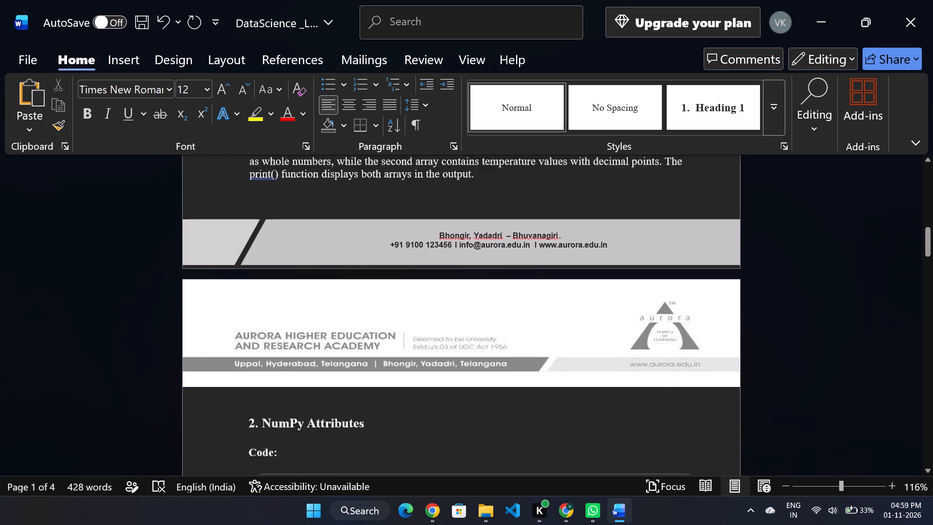
pyautogui.scroll(1, 453, 188)
pyautogui.click(359, 129)
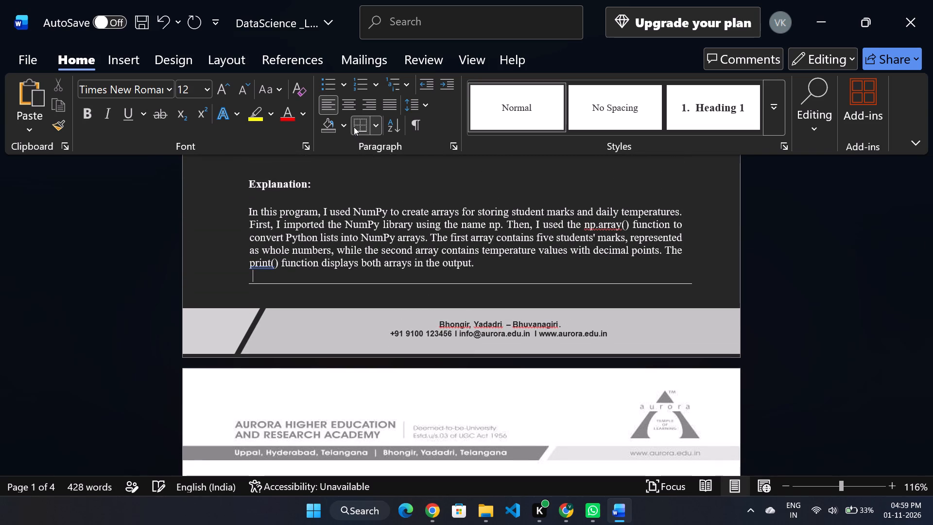
# Delete the remaining empty line above the 2. NumPy Attributes heading on page 2.
pyautogui.scroll(-4, 581, 321)
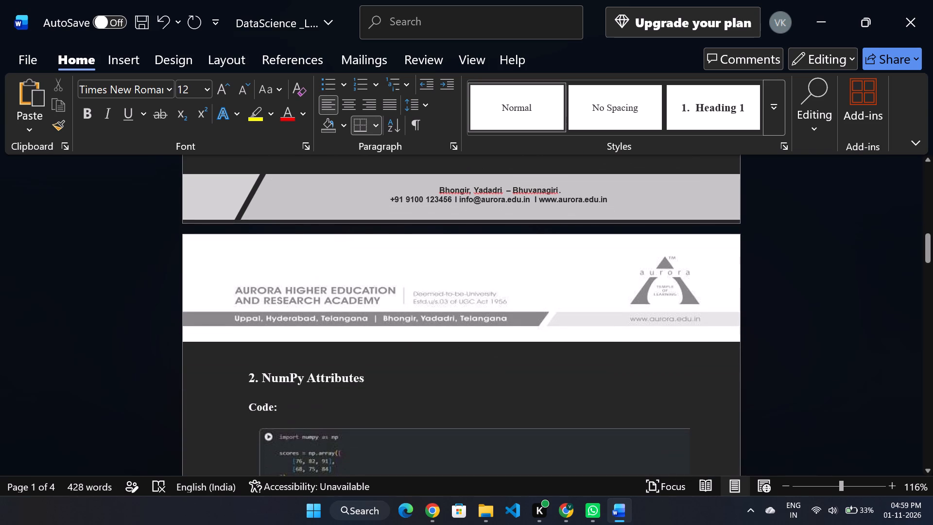
pyautogui.click(379, 357)
pyautogui.press('BackSpace')
pyautogui.press('BackSpace')
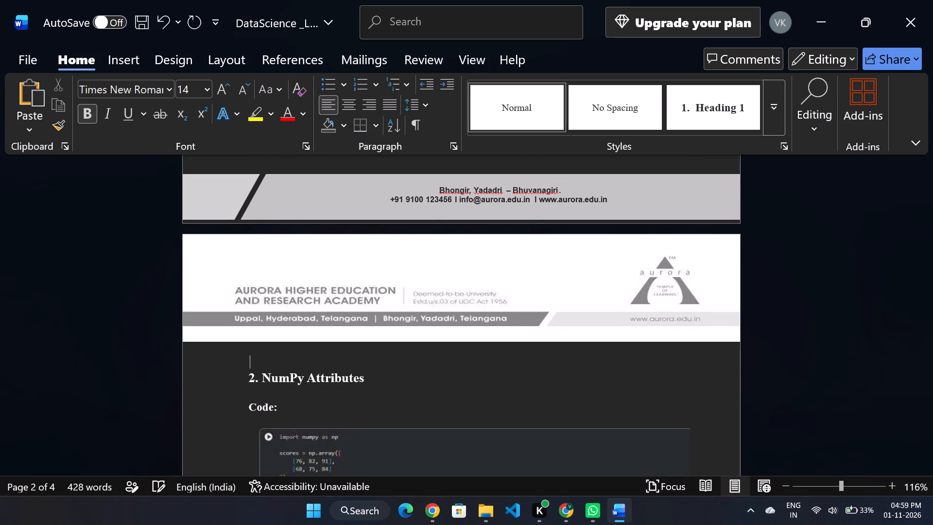
pyautogui.press('BackSpace')
pyautogui.press('BackSpace')
pyautogui.press('BackSpace')
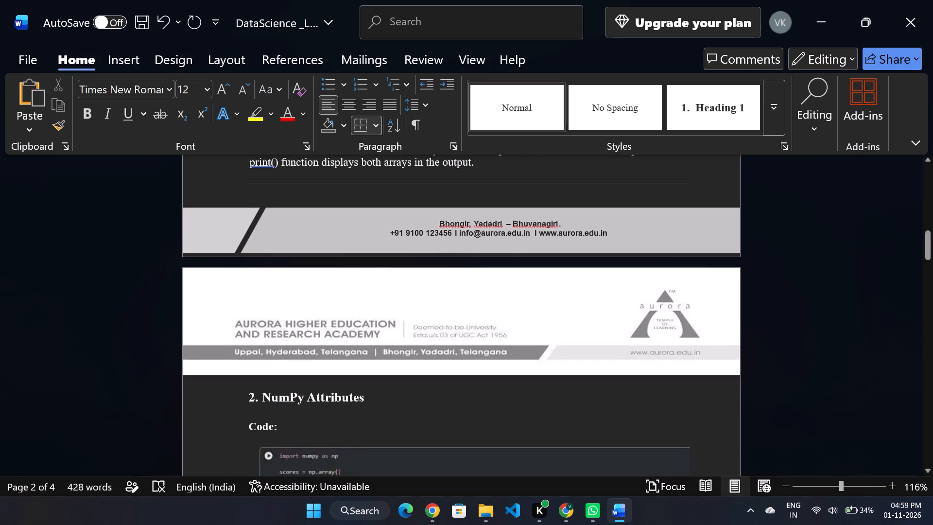
# Delete the old code image of the scores array under 2. NumPy Attributes.
pyautogui.scroll(10, 508, 237)
pyautogui.scroll(-3, 532, 233)
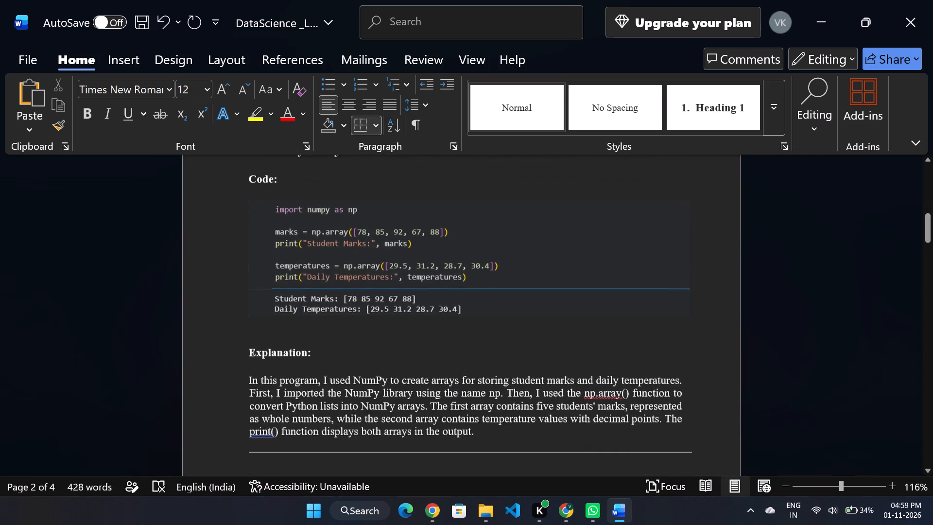
pyautogui.scroll(-12, 532, 233)
pyautogui.click(476, 321)
pyautogui.scroll(-4, 476, 300)
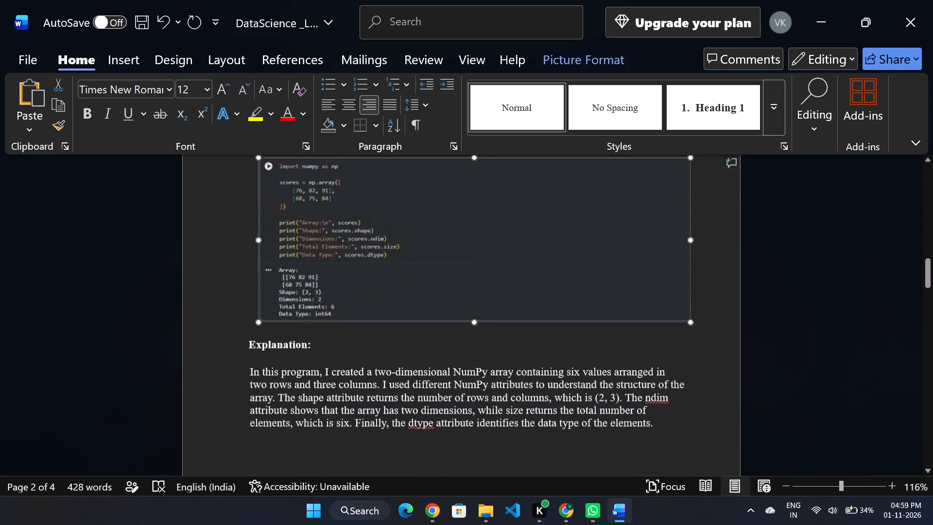
pyautogui.scroll(2, 476, 295)
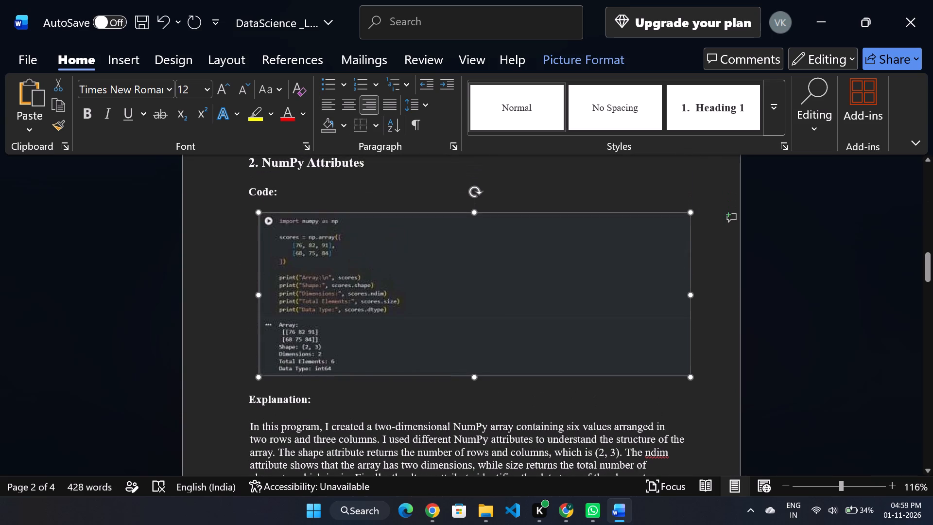
pyautogui.press('BackSpace')
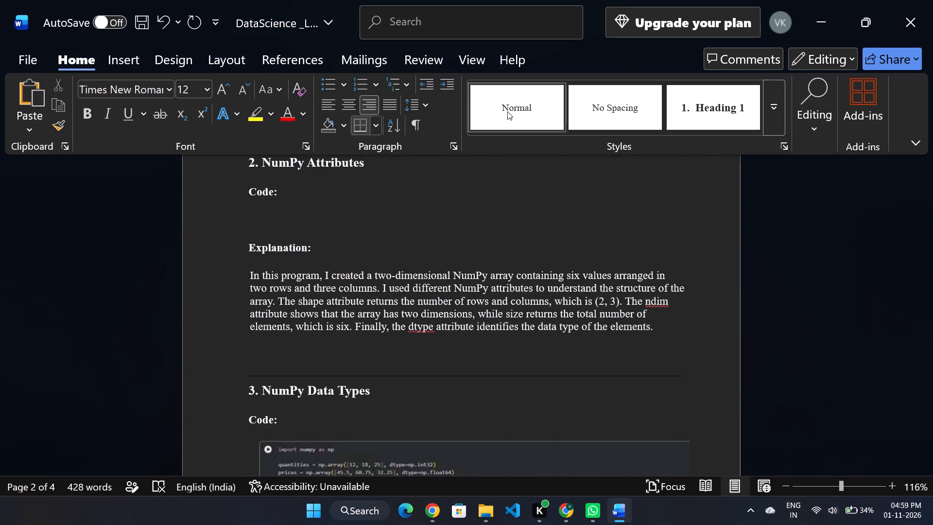
# Switch to the DS LAB 1 Colab notebook and bring the scores array cell and its full output into view.
pyautogui.click(828, 29)
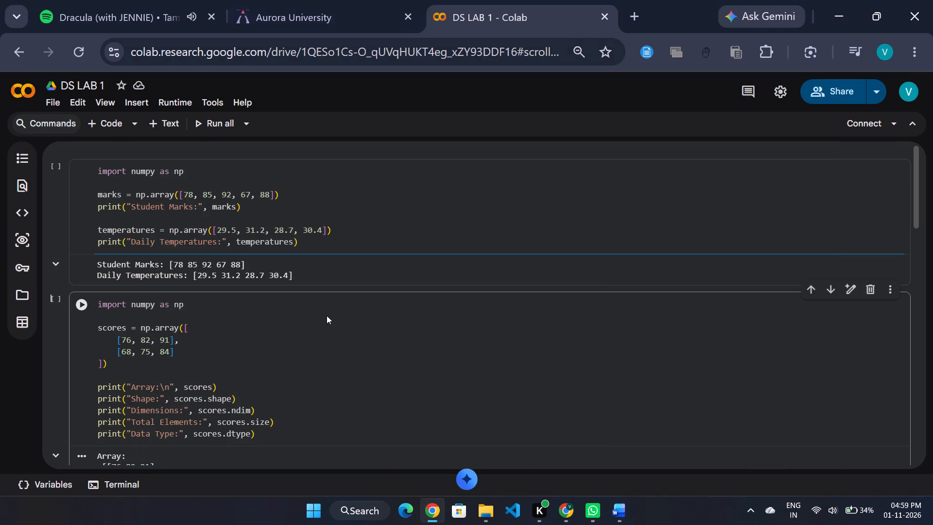
pyautogui.scroll(-2, 346, 325)
pyautogui.scroll(1, 346, 325)
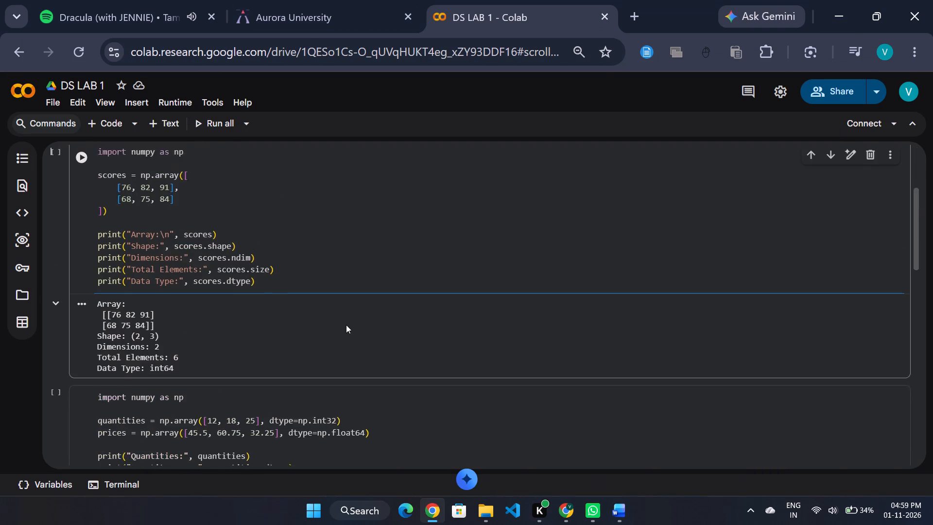
pyautogui.scroll(-1, 346, 325)
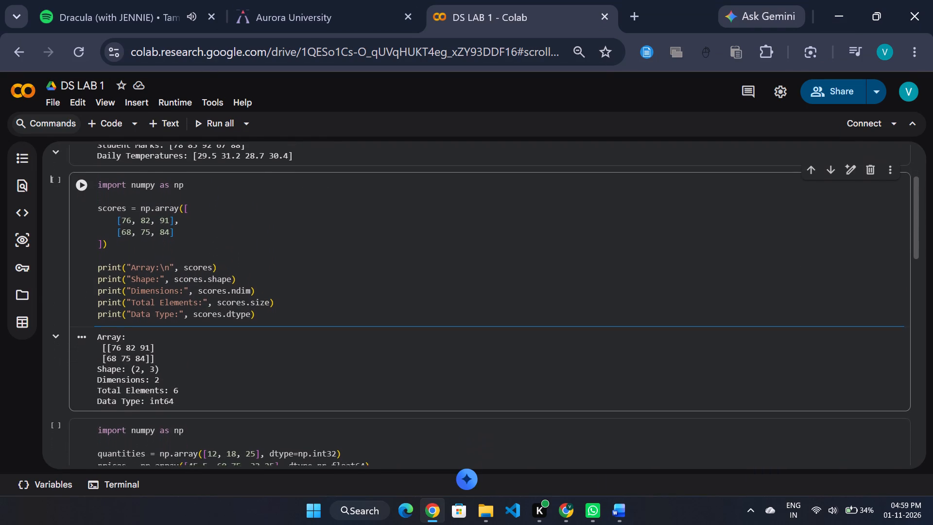
pyautogui.scroll(-1, 346, 325)
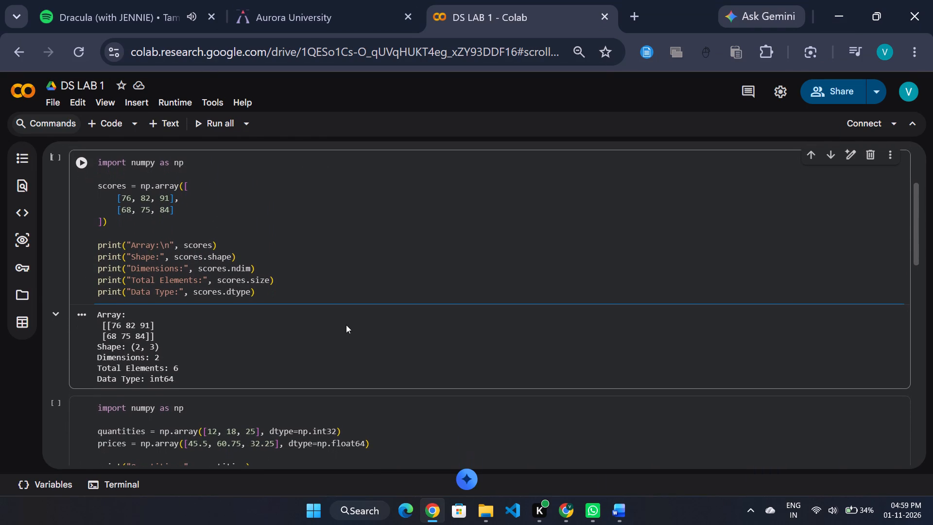
pyautogui.click(57, 422)
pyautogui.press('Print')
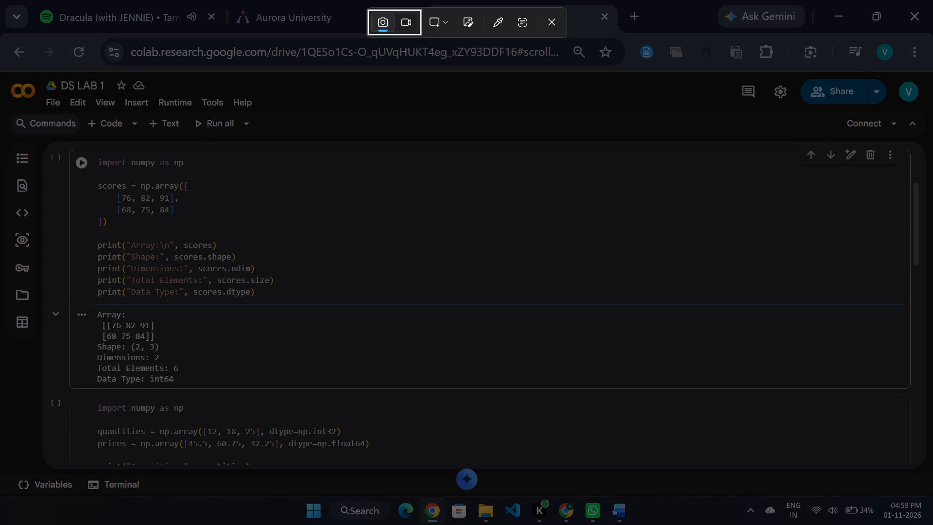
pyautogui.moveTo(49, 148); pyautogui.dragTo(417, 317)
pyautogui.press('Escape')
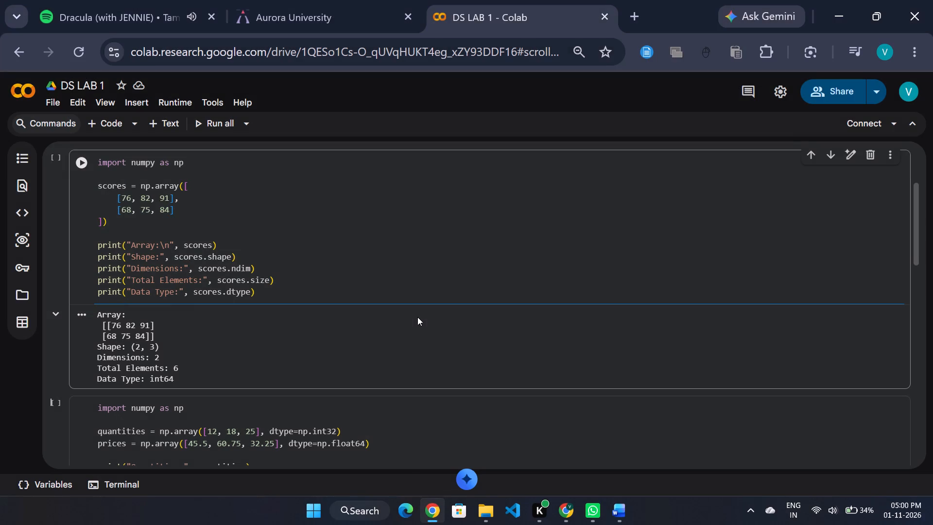
# Capture a screenshot region covering the scores array code cell and its complete output.
pyautogui.press('Print')
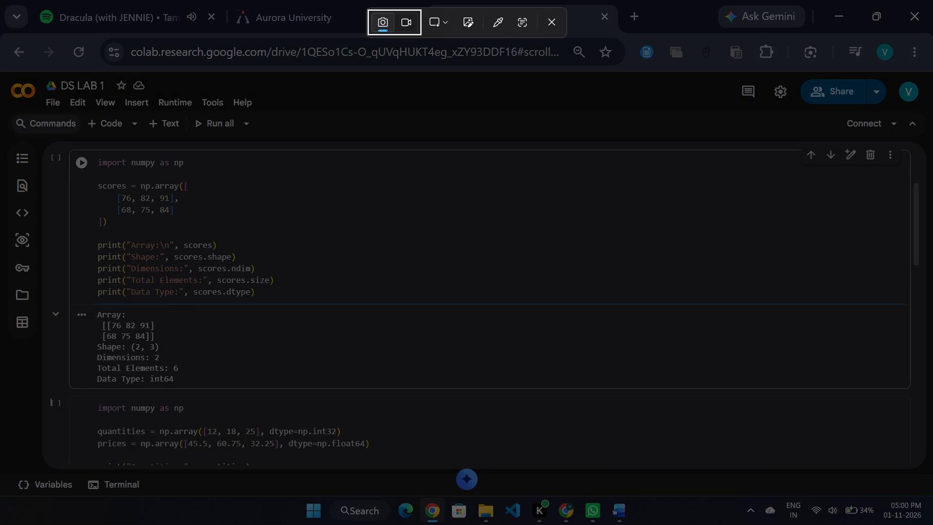
pyautogui.moveTo(70, 150); pyautogui.dragTo(488, 359)
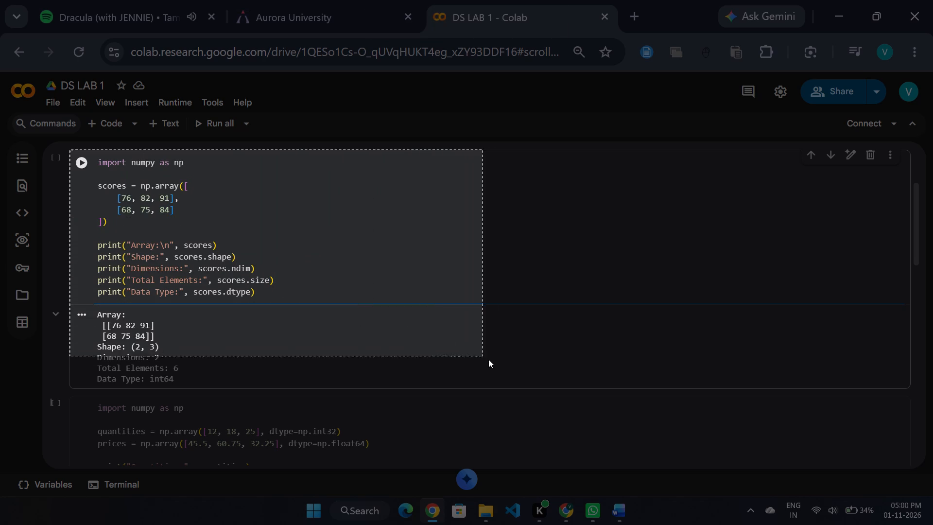
pyautogui.moveTo(488, 359); pyautogui.dragTo(614, 388)
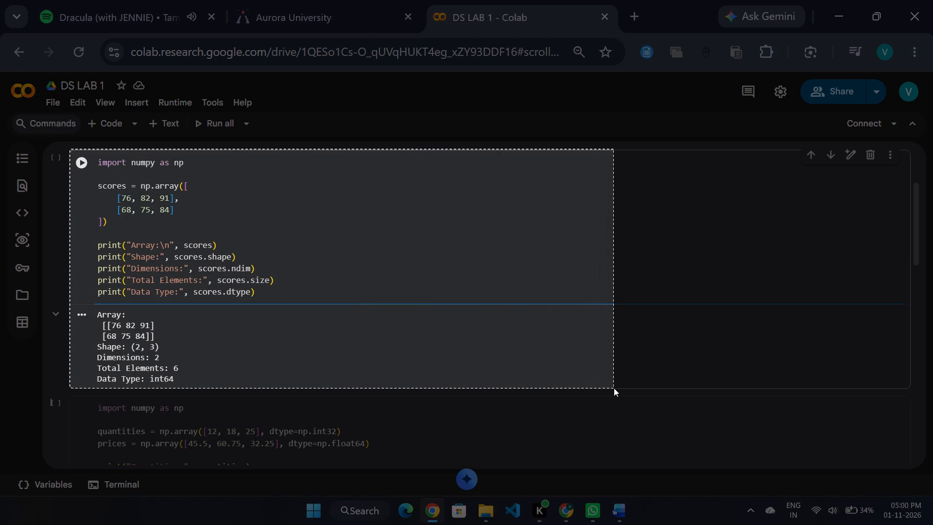
pyautogui.moveTo(614, 388); pyautogui.dragTo(616, 388)
# Switch to the Word report and paste the captured screenshot under Code: in 2. NumPy Attributes.
pyautogui.click(621, 509)
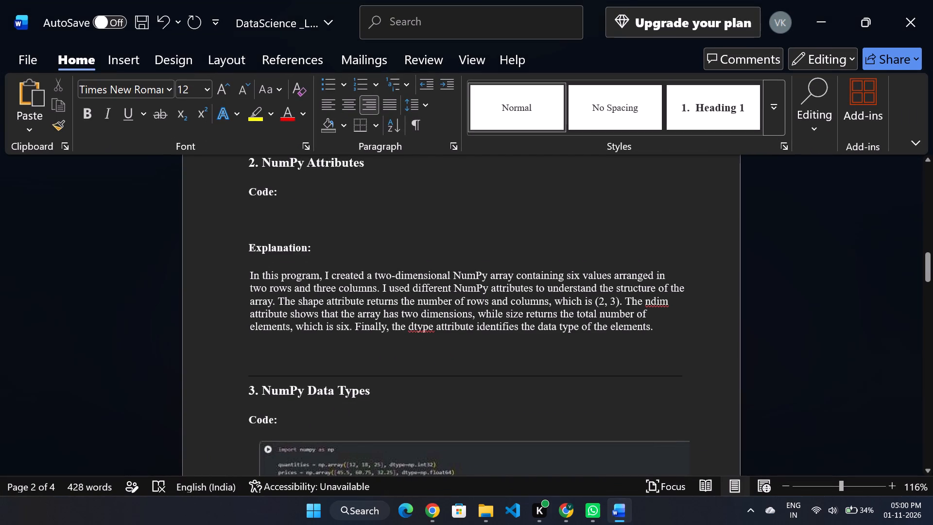
pyautogui.hotkey('ctrl', 'v')
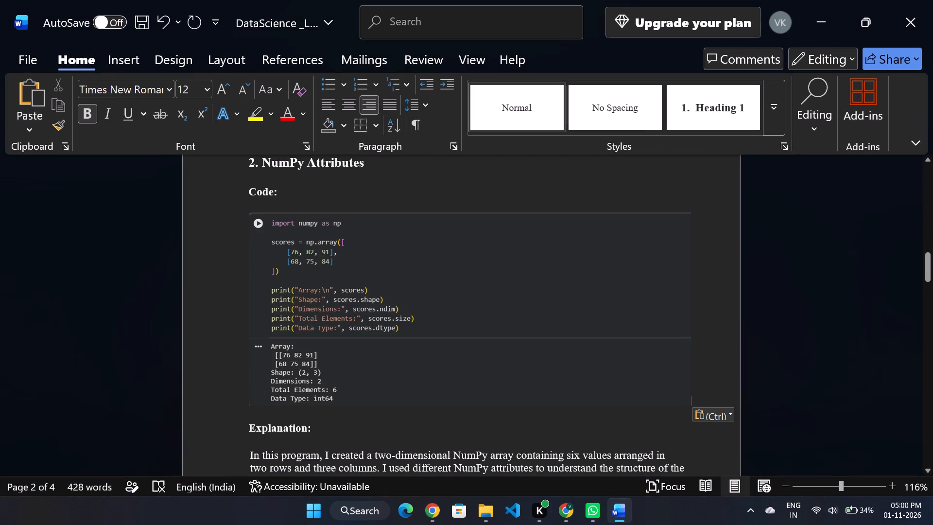
# Delete the old divider line and all empty lines between the section 2 explanation and the 3. NumPy Data Types heading.
pyautogui.scroll(-5, 529, 283)
pyautogui.click(559, 383)
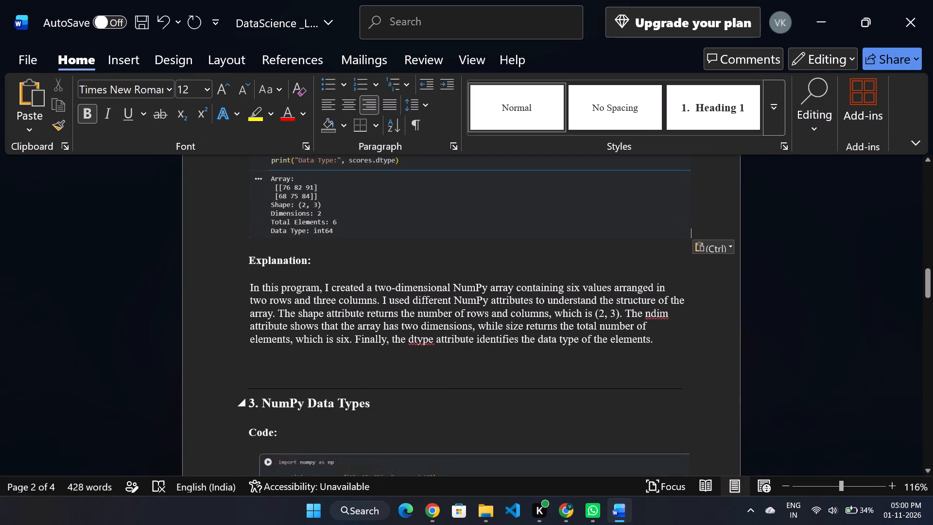
pyautogui.click(597, 386)
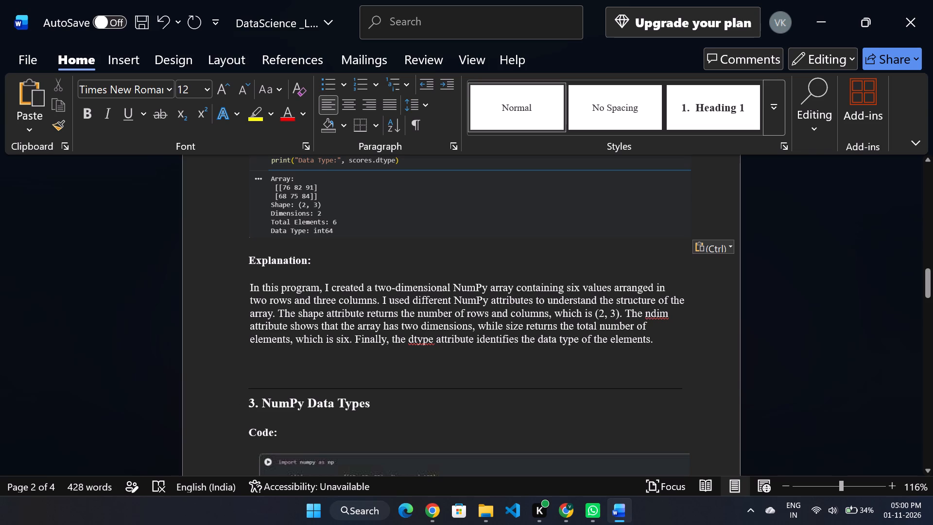
pyautogui.press('BackSpace')
pyautogui.press('BackSpace')
pyautogui.press('BackSpace')
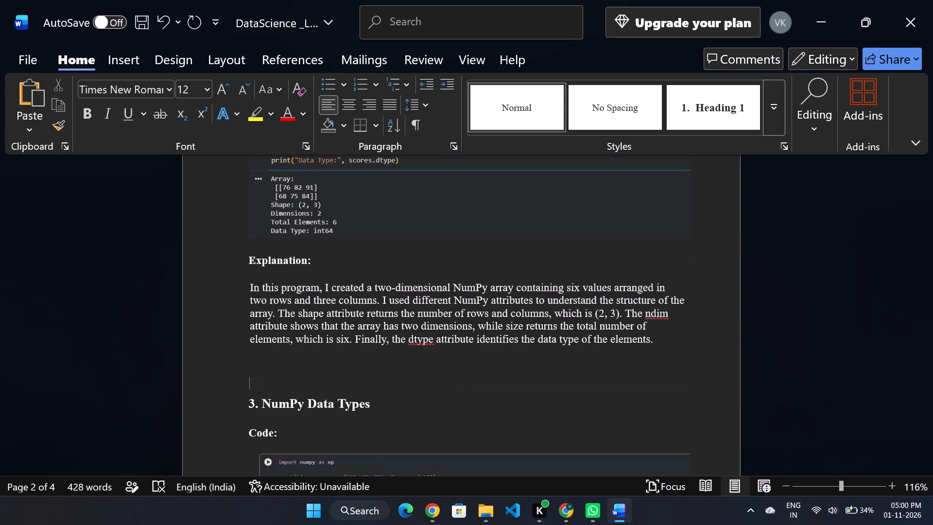
pyautogui.press('BackSpace')
pyautogui.press('BackSpace')
pyautogui.press('BackSpace')
pyautogui.press('BackSpace')
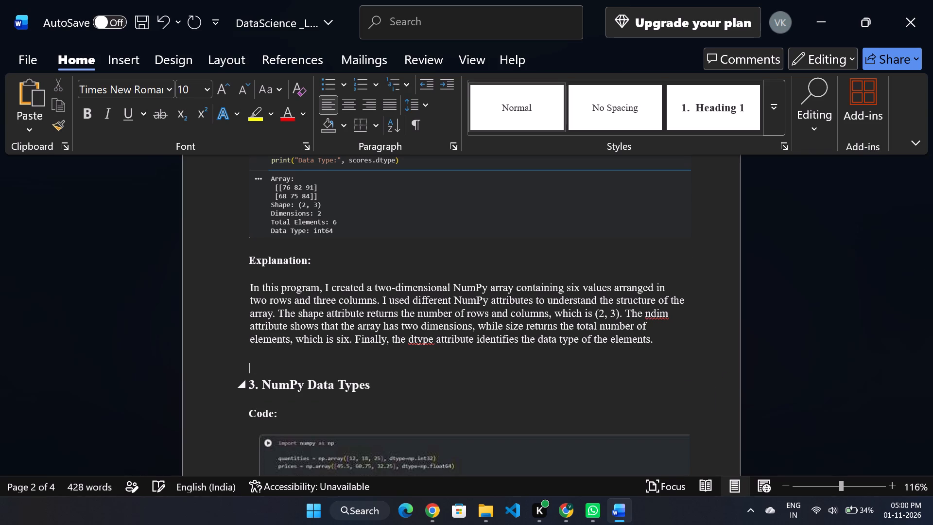
pyautogui.press('BackSpace')
pyautogui.press('BackSpace')
pyautogui.press('BackSpace')
pyautogui.press('BackSpace')
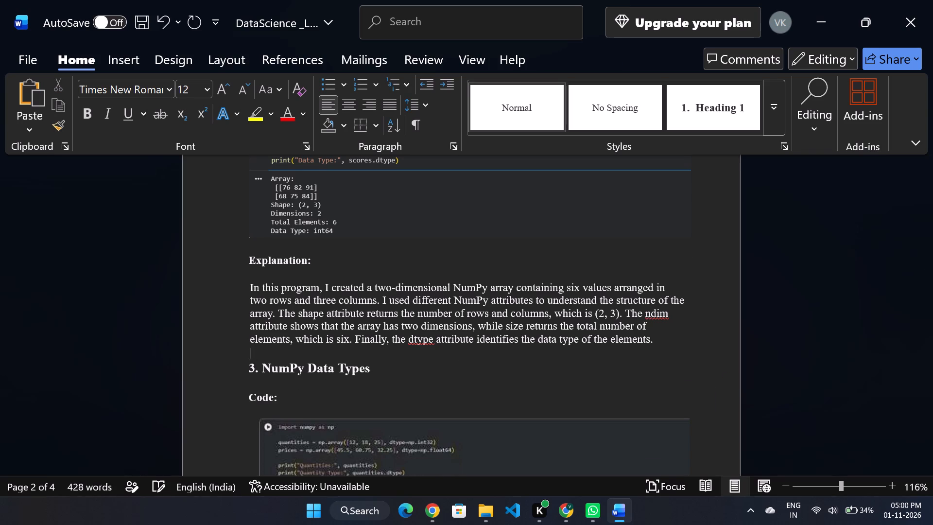
pyautogui.press('BackSpace')
pyautogui.press('BackSpace')
pyautogui.press('BackSpace')
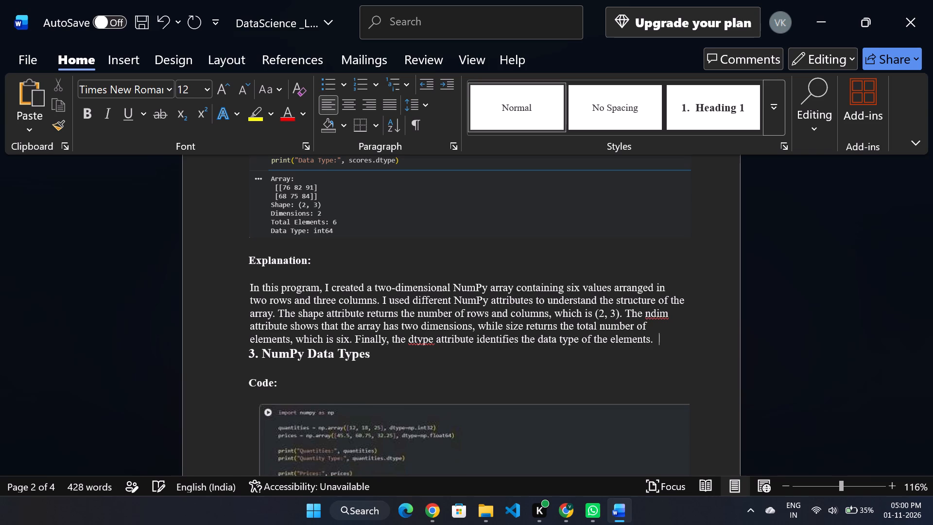
# Add a bottom-bordered empty paragraph below the section 2 explanation as a divider line.
pyautogui.click(351, 122)
pyautogui.press('Return')
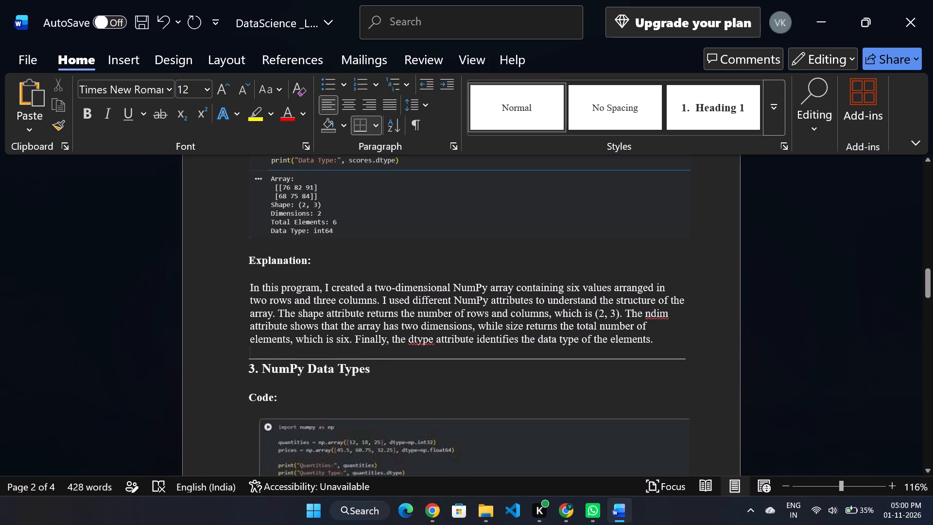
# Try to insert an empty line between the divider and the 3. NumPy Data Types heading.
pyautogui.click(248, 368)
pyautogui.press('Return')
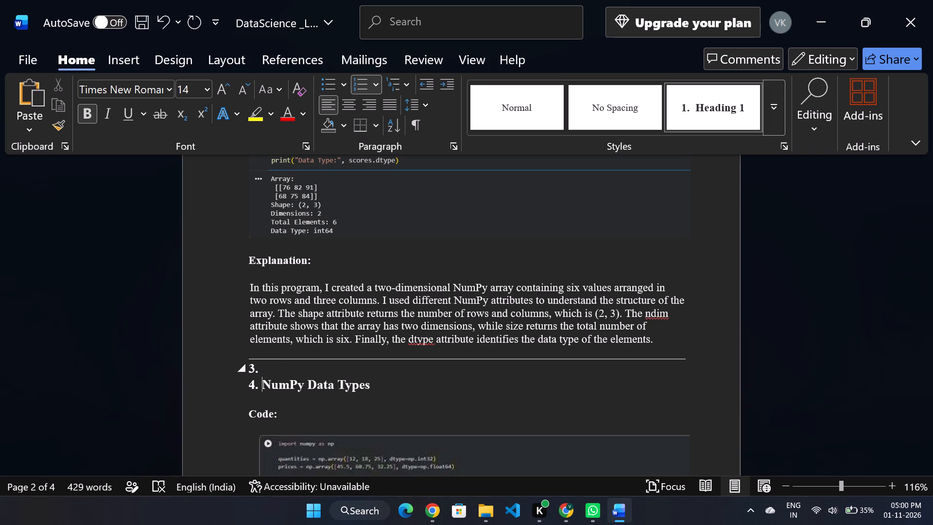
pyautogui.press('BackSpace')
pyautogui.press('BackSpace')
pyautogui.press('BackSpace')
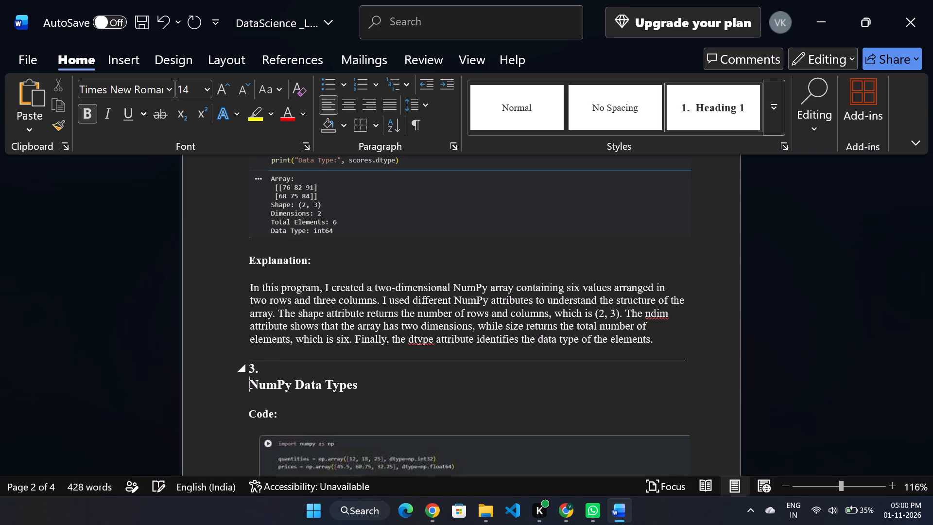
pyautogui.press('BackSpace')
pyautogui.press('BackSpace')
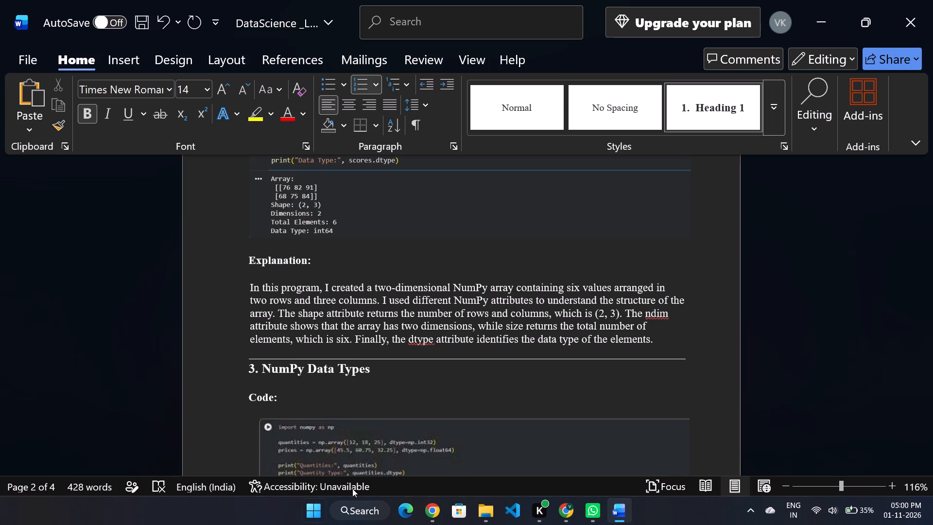
# Collapse the 3. NumPy Data Types section and delete its heading together with the collapsed content.
pyautogui.click(728, 359)
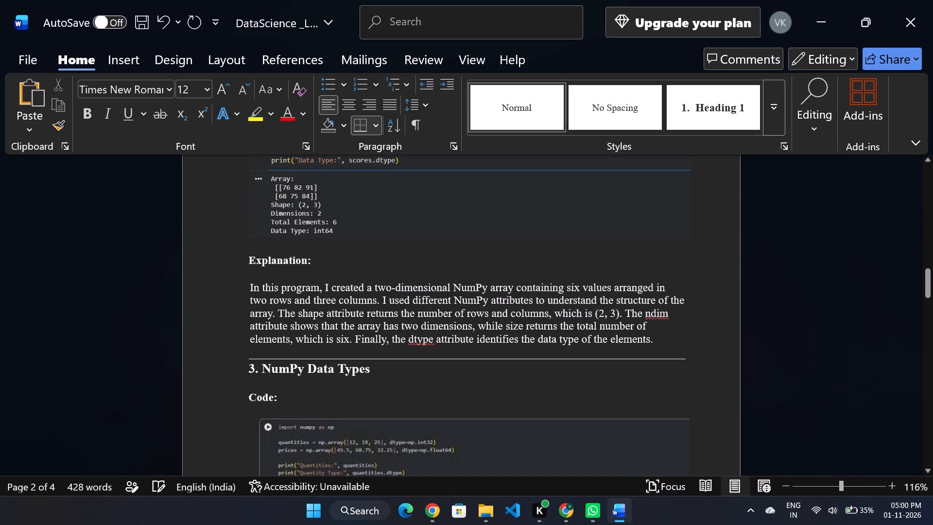
pyautogui.click(703, 356)
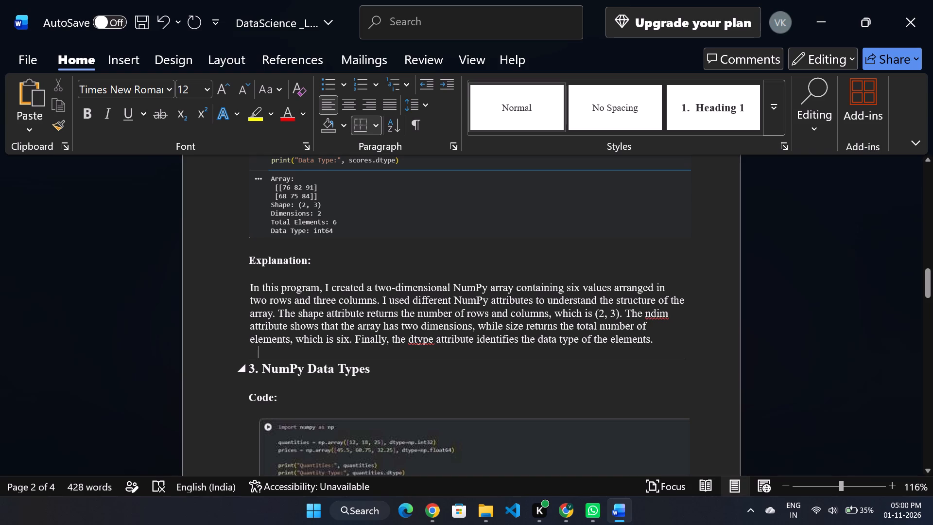
pyautogui.click(248, 371)
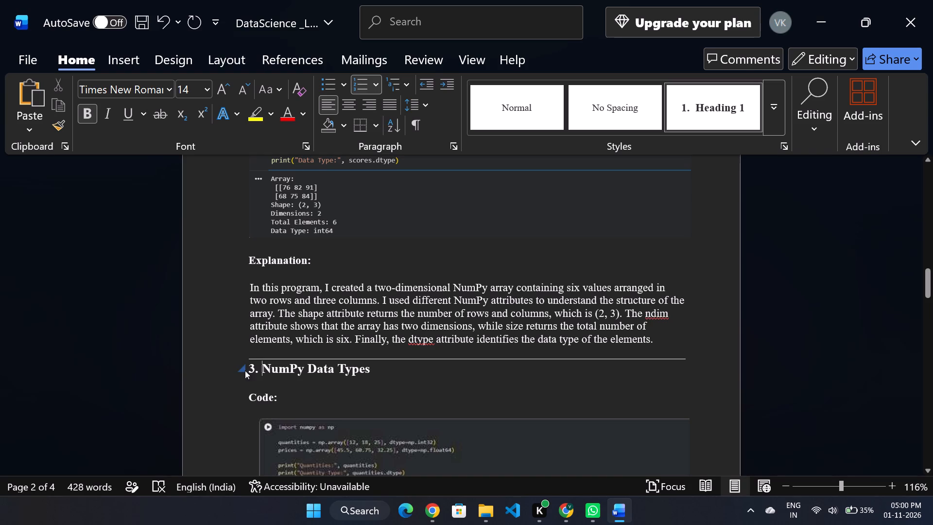
pyautogui.click(239, 361)
pyautogui.click(243, 366)
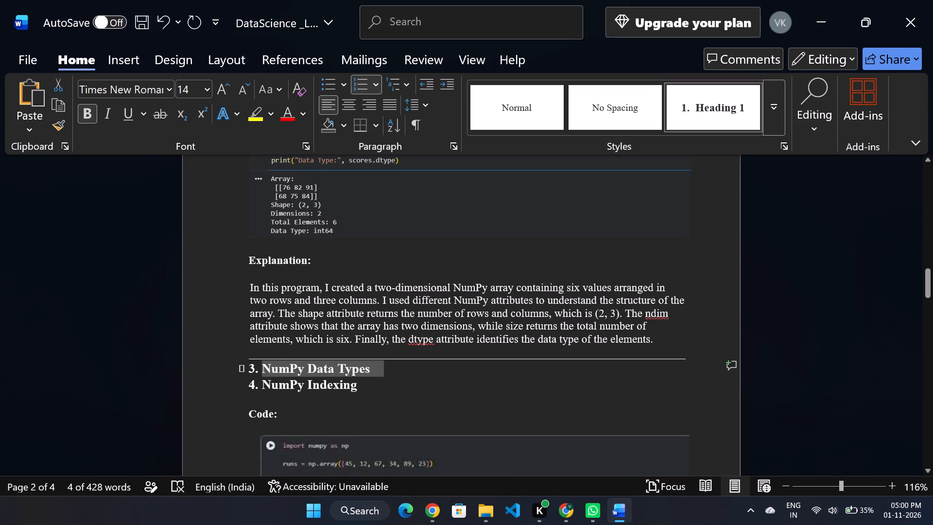
pyautogui.click(220, 376)
pyautogui.press('BackSpace')
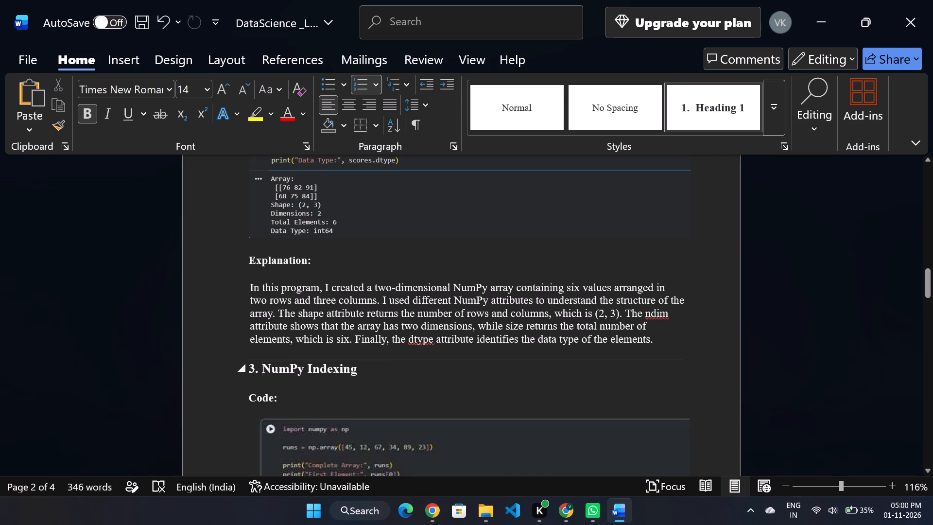
# Move the NumPy Indexing heading text onto a new line below its list number by cutting and pasting it.
pyautogui.moveTo(376, 371); pyautogui.dragTo(375, 371)
pyautogui.moveTo(375, 371); pyautogui.dragTo(252, 372)
pyautogui.hotkey('ctrl', 'x')
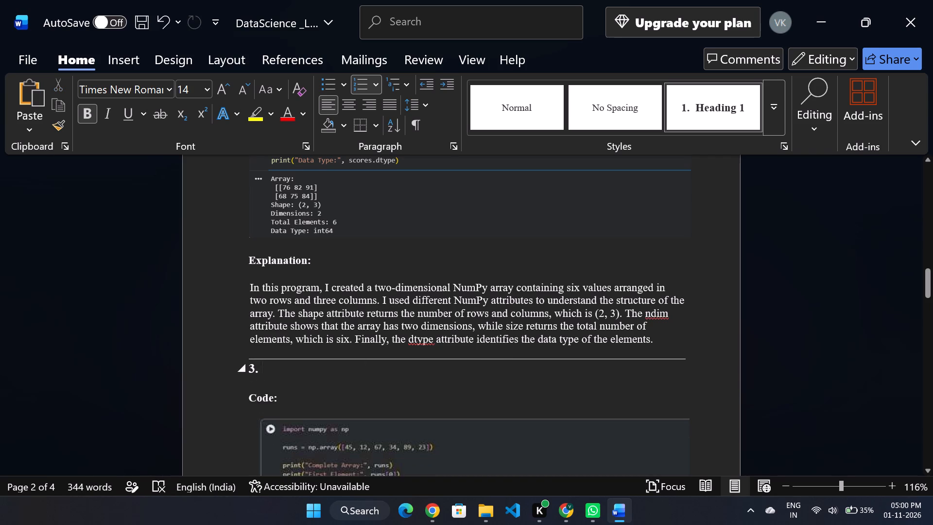
pyautogui.press('Return')
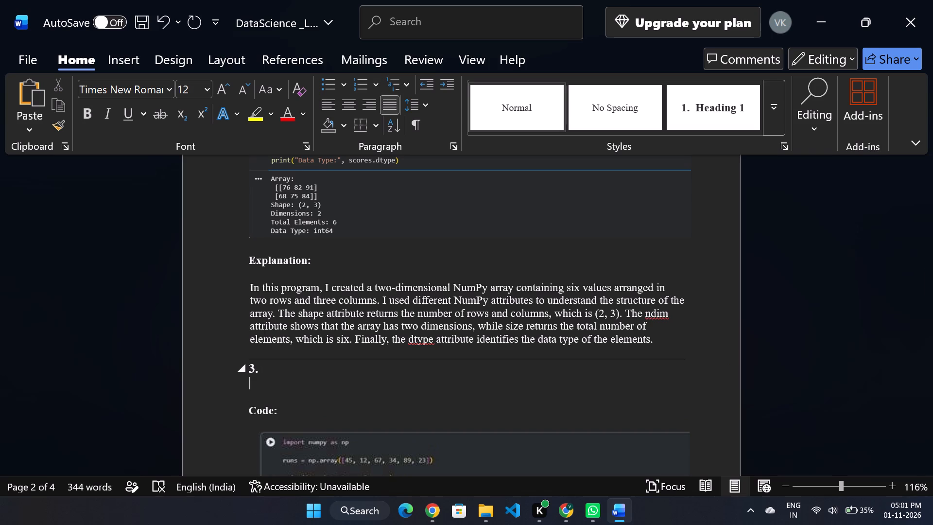
pyautogui.hotkey('ctrl', 'v')
# Remove the list number 3 from the emptied heading line above the NumPy Indexing text.
pyautogui.click(268, 356)
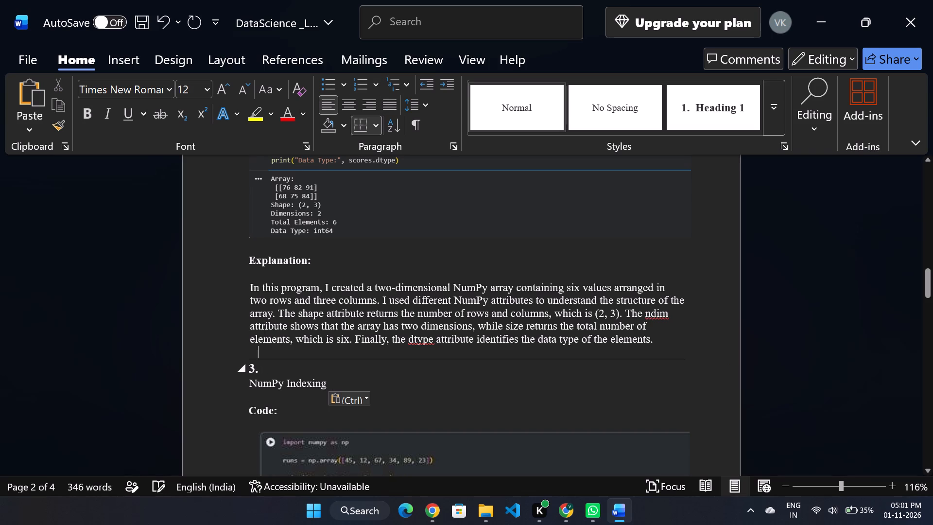
pyautogui.click(257, 369)
pyautogui.press('BackSpace')
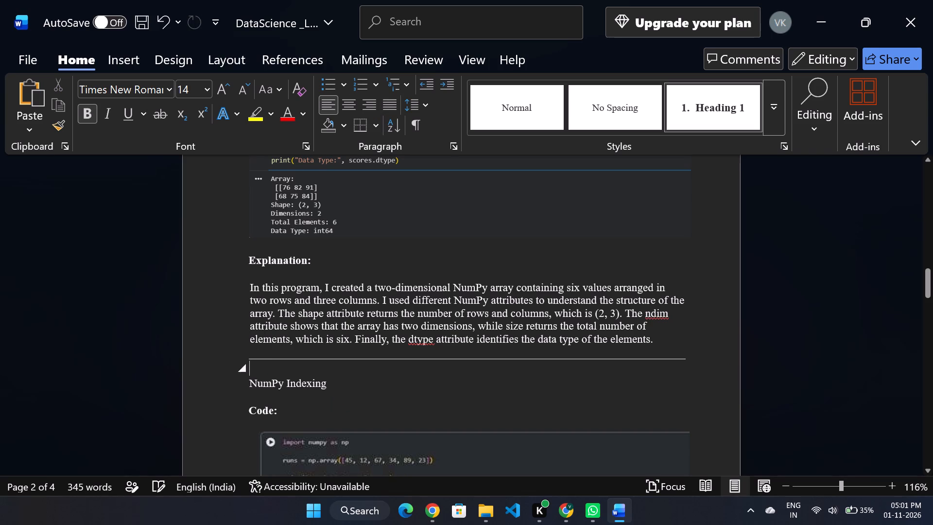
pyautogui.click(249, 389)
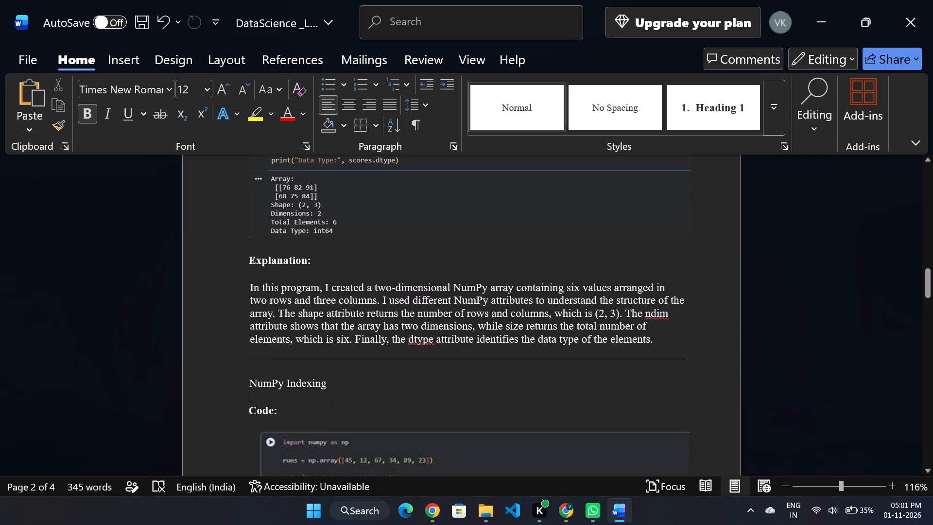
# Add the number "3. " in front of the NumPy Indexing text below the divider.
pyautogui.click(247, 382)
pyautogui.write('3.')
pyautogui.press('space')
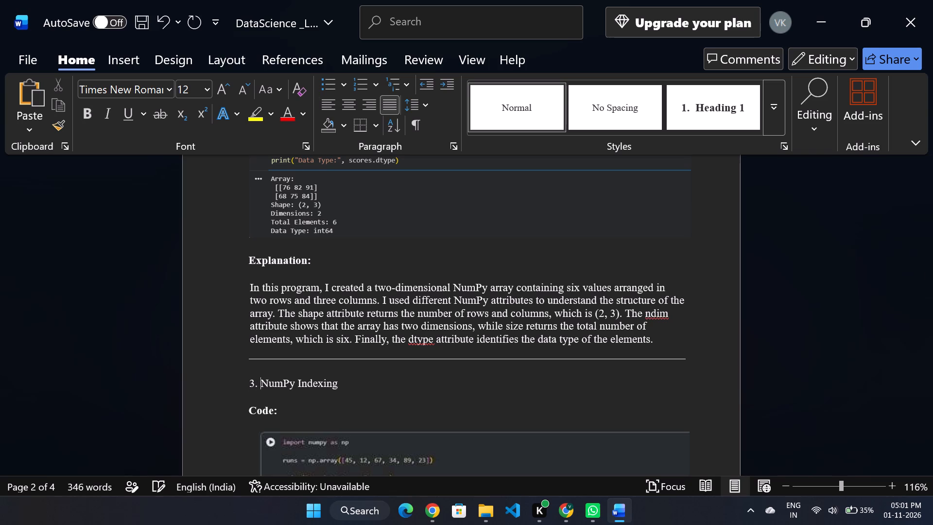
# Format the 3. NumPy Indexing line as 14 pt bold, matching the 2. NumPy Attributes heading.
pyautogui.scroll(12, 464, 393)
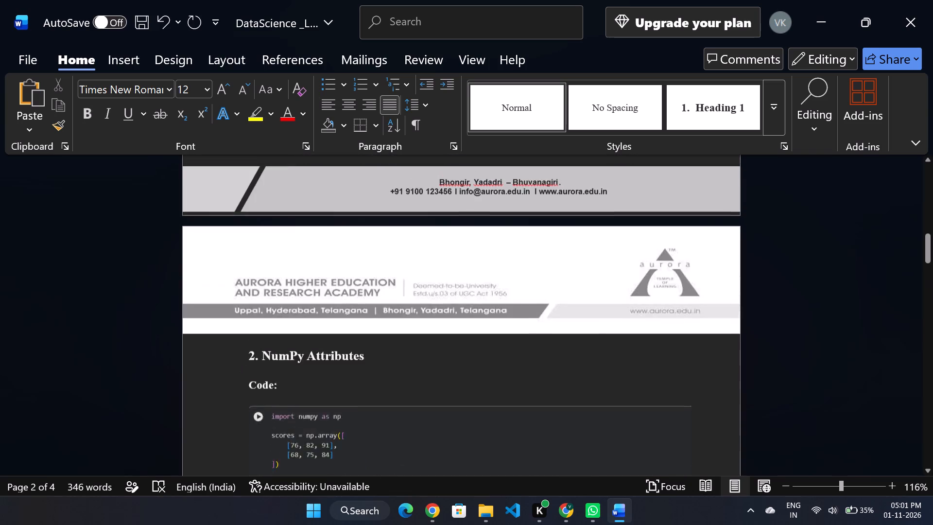
pyautogui.scroll(4, 464, 394)
pyautogui.scroll(-5, 464, 394)
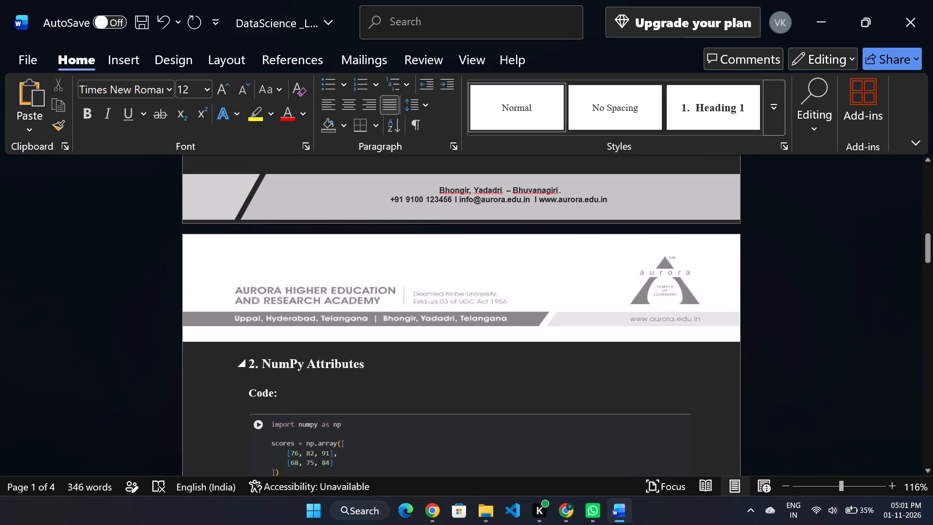
pyautogui.moveTo(371, 366); pyautogui.dragTo(244, 362)
pyautogui.click(436, 400)
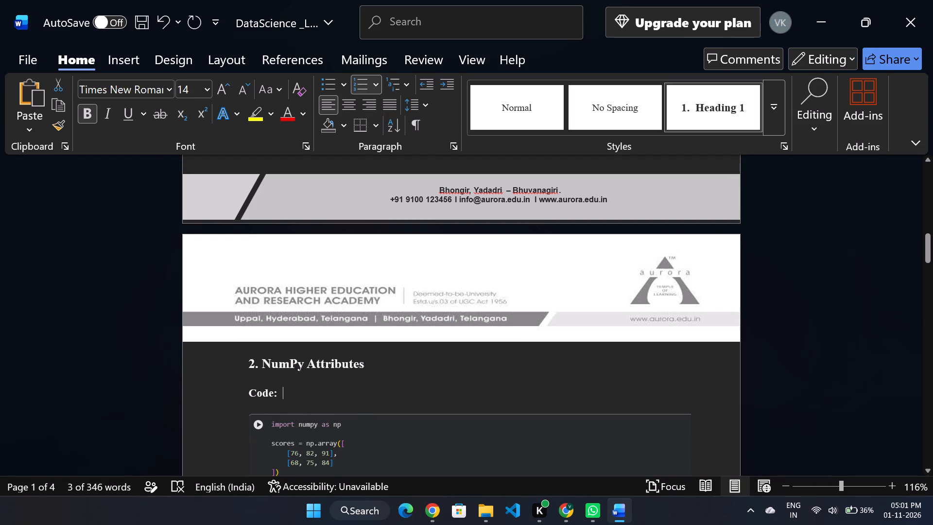
pyautogui.scroll(-11, 438, 400)
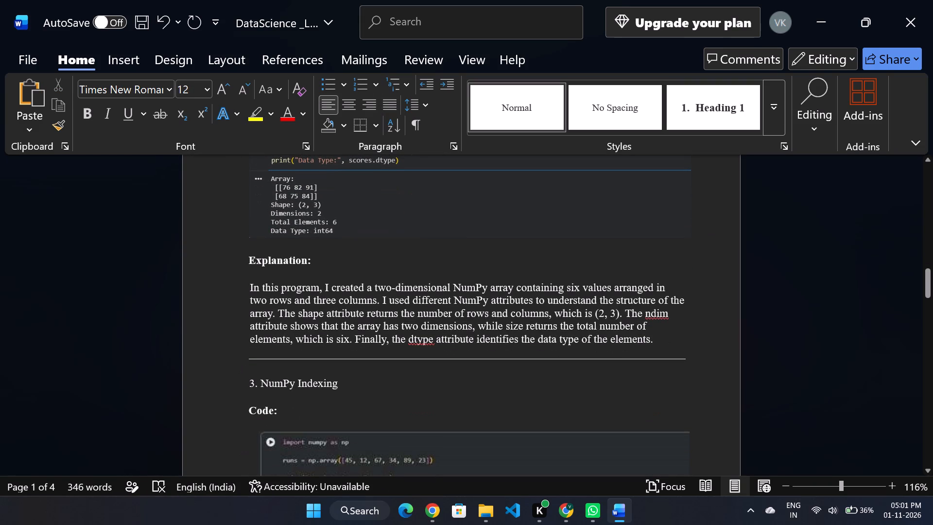
pyautogui.moveTo(353, 385); pyautogui.dragTo(214, 381)
pyautogui.click(334, 336)
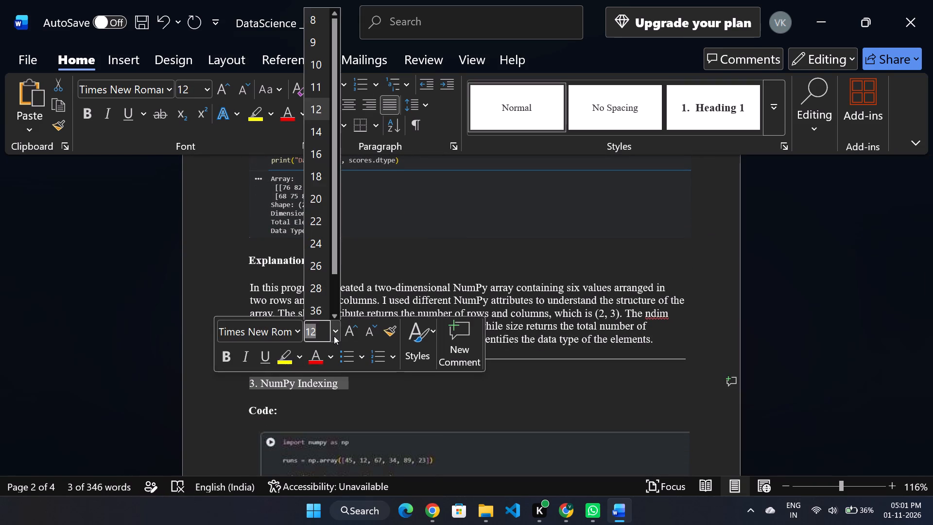
pyautogui.click(308, 134)
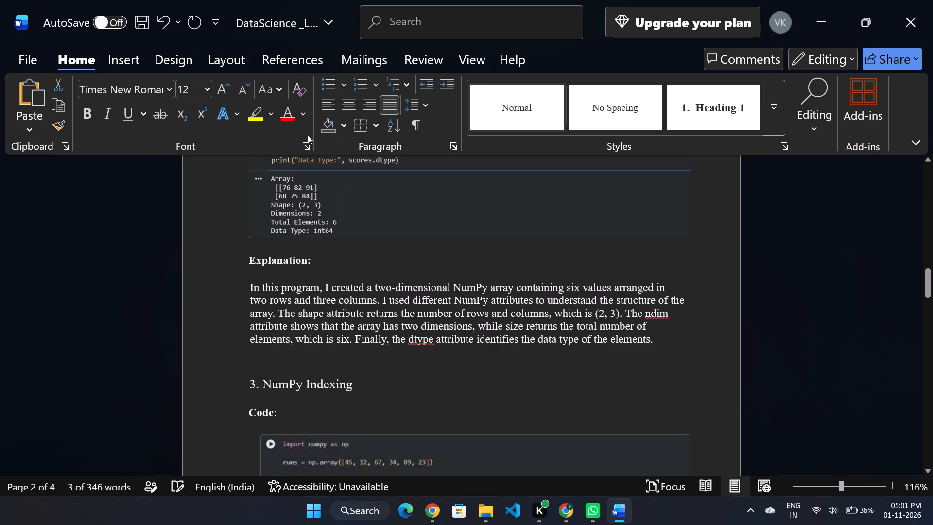
pyautogui.click(86, 116)
pyautogui.click(455, 392)
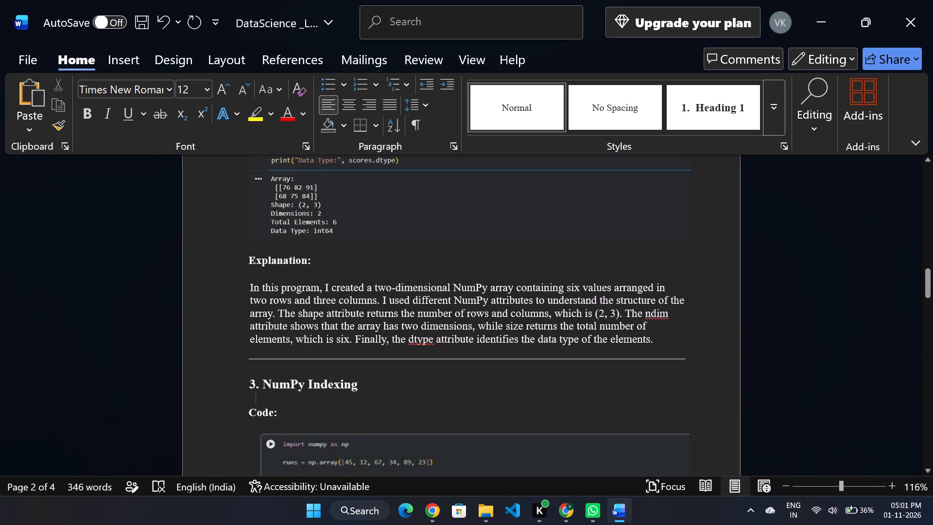
# Delete the runs array code image under the Code label of the 3. NumPy Indexing section.
pyautogui.scroll(-7, 481, 397)
pyautogui.click(415, 280)
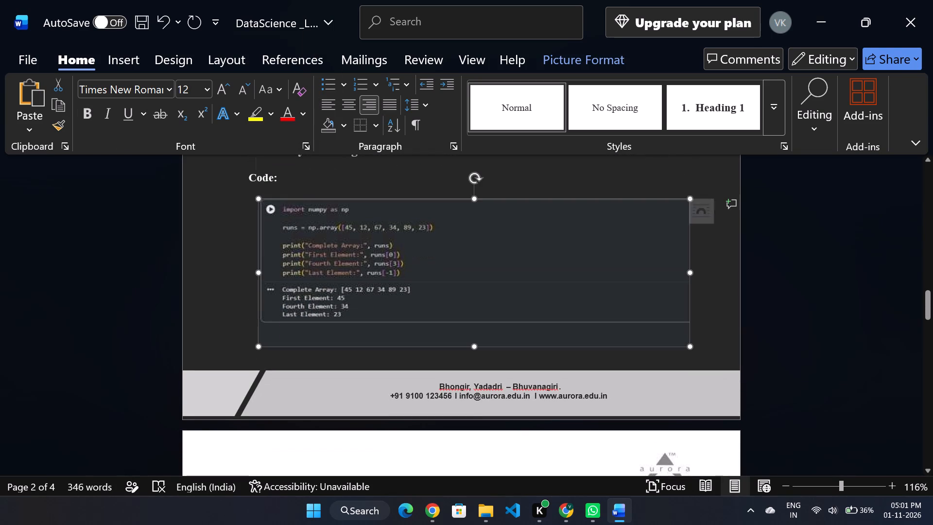
pyautogui.press('BackSpace')
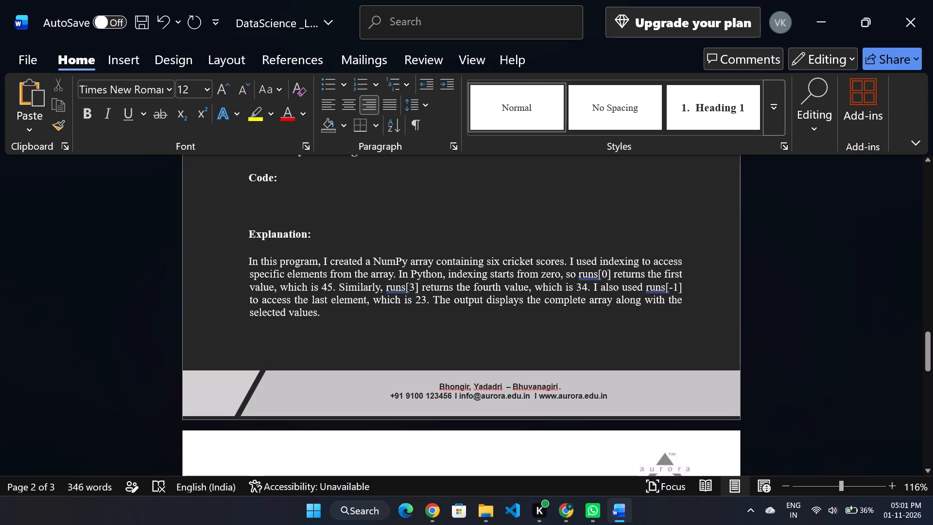
# Switch to the DS LAB 1 notebook in Colab and capture a screenshot of the quantities and prices cell with its output.
pyautogui.click(815, 15)
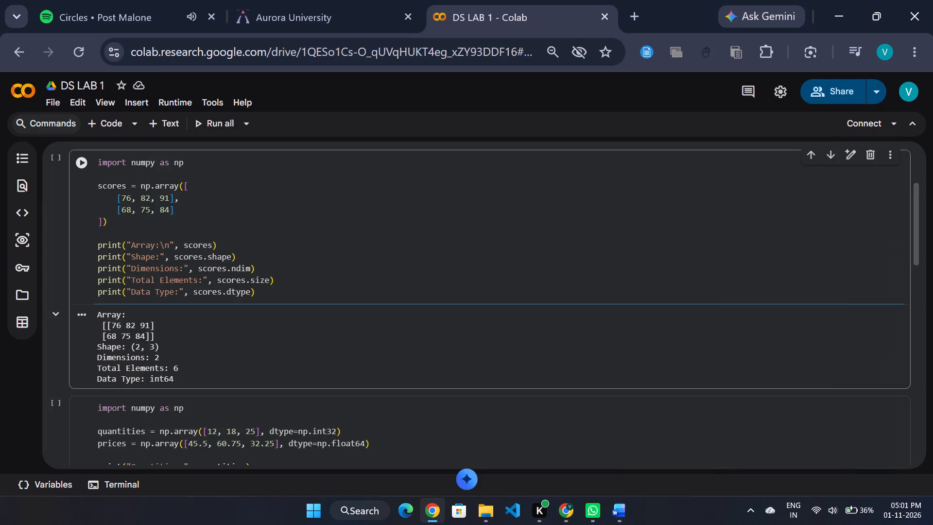
pyautogui.scroll(-3, 435, 284)
pyautogui.scroll(1, 435, 284)
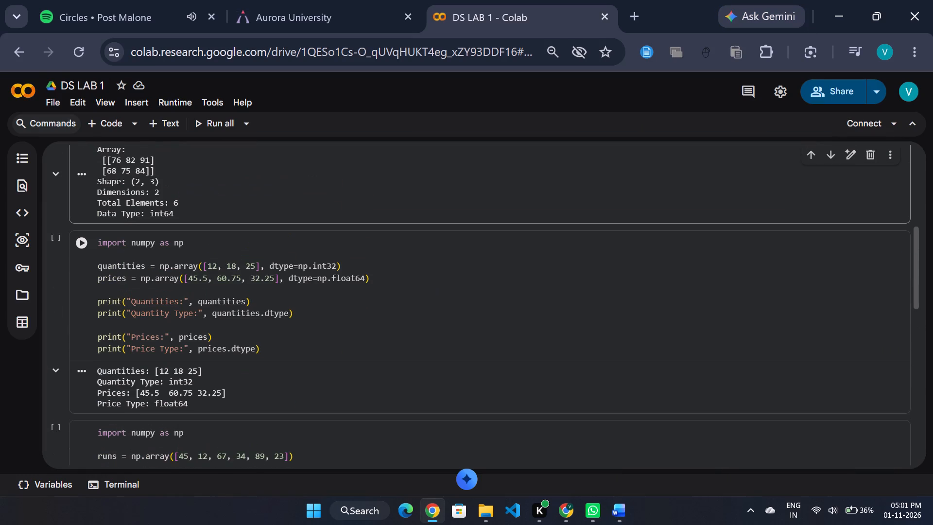
pyautogui.click(55, 435)
pyautogui.press('Print')
pyautogui.moveTo(69, 234); pyautogui.dragTo(126, 264)
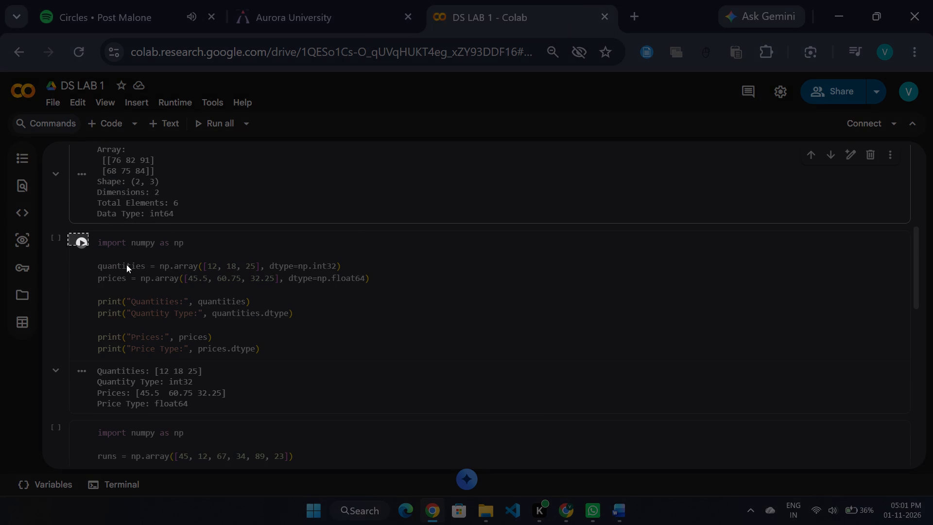
pyautogui.moveTo(126, 264); pyautogui.dragTo(509, 412)
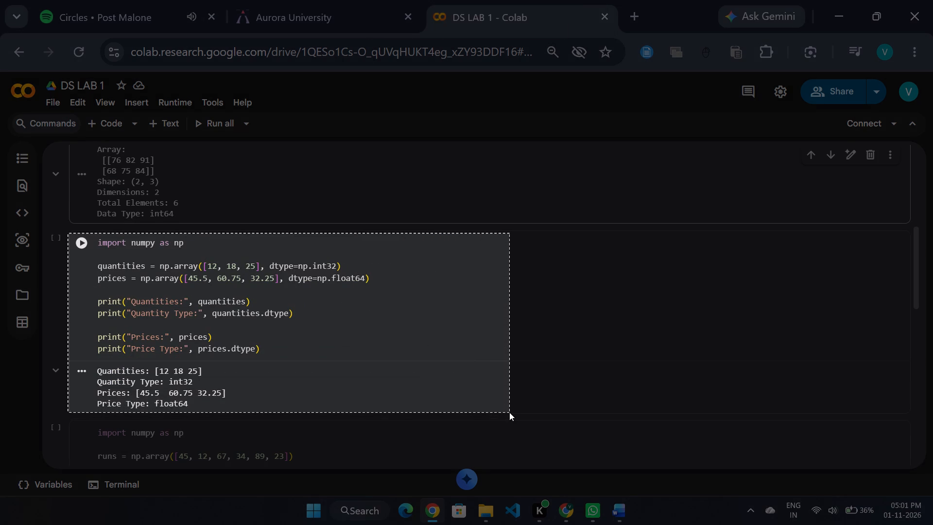
pyautogui.moveTo(509, 412); pyautogui.dragTo(528, 413)
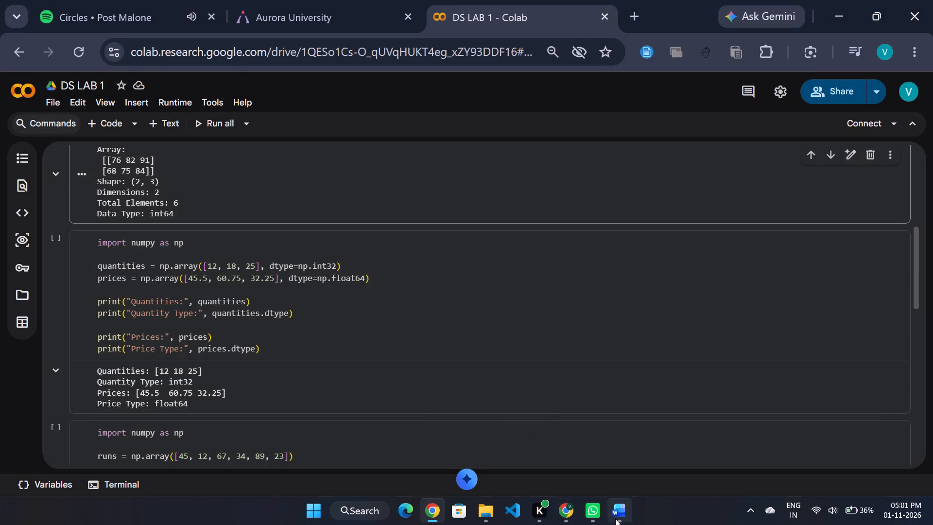
# Return to the Word report and paste the captured cell between Code and Explanation in the 3. NumPy Indexing section.
pyautogui.click(615, 519)
pyautogui.hotkey('ctrl', 'v')
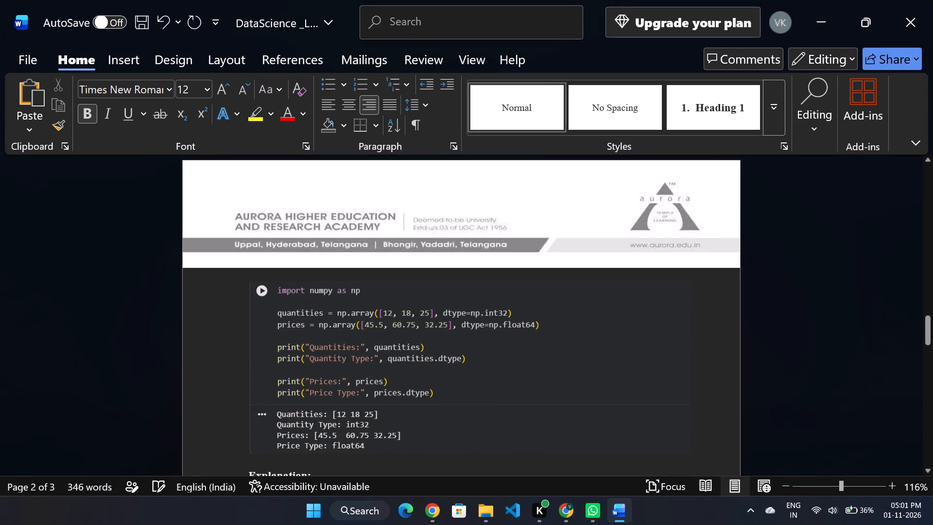
# Delete the divider line above the 3. NumPy Slicing heading and remove the surplus blank line there.
pyautogui.scroll(15, 470, 365)
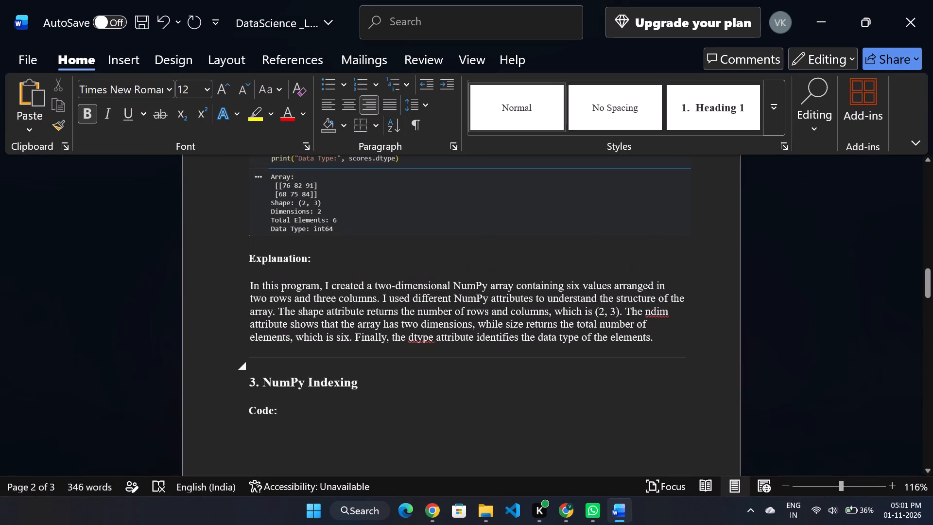
pyautogui.scroll(7, 470, 365)
pyautogui.scroll(-3, 470, 365)
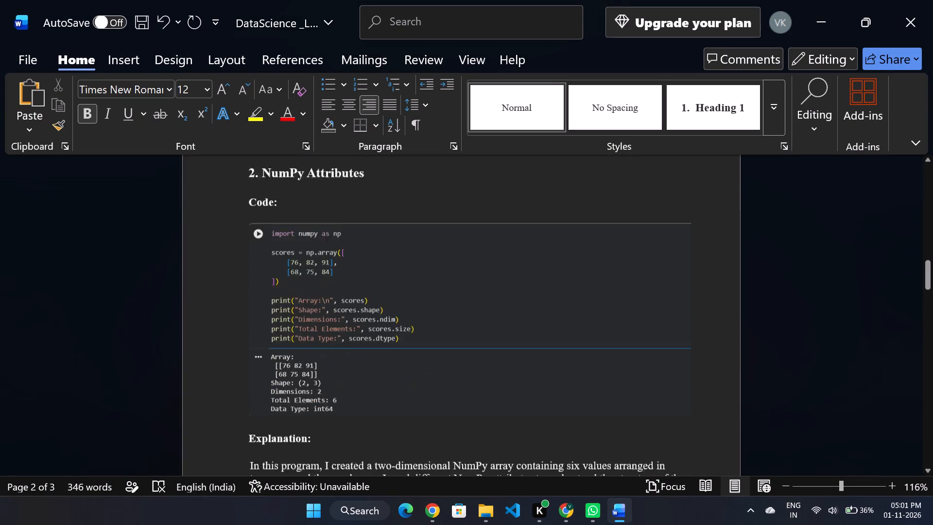
pyautogui.scroll(-18, 470, 365)
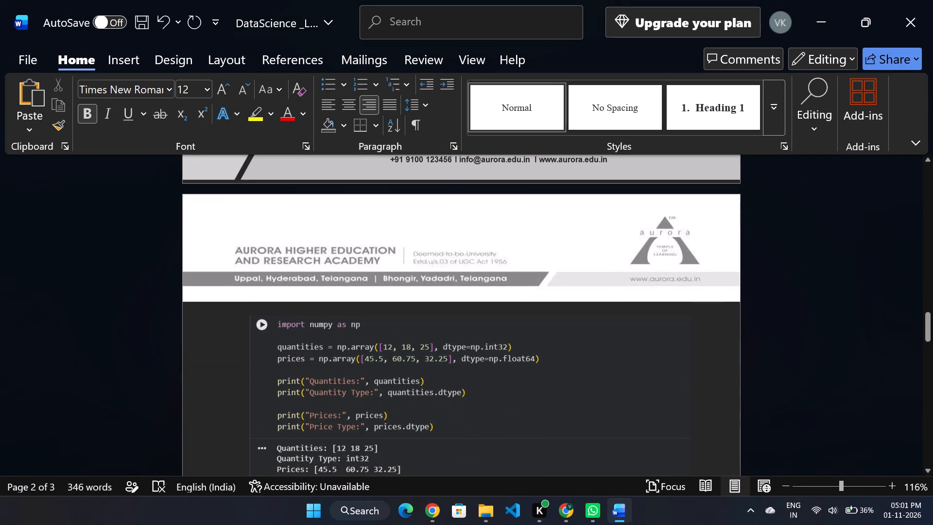
pyautogui.scroll(-8, 470, 364)
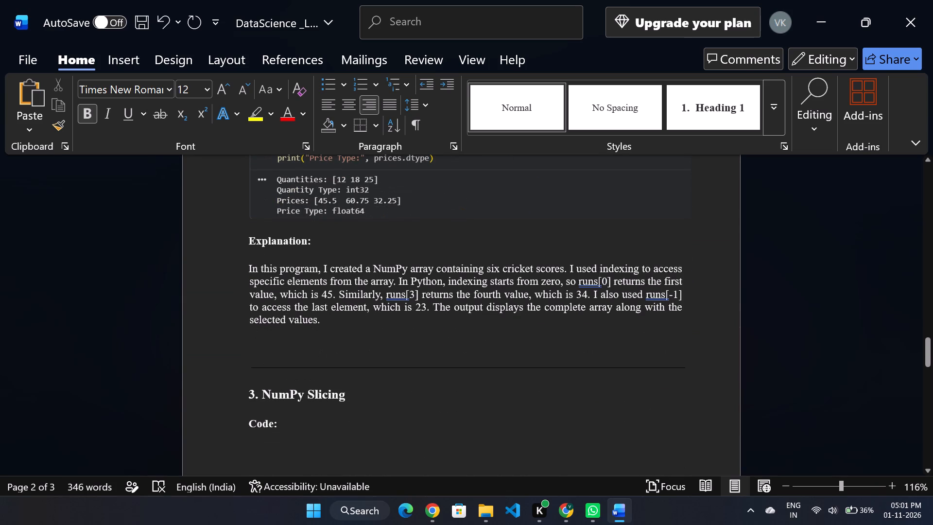
pyautogui.click(530, 367)
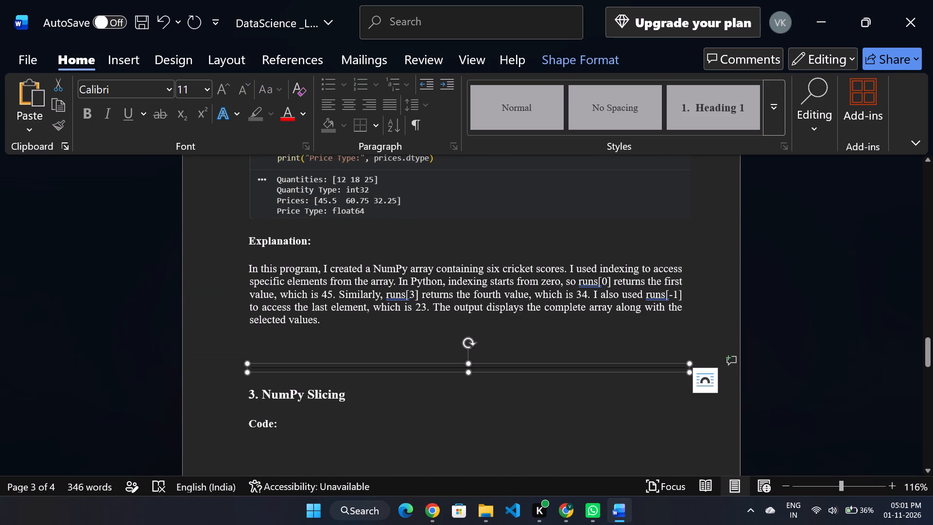
pyautogui.press('BackSpace')
pyautogui.press('BackSpace')
pyautogui.press('BackSpace')
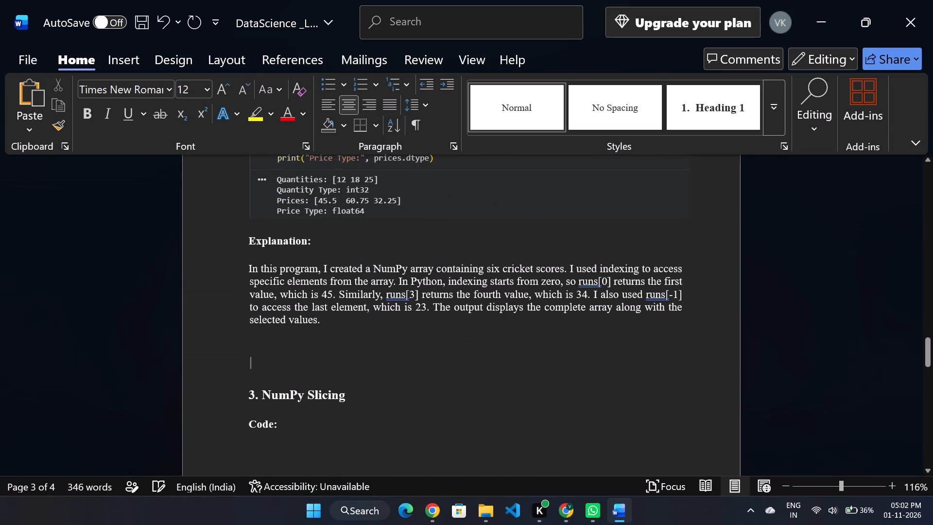
pyautogui.press('BackSpace')
pyautogui.press('BackSpace')
pyautogui.press('BackSpace')
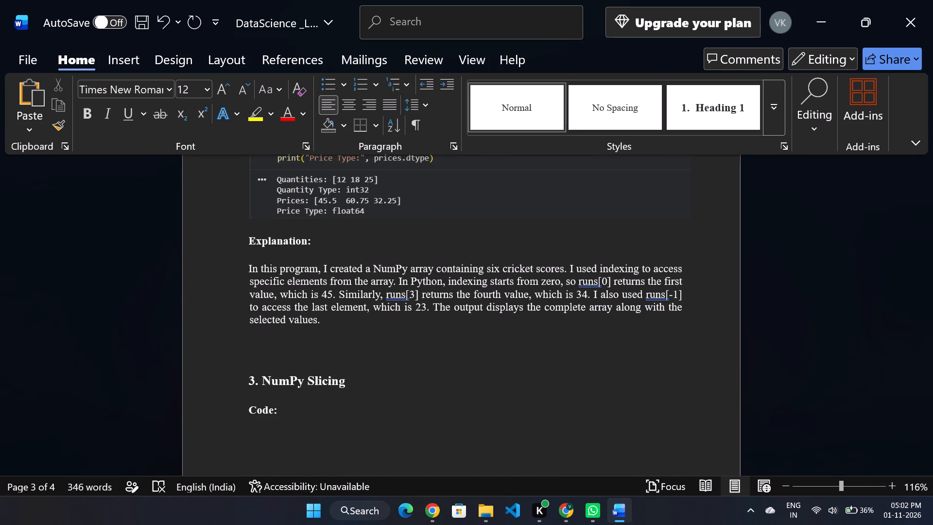
pyautogui.press('BackSpace')
# Review the report's layout from the first Explanation through the NumPy sections to the Google Colab link at the end.
pyautogui.scroll(5, 461, 318)
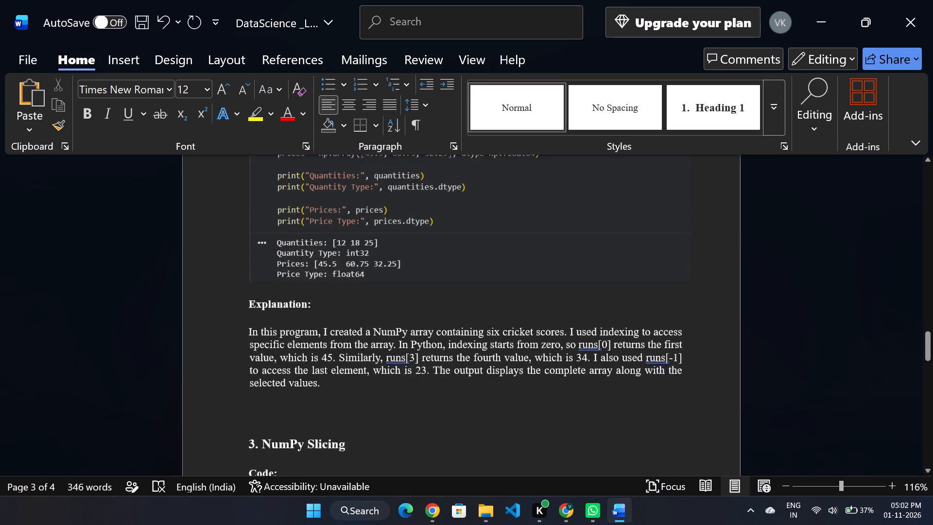
pyautogui.scroll(20, 461, 318)
pyautogui.scroll(4, 461, 318)
pyautogui.scroll(-2, 461, 318)
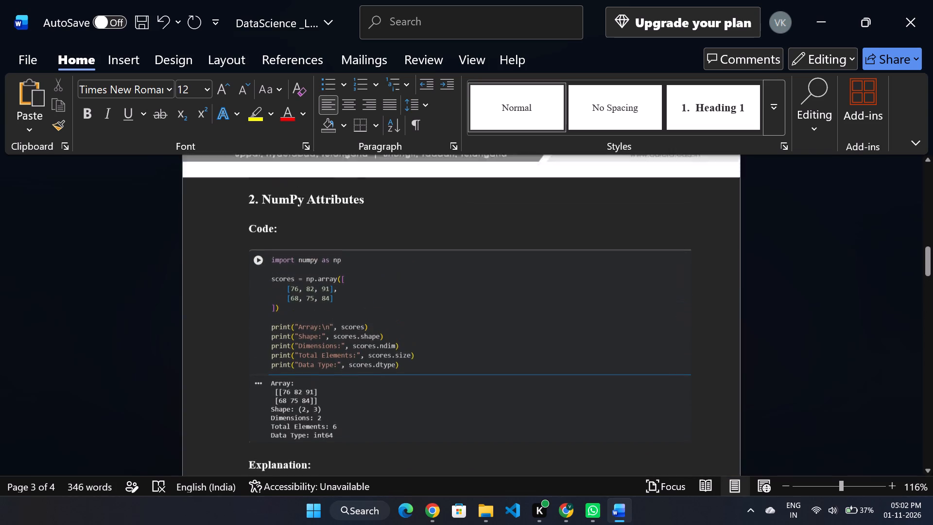
pyautogui.scroll(-8, 461, 318)
pyautogui.scroll(15, 461, 318)
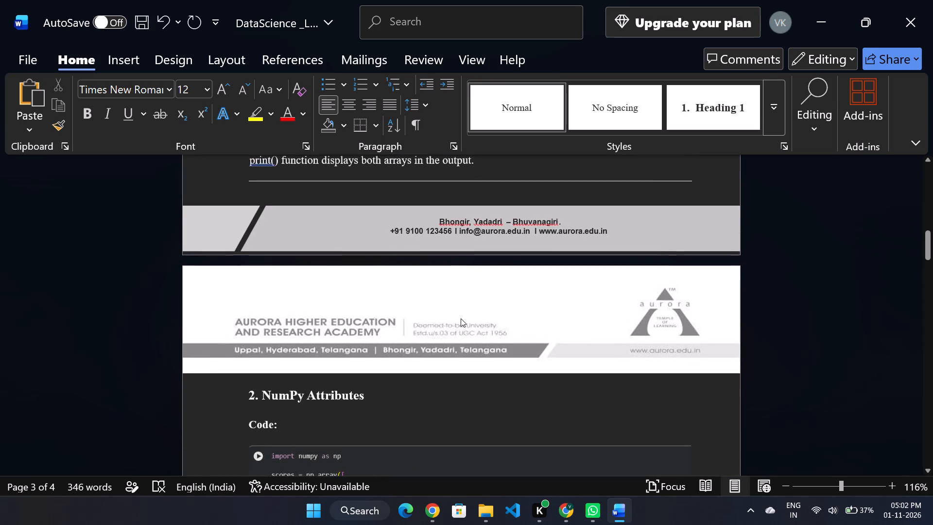
pyautogui.scroll(12, 461, 318)
pyautogui.scroll(-8, 461, 318)
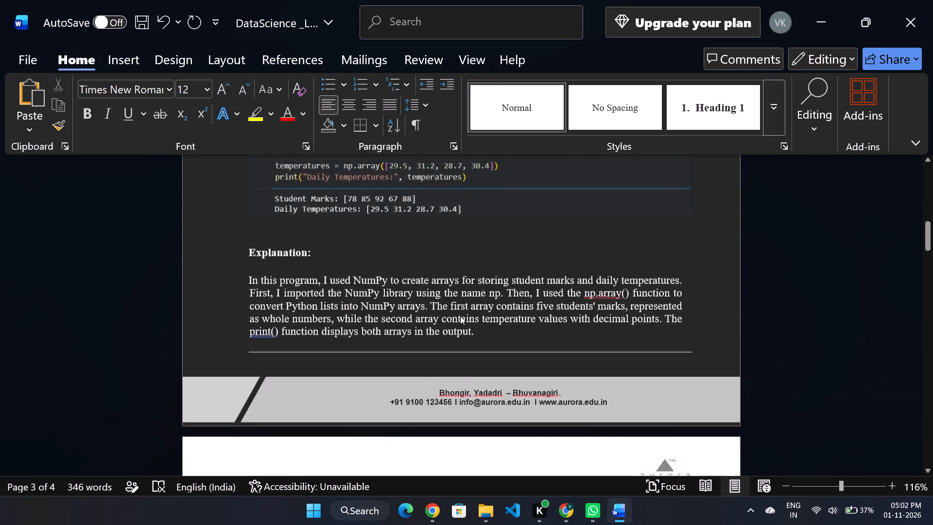
pyautogui.scroll(-18, 460, 316)
pyautogui.scroll(-7, 457, 312)
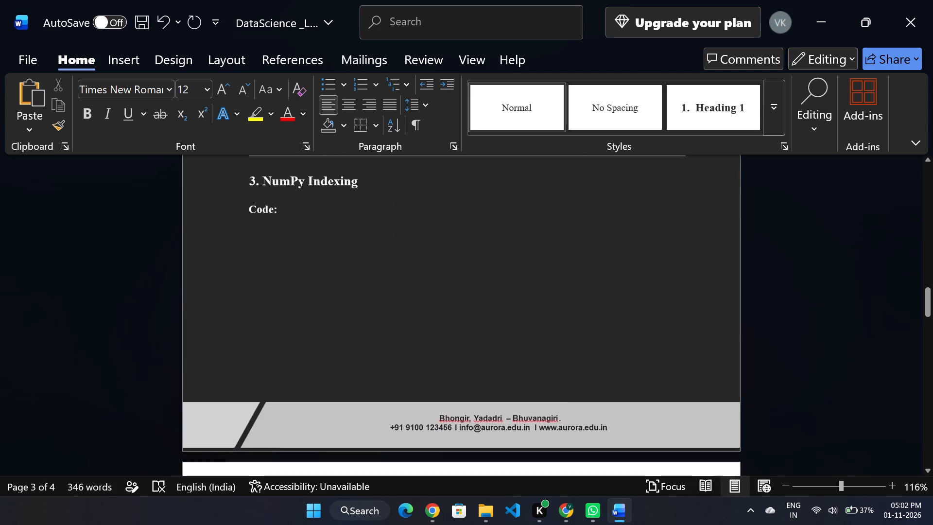
pyautogui.scroll(-15, 457, 312)
pyautogui.scroll(-6, 456, 310)
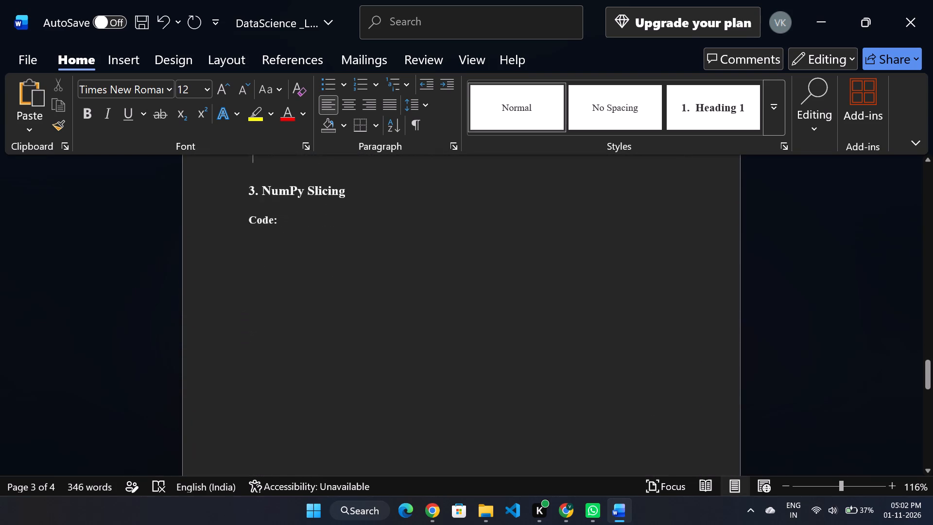
pyautogui.scroll(-13, 456, 310)
pyautogui.scroll(-8, 455, 309)
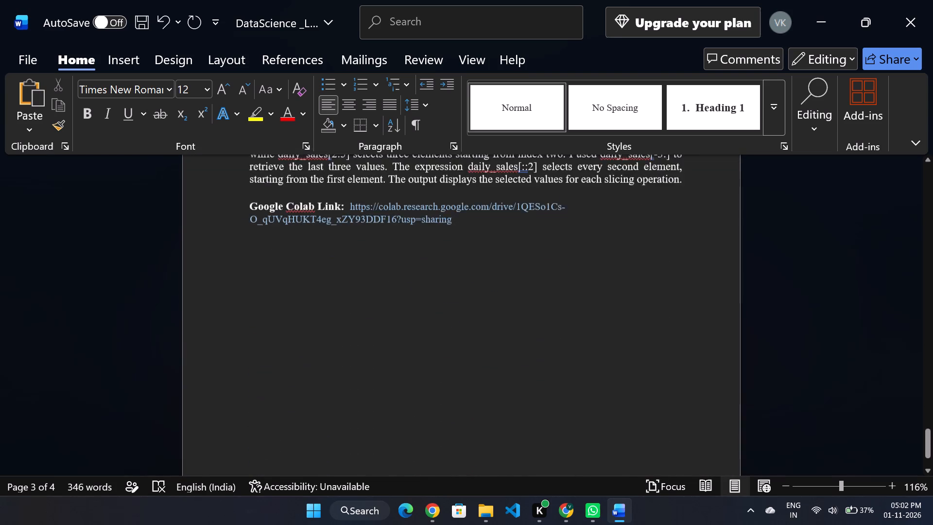
pyautogui.scroll(16, 455, 309)
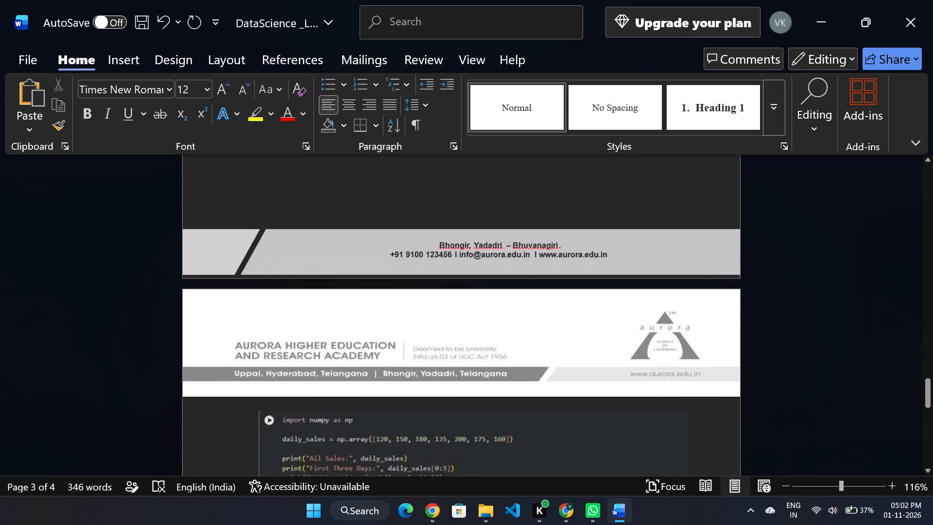
# Switch to the Colab notebook and locate the runs array cell below the quantities and prices cell.
pyautogui.click(440, 514)
pyautogui.scroll(-5, 399, 408)
pyautogui.scroll(2, 399, 408)
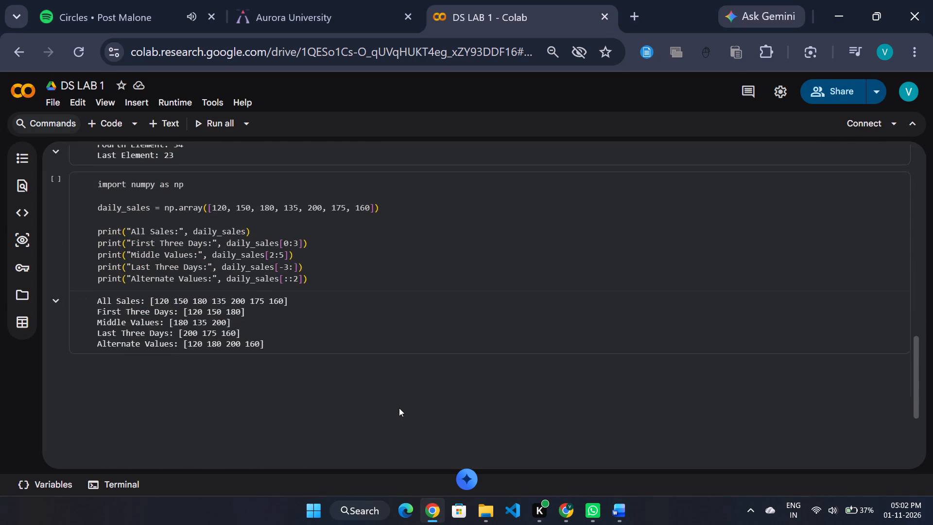
pyautogui.scroll(2, 399, 408)
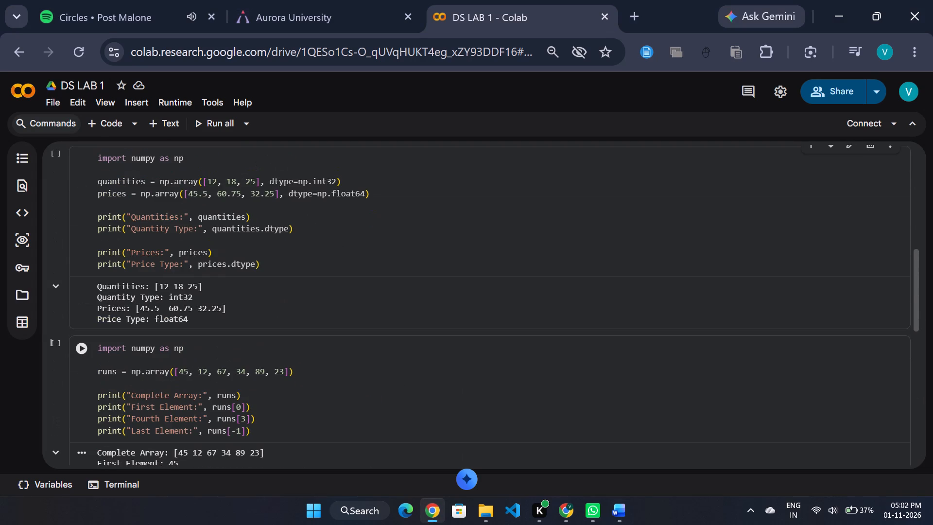
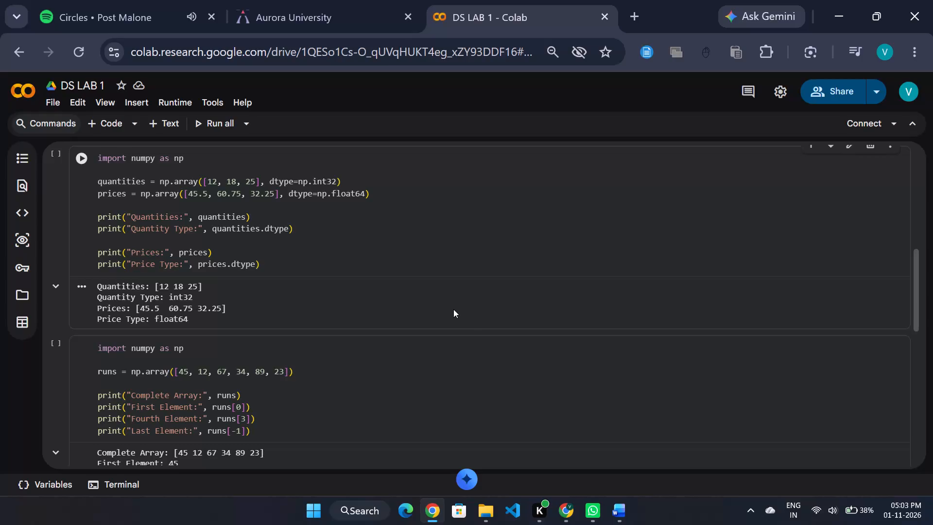
# Return to the Word report and examine the 3. NumPy Slicing section, from its Code heading through the daily_sales image to the Google Colab link.
pyautogui.click(626, 510)
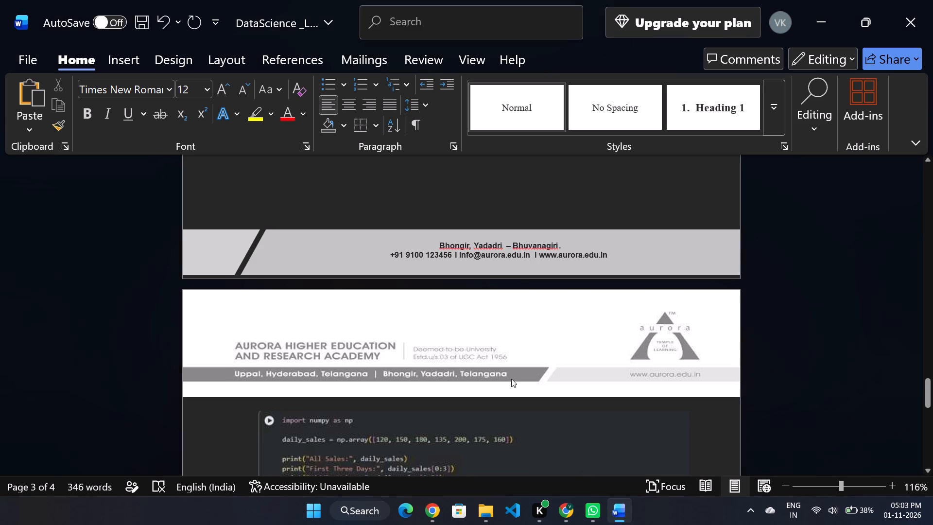
pyautogui.scroll(-5, 513, 378)
pyautogui.scroll(12, 513, 378)
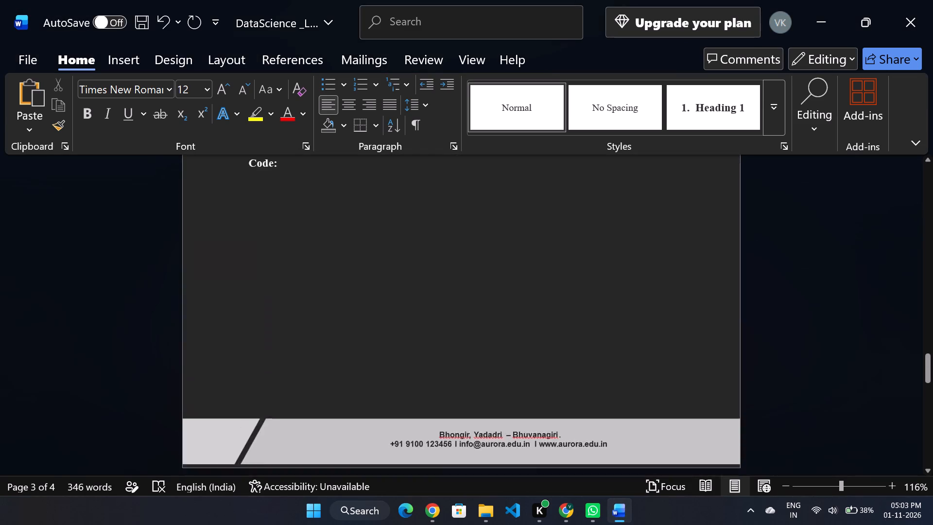
pyautogui.scroll(6, 513, 377)
pyautogui.scroll(-10, 516, 374)
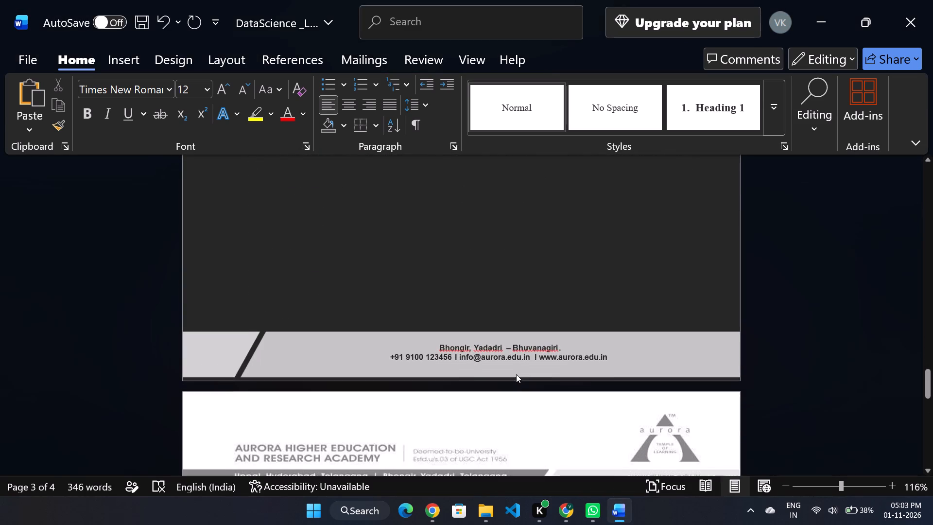
pyautogui.scroll(-8, 516, 374)
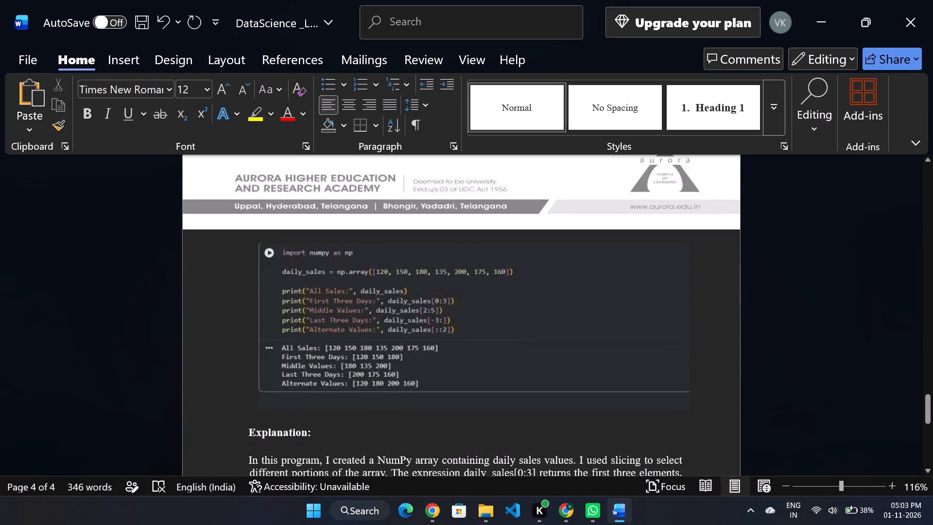
pyautogui.scroll(-10, 517, 373)
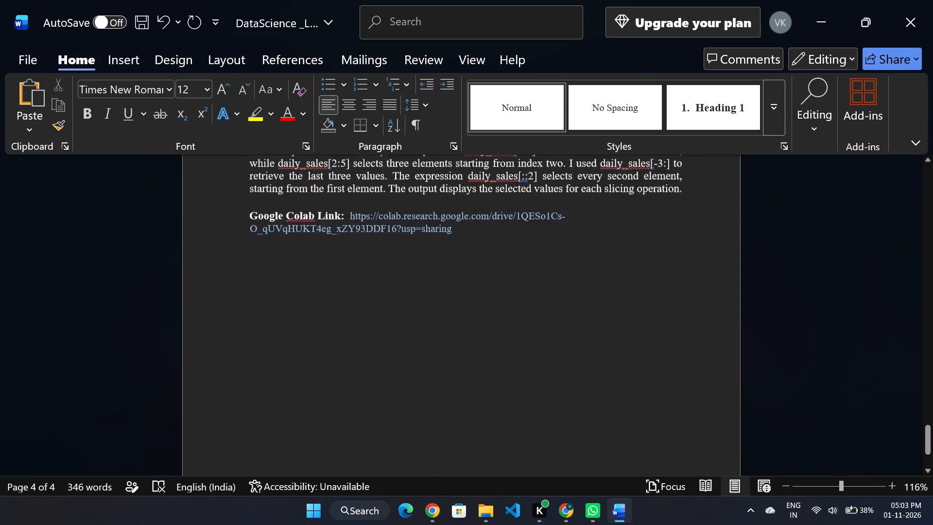
# Check the code image above the cricket scores Explanation against its text, and the spacing down to the 3. NumPy Slicing heading.
pyautogui.scroll(15, 517, 373)
pyautogui.scroll(6, 517, 373)
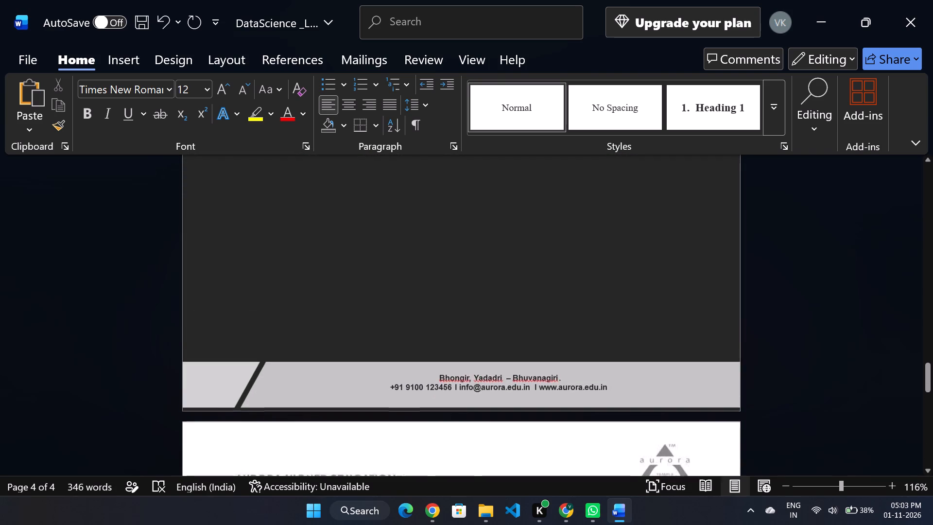
pyautogui.scroll(7, 517, 373)
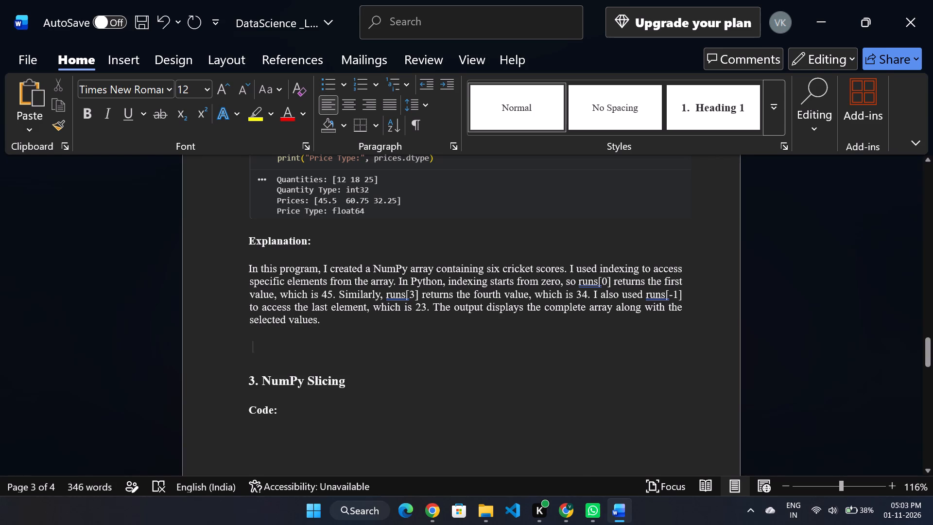
pyautogui.scroll(3, 581, 468)
pyautogui.scroll(-7, 581, 468)
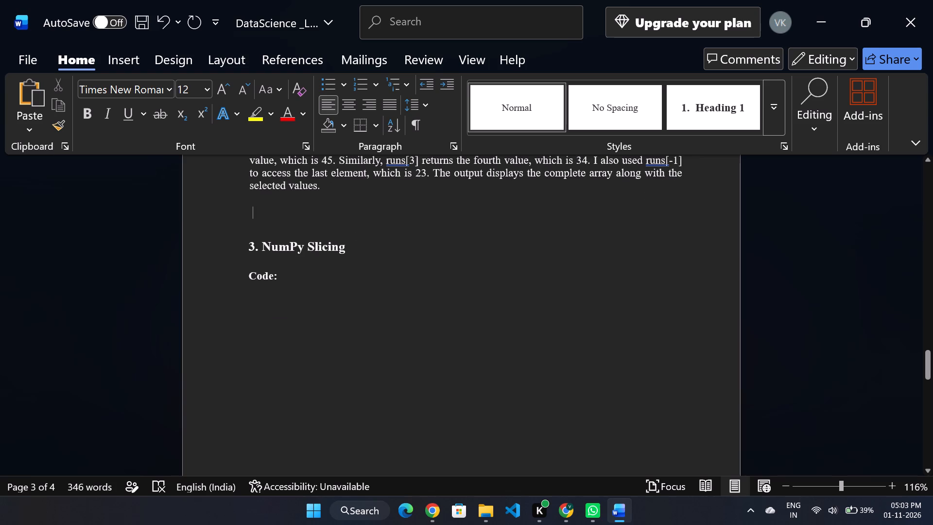
pyautogui.scroll(9, 448, 284)
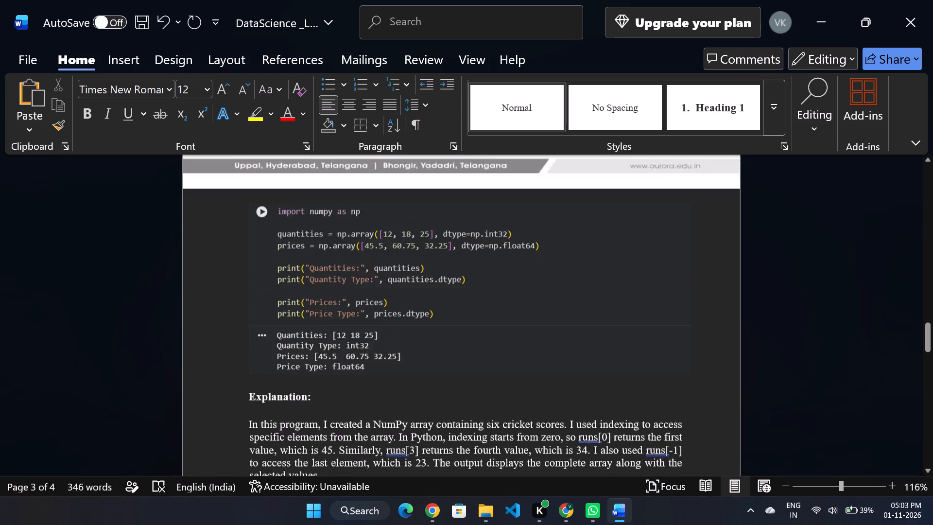
pyautogui.scroll(4, 448, 284)
pyautogui.scroll(-7, 448, 284)
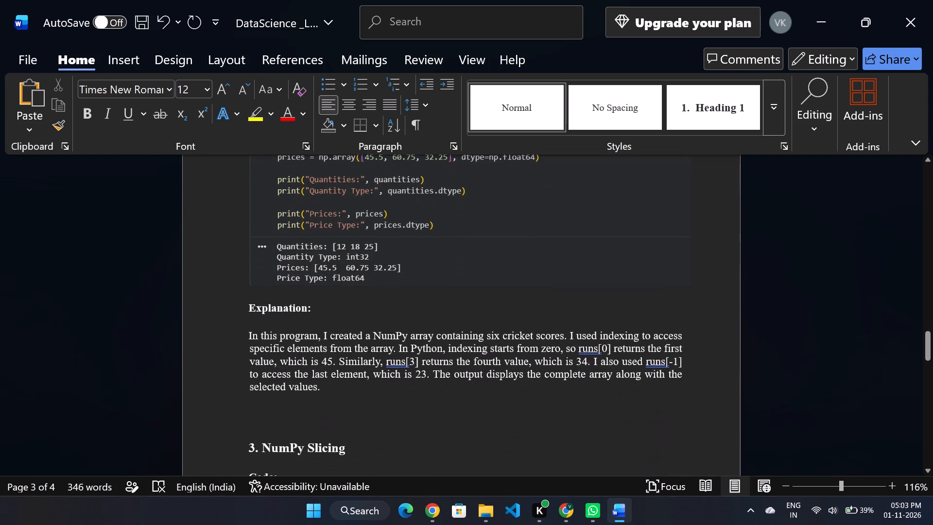
pyautogui.scroll(-3, 448, 284)
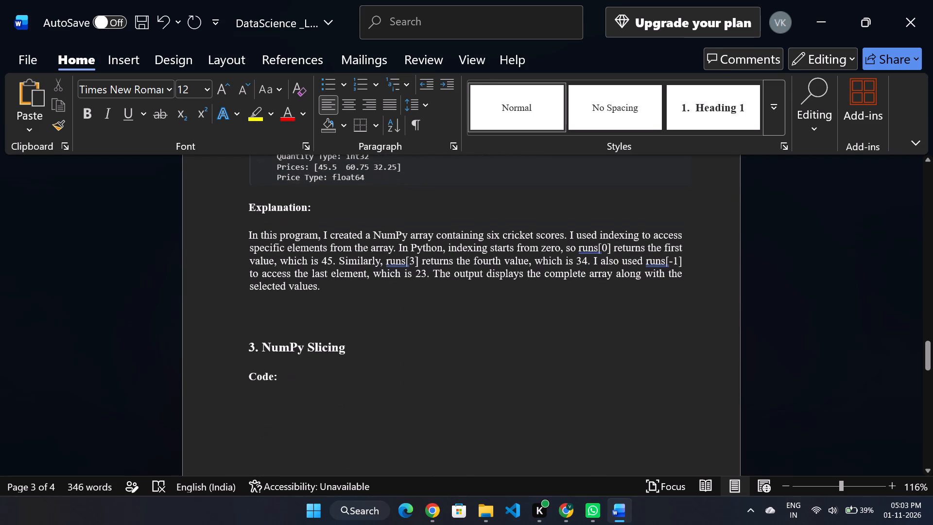
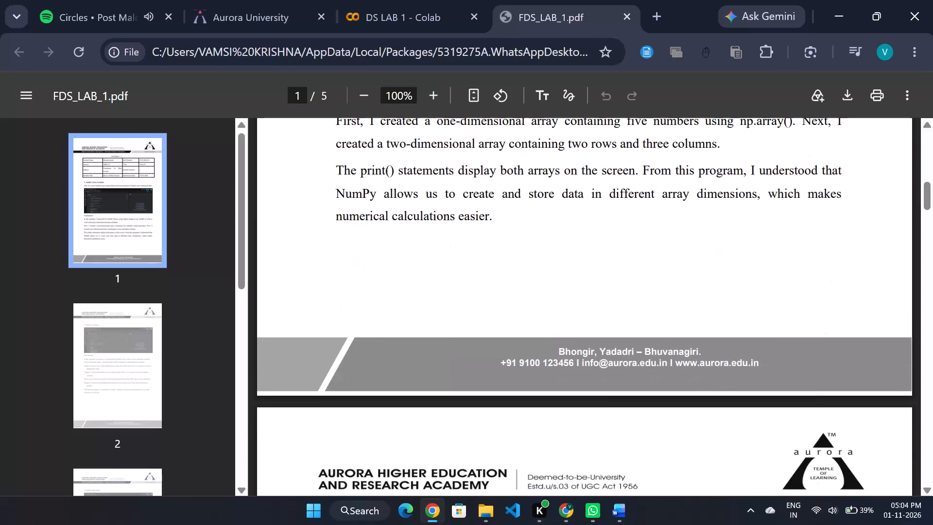
# Compare the 2. NumPy Attributes section of FDS_LAB_1.pdf with the Attributes and Indexing sections of the Word report.
pyautogui.scroll(-5, 525, 314)
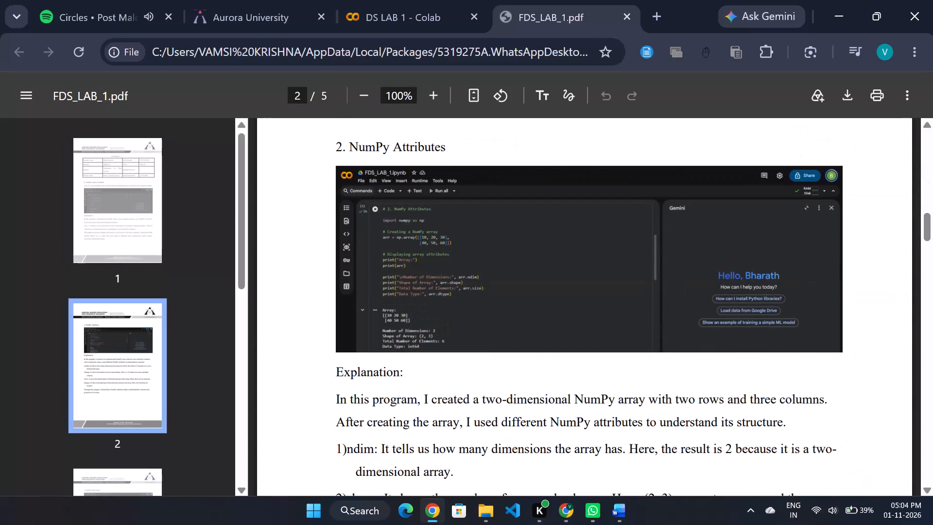
pyautogui.click(615, 513)
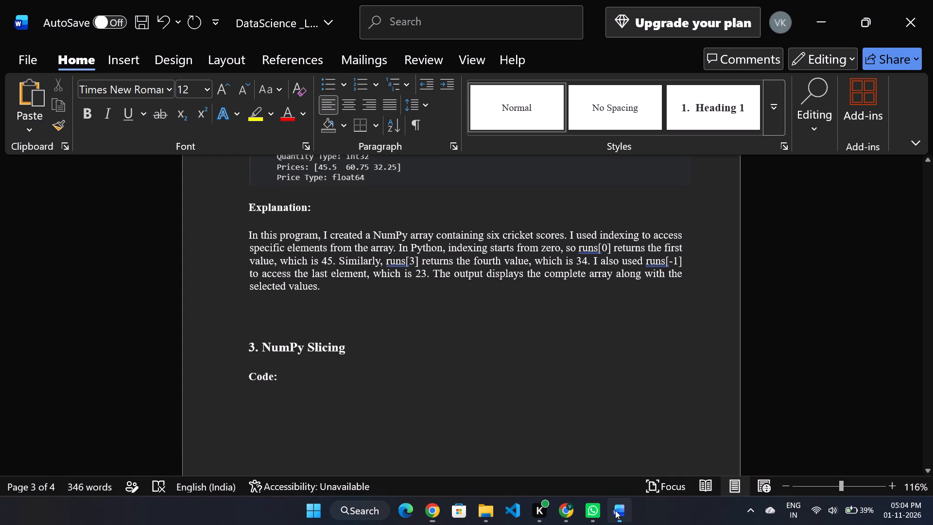
pyautogui.scroll(20, 564, 380)
pyautogui.scroll(3, 564, 380)
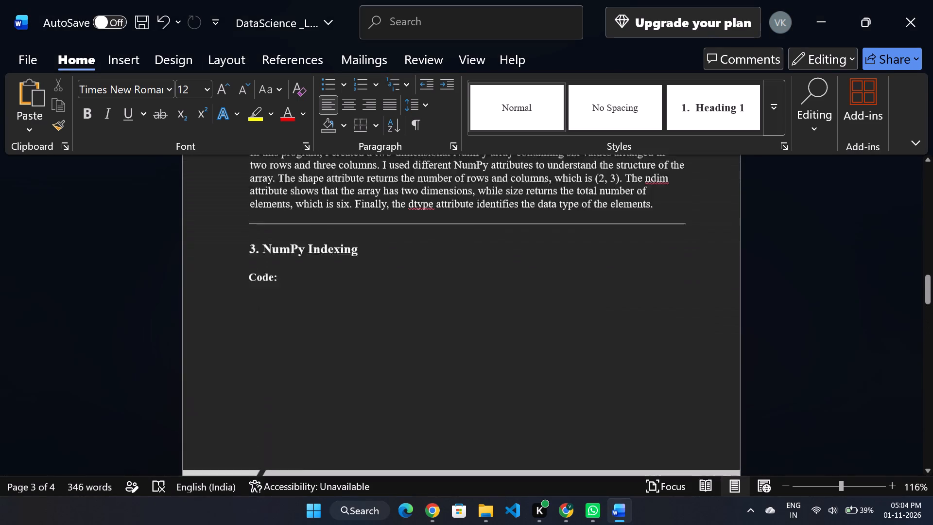
pyautogui.scroll(13, 545, 285)
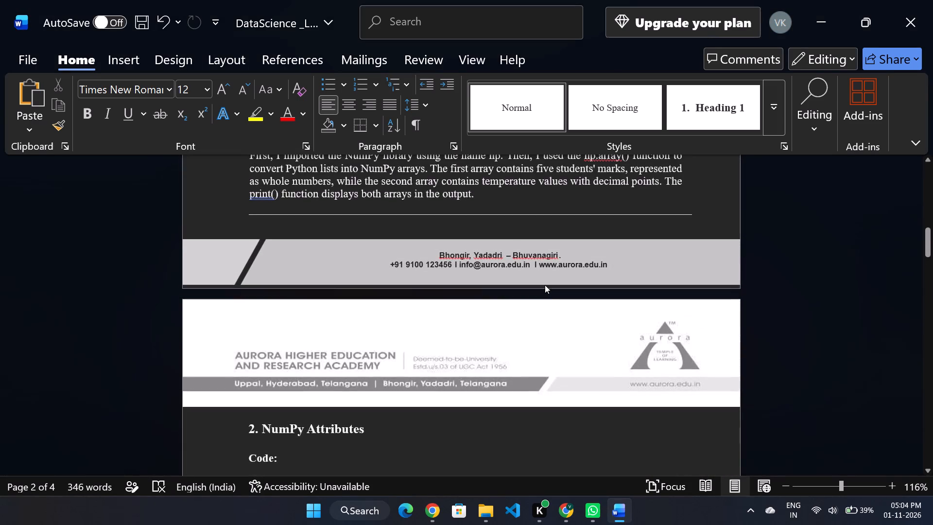
pyautogui.scroll(-13, 545, 285)
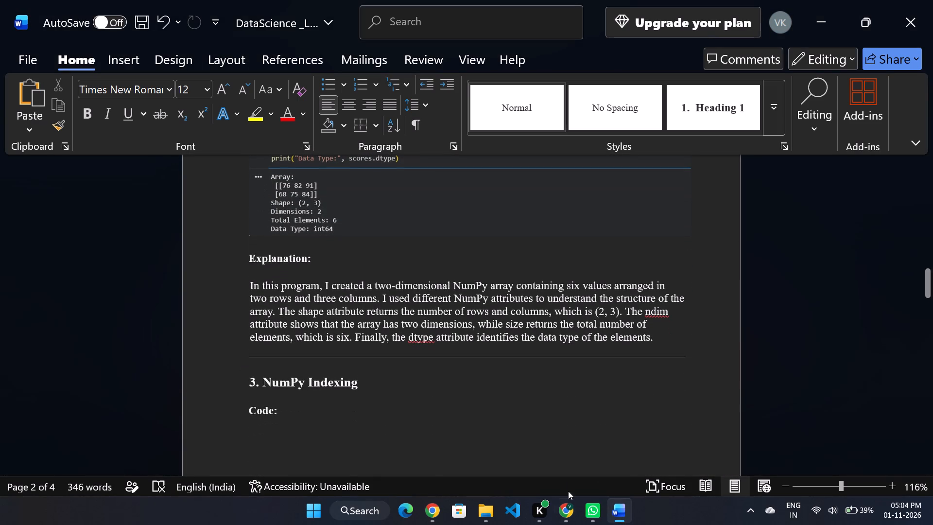
# Close the separate browser window showing DSA C++_LAB 1.pdf.
pyautogui.click(569, 522)
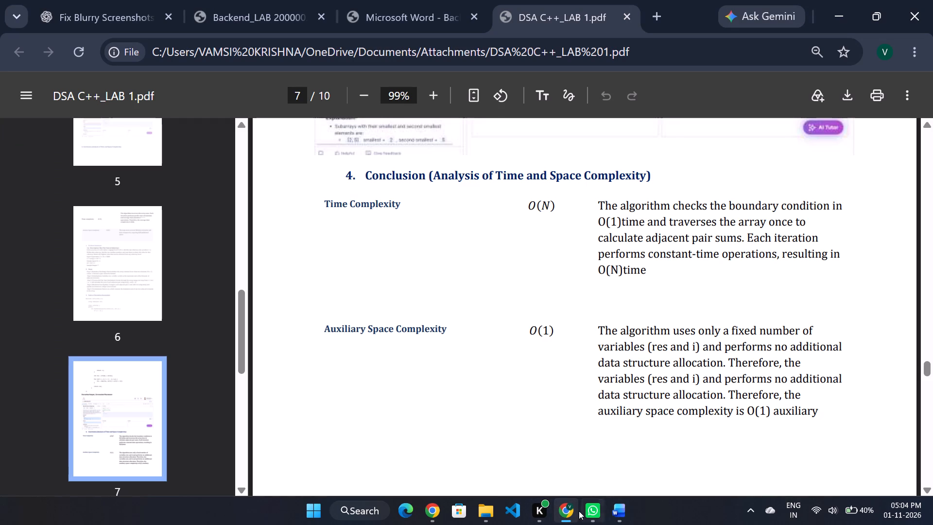
pyautogui.click(932, 0)
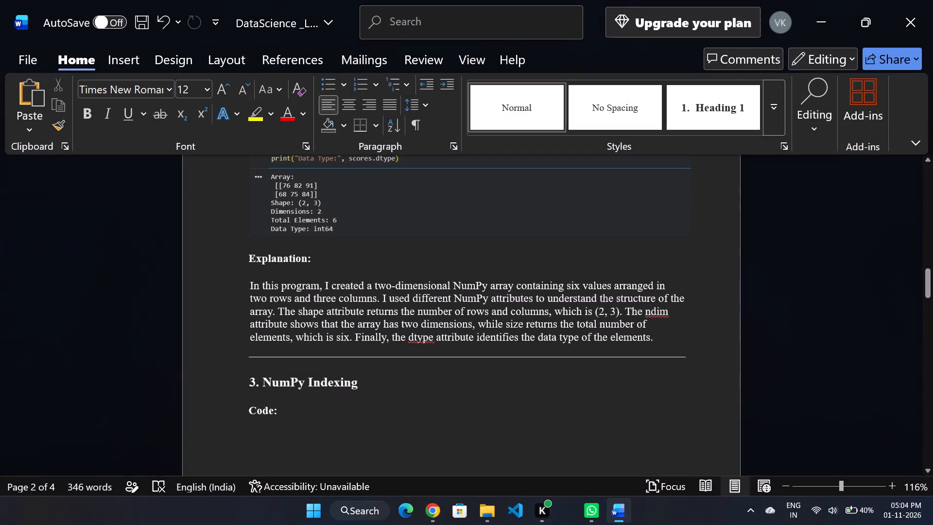
# Return to FDS_LAB_1.pdf and examine its section order from 2. NumPy Attributes through 5. NumPy Slicing.
pyautogui.click(440, 505)
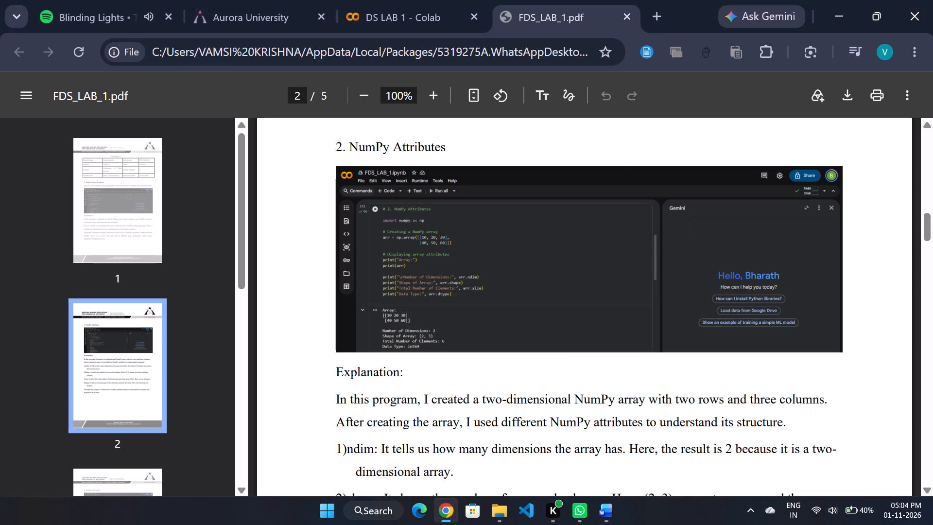
pyautogui.scroll(-6, 568, 352)
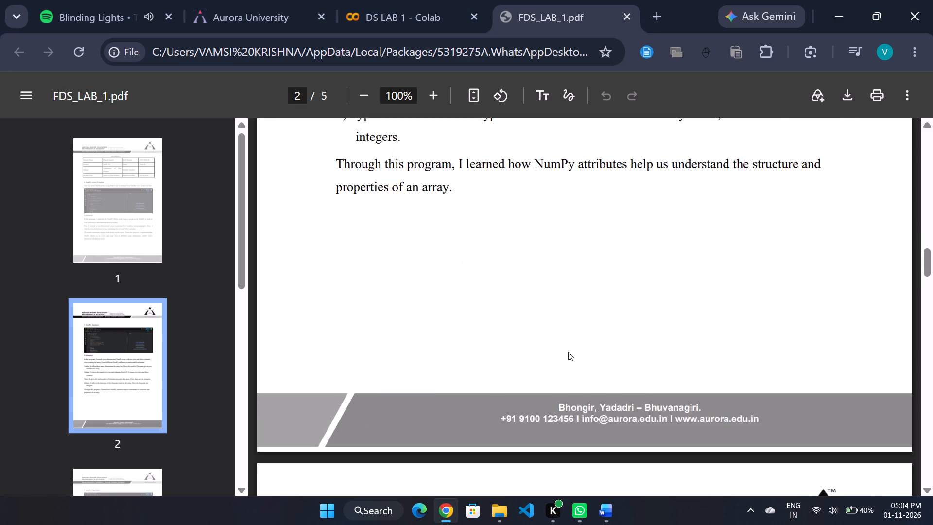
pyautogui.scroll(-6, 568, 352)
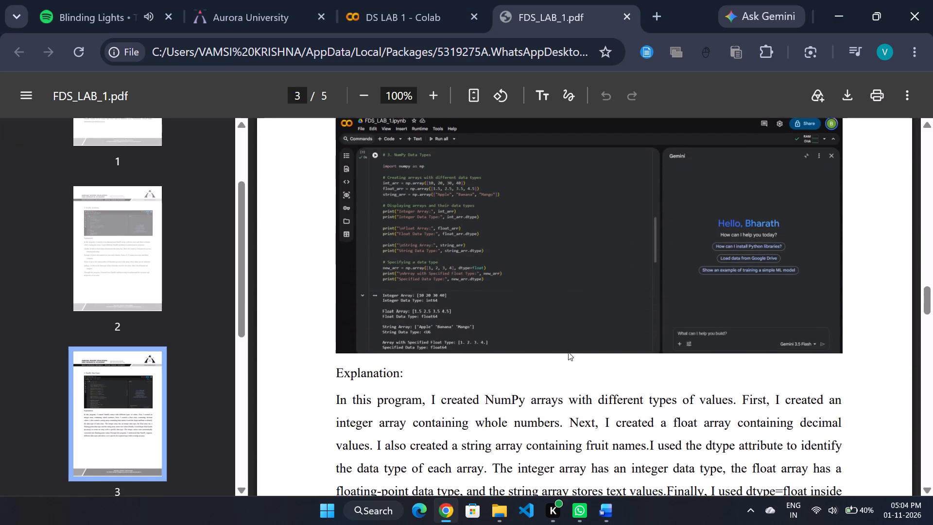
pyautogui.scroll(-9, 568, 352)
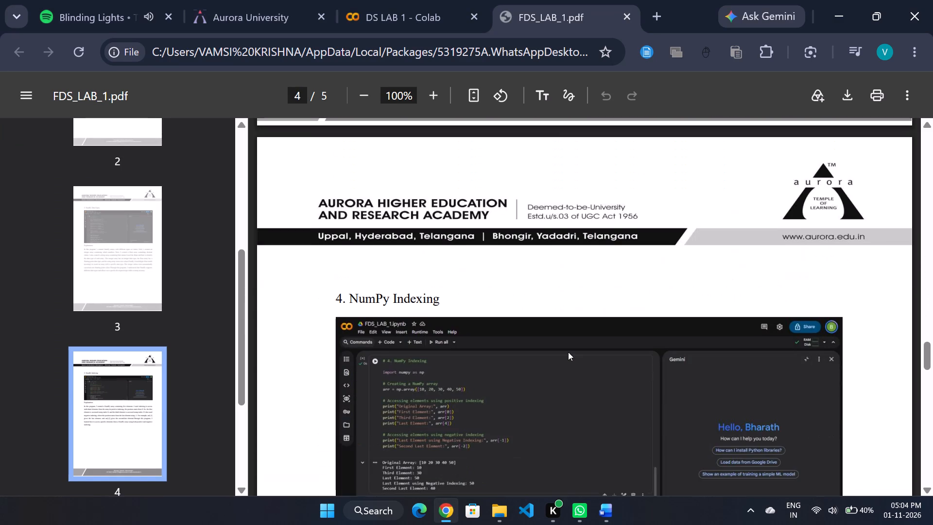
pyautogui.scroll(-2, 568, 352)
pyautogui.scroll(-5, 597, 450)
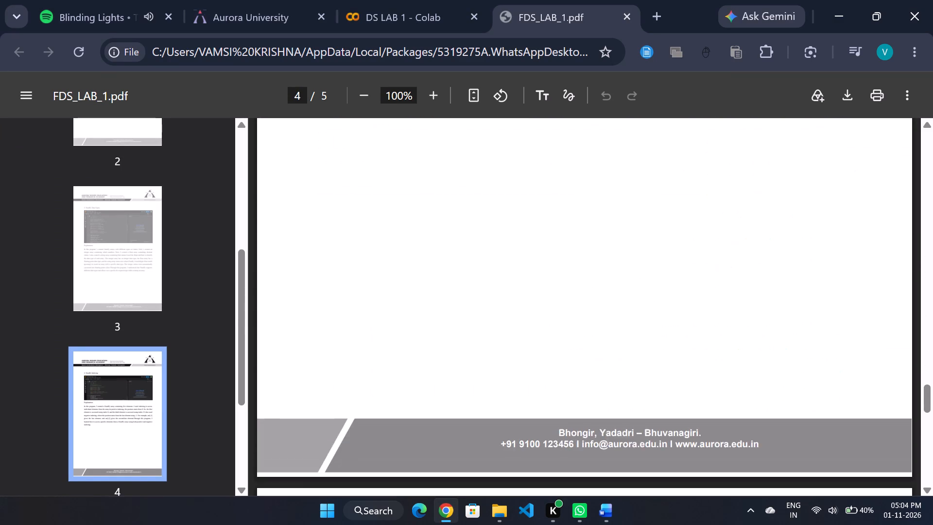
pyautogui.scroll(-4, 597, 450)
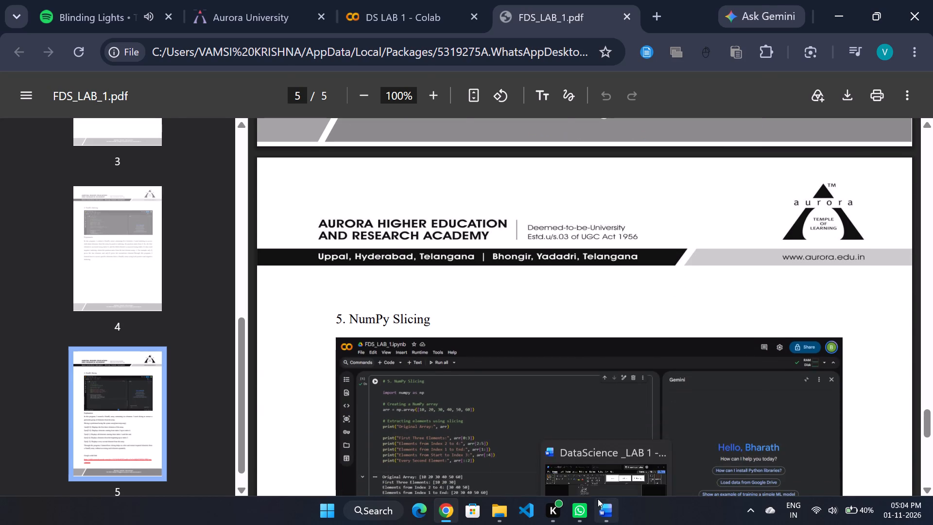
# Switch to the Word report and check its section headings between the NumPy Attributes section and the Google Colab link.
pyautogui.click(598, 499)
pyautogui.scroll(-8, 558, 430)
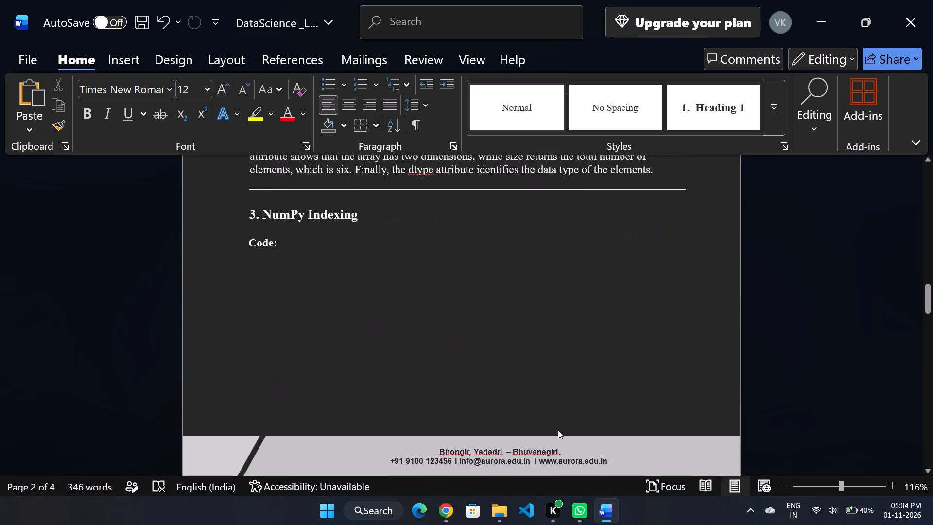
pyautogui.scroll(-18, 558, 430)
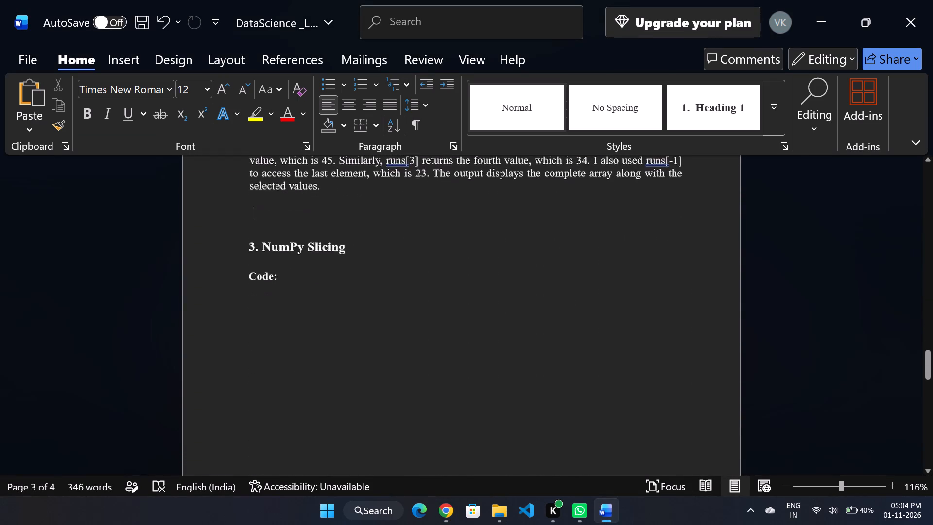
pyautogui.scroll(-20, 558, 430)
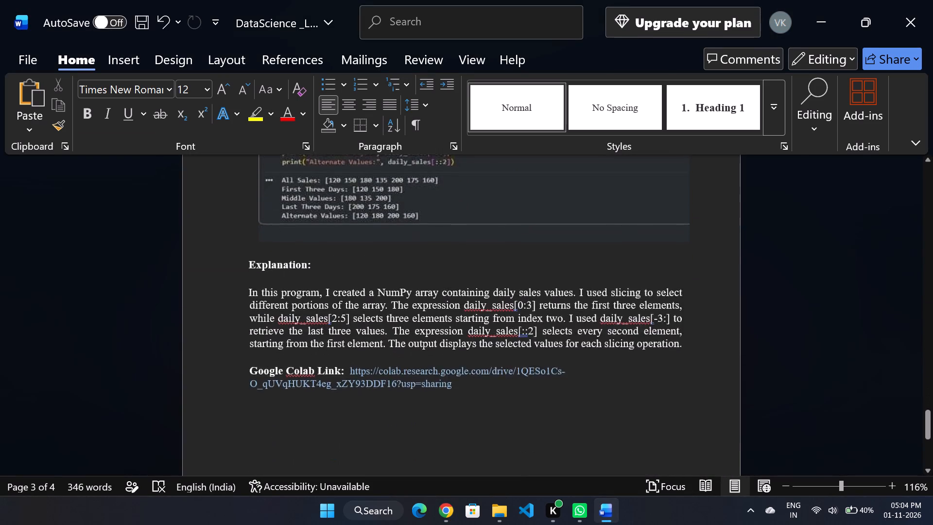
pyautogui.scroll(20, 558, 430)
pyautogui.scroll(4, 558, 430)
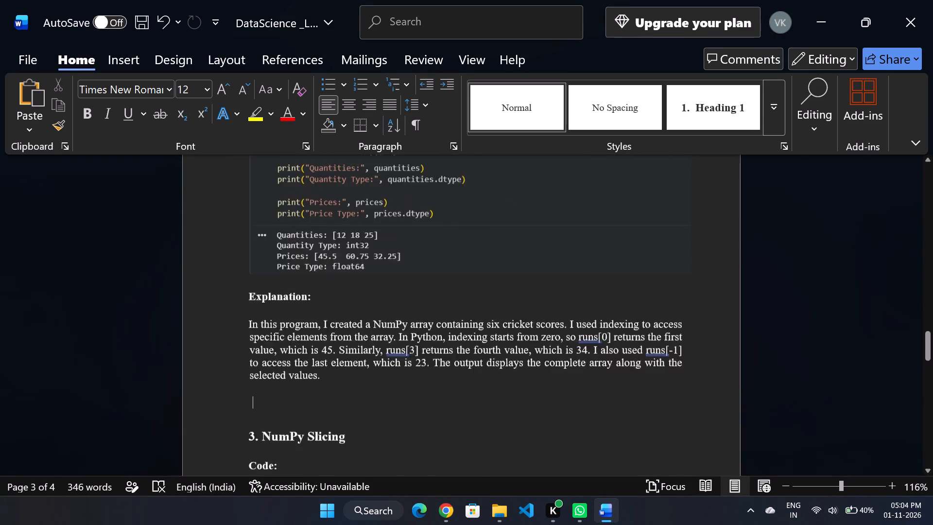
pyautogui.scroll(20, 558, 430)
pyautogui.scroll(9, 558, 430)
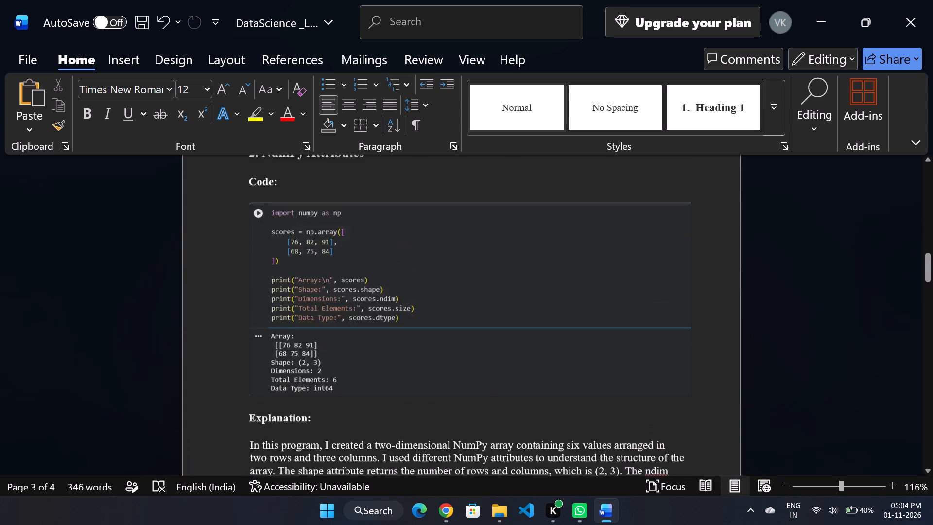
pyautogui.scroll(7, 558, 430)
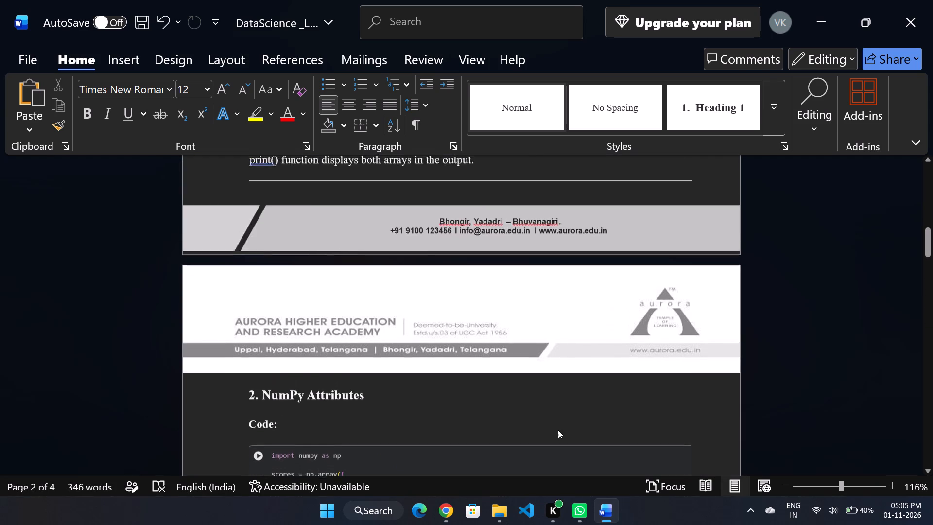
pyautogui.scroll(13, 558, 430)
# Check each code image against its heading and explanation, from the student marks program to the quantities and prices program.
pyautogui.scroll(-8, 558, 430)
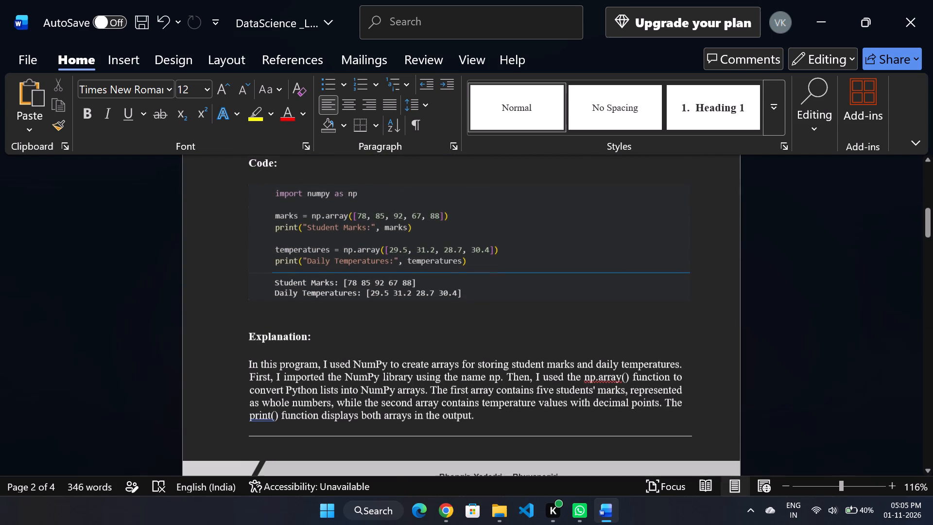
pyautogui.scroll(-13, 558, 430)
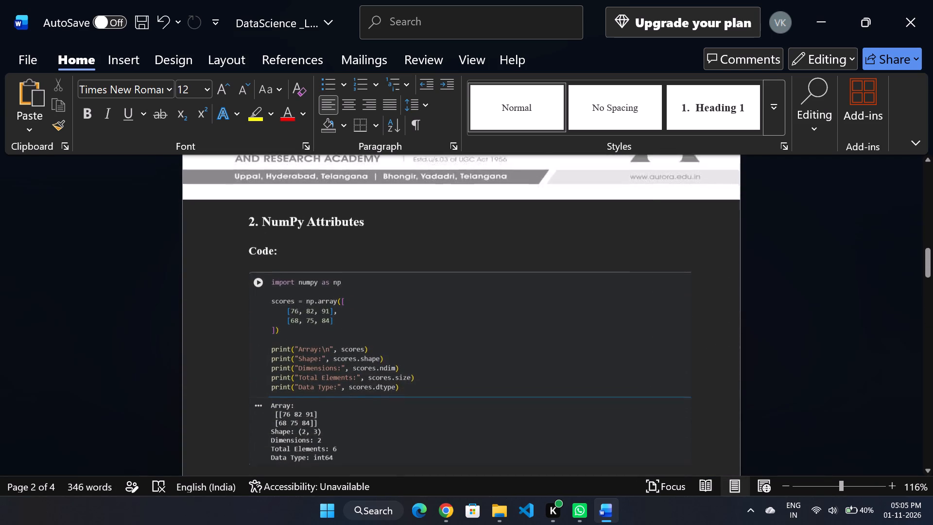
pyautogui.scroll(-1, 558, 430)
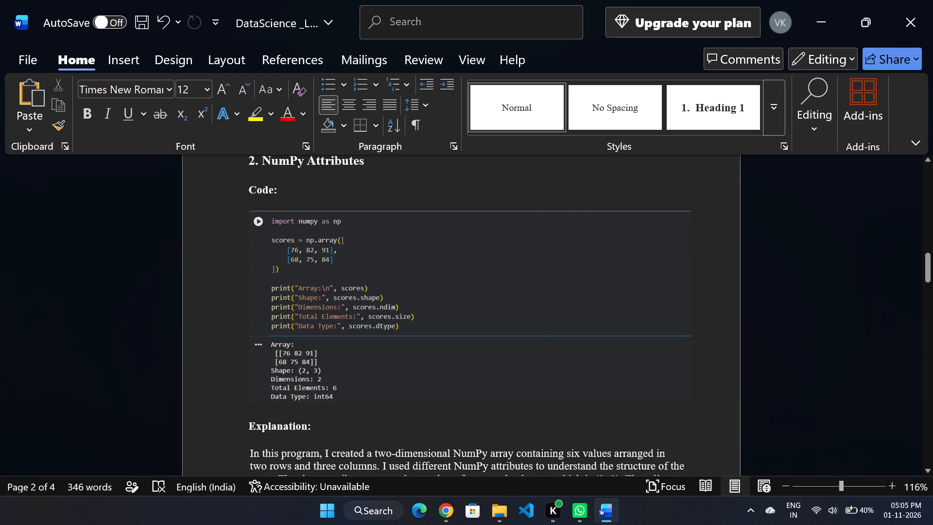
pyautogui.scroll(-14, 580, 391)
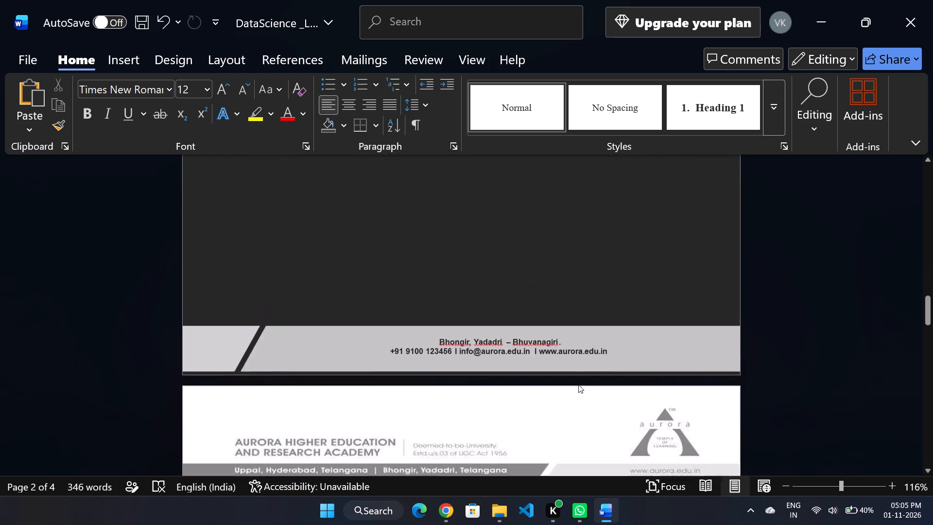
pyautogui.scroll(-13, 578, 382)
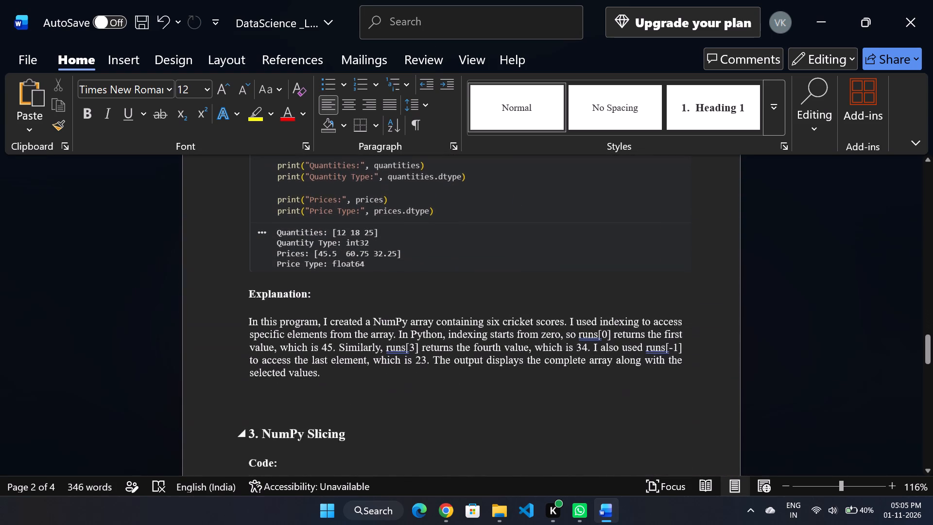
pyautogui.scroll(3, 578, 382)
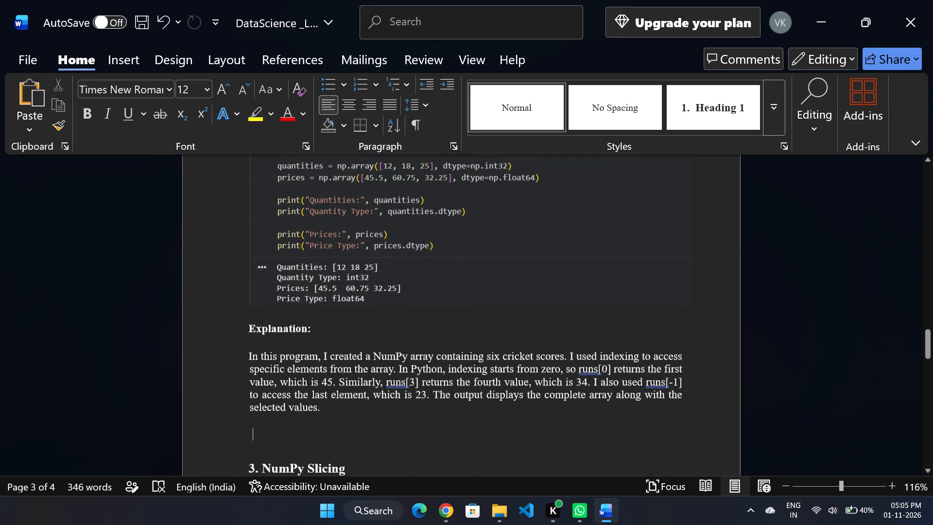
pyautogui.scroll(1, 578, 382)
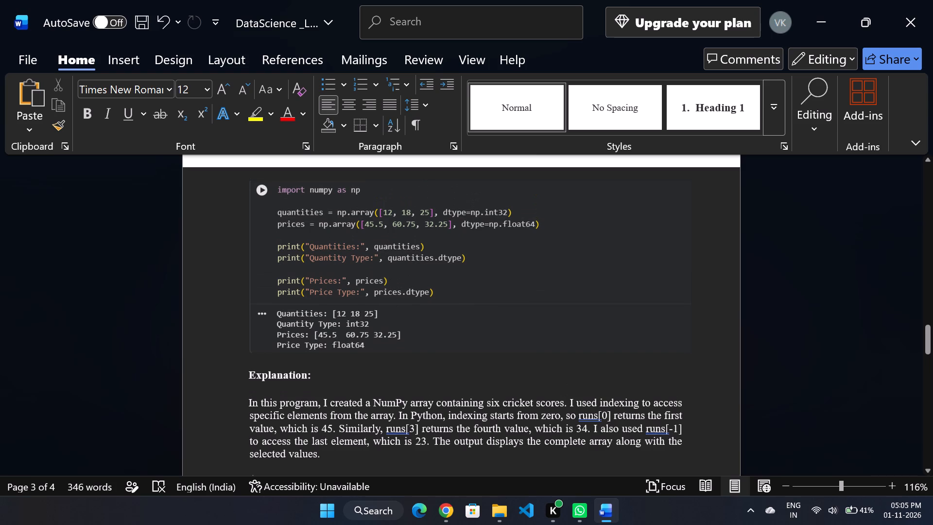
# Examine the 3. NumPy Slicing section's daily_sales code image, explanation and Google Colab link, and the page break before them.
pyautogui.scroll(-17, 578, 381)
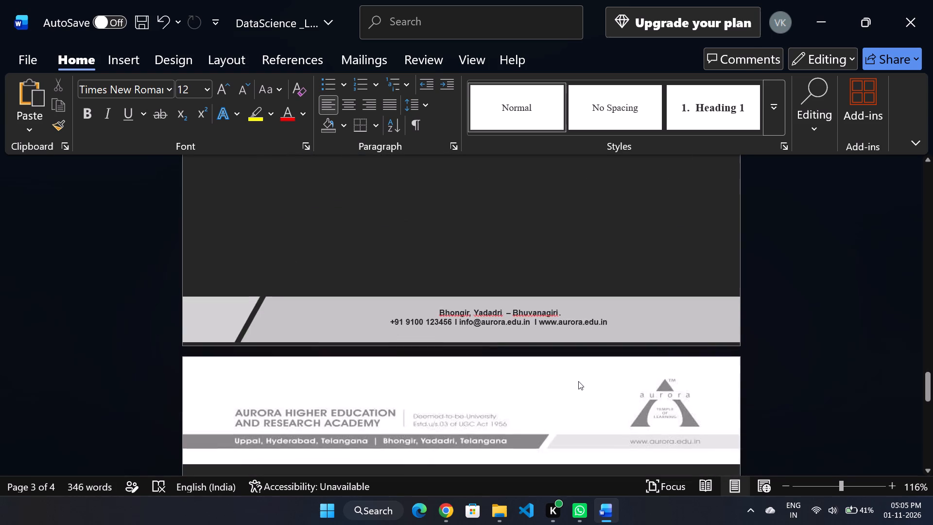
pyautogui.scroll(-16, 578, 381)
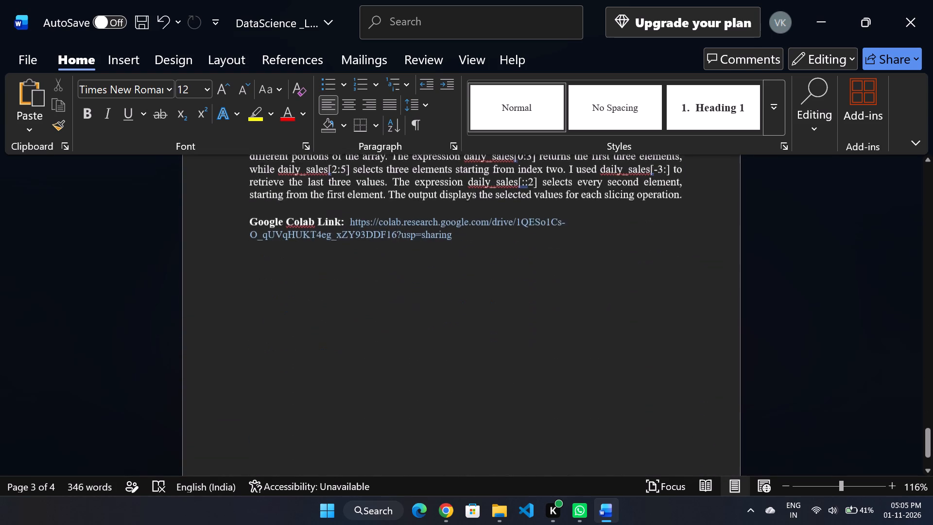
pyautogui.scroll(13, 578, 381)
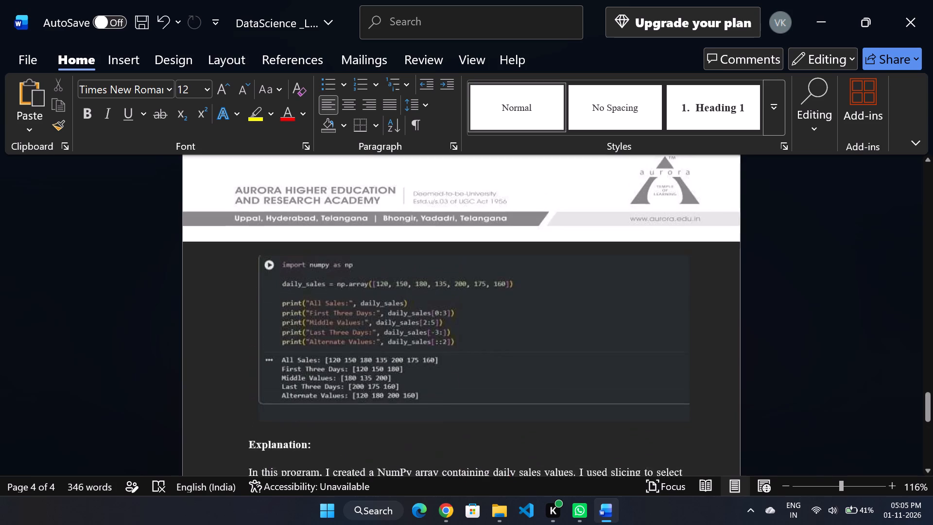
pyautogui.scroll(4, 578, 381)
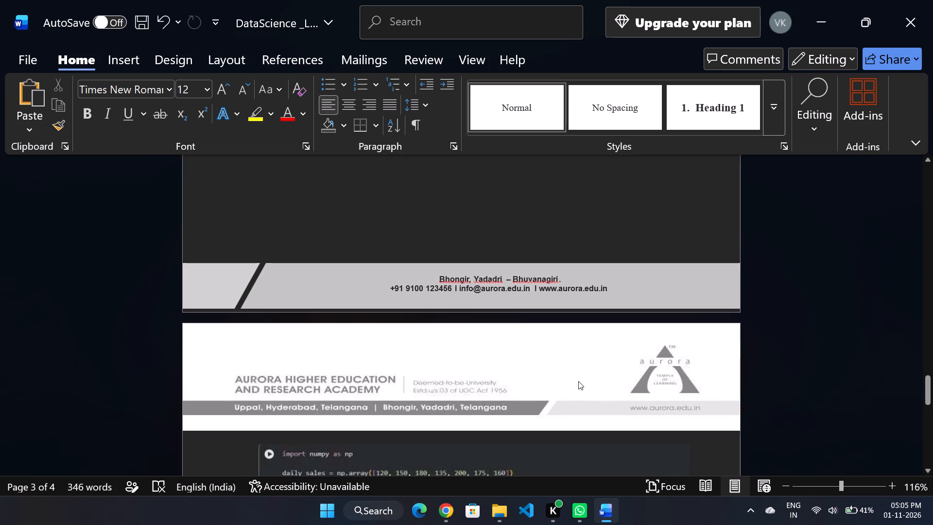
# Open the DataScience _LAB 1 PDF from the OneDrive Attachments folder.
pyautogui.click(450, 512)
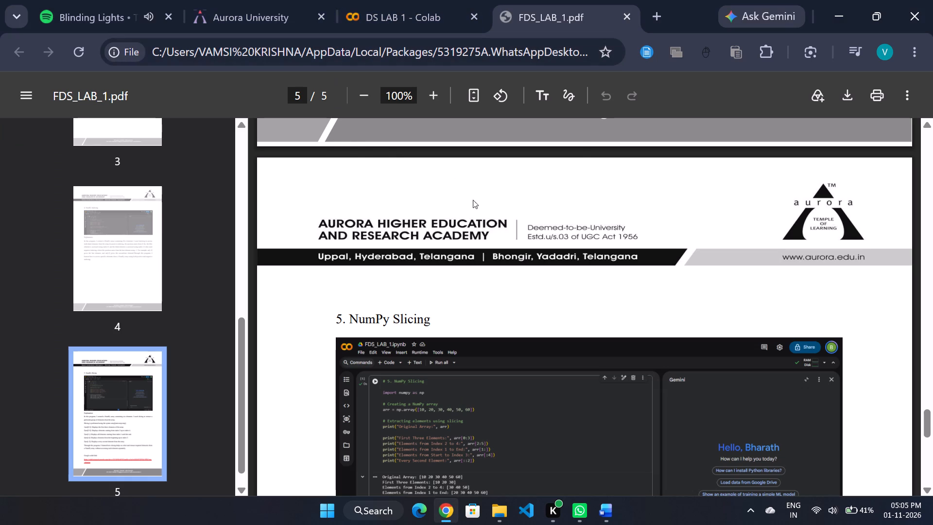
pyautogui.click(509, 519)
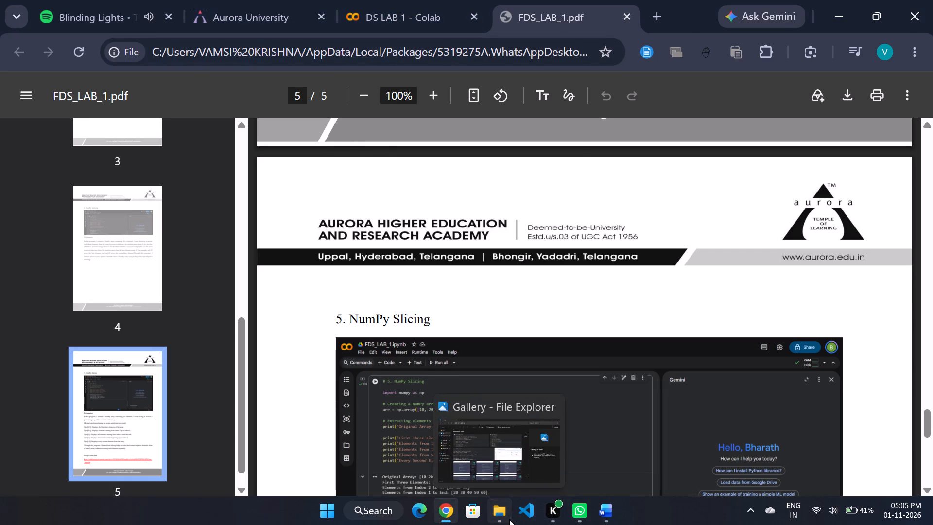
pyautogui.click(65, 229)
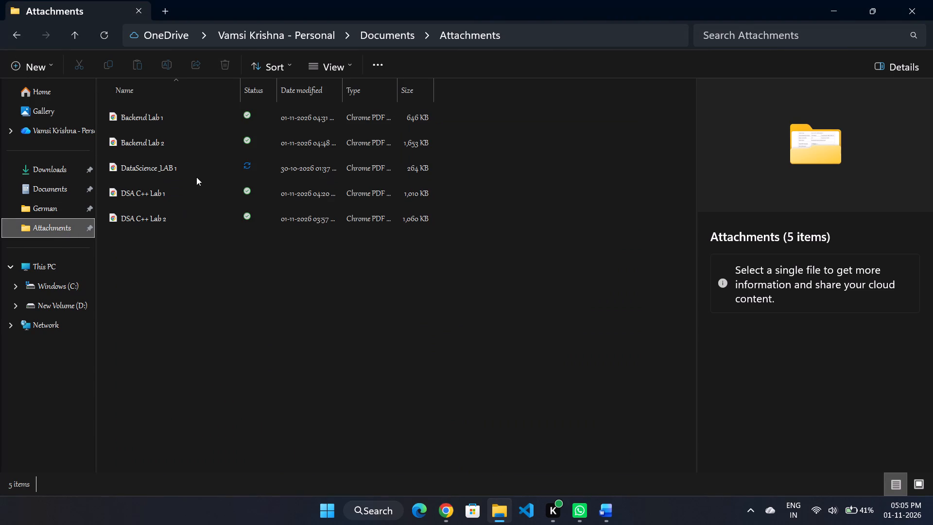
pyautogui.doubleClick(194, 171)
# Examine the earlier DataScience _LAB 1 PDF's sections from NumPy Attributes through NumPy Slicing and the Google Colab link.
pyautogui.scroll(-17, 564, 256)
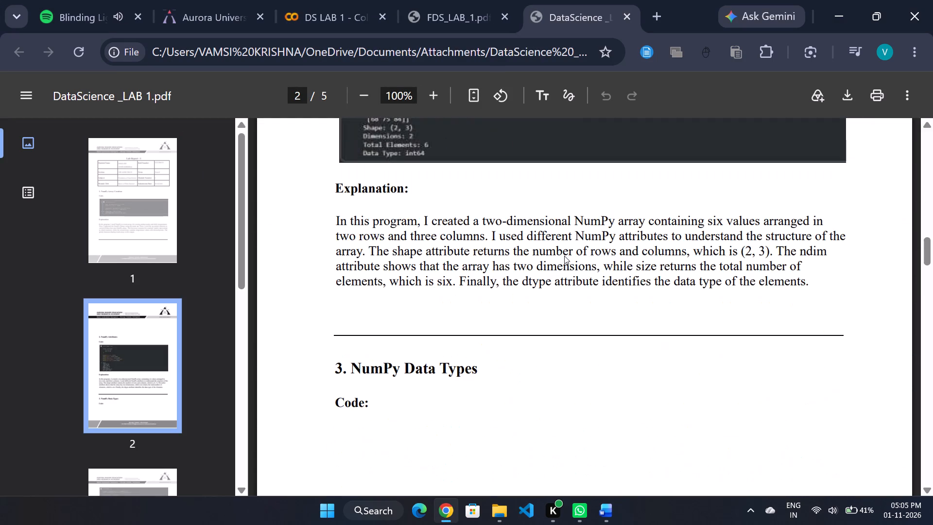
pyautogui.scroll(-12, 564, 256)
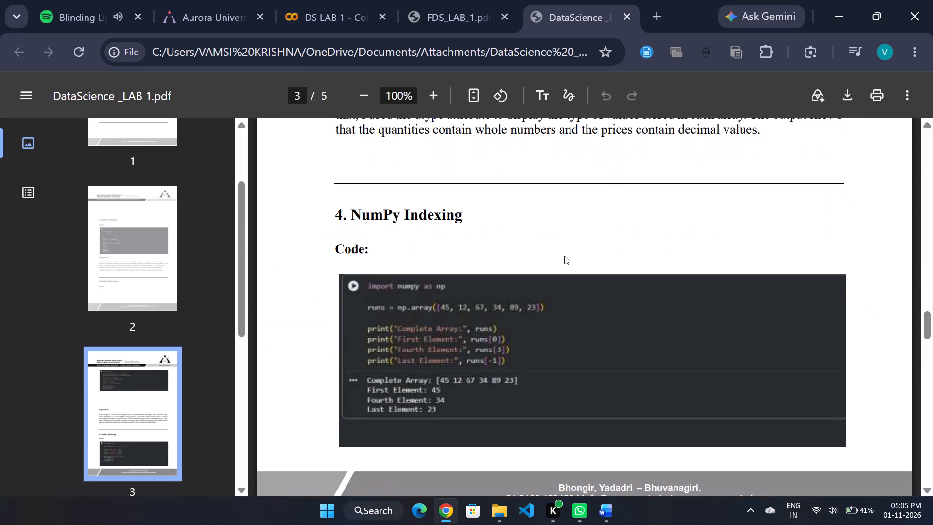
pyautogui.scroll(-13, 564, 256)
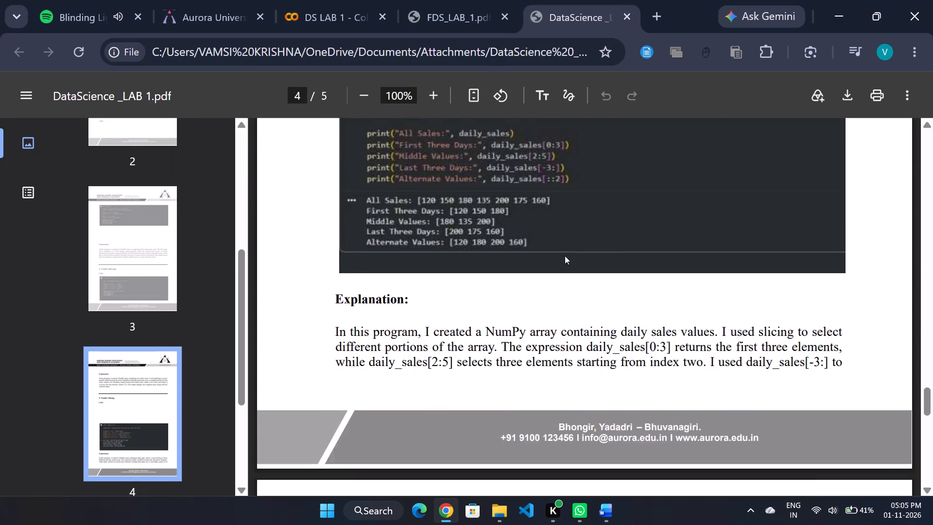
pyautogui.scroll(-4, 565, 256)
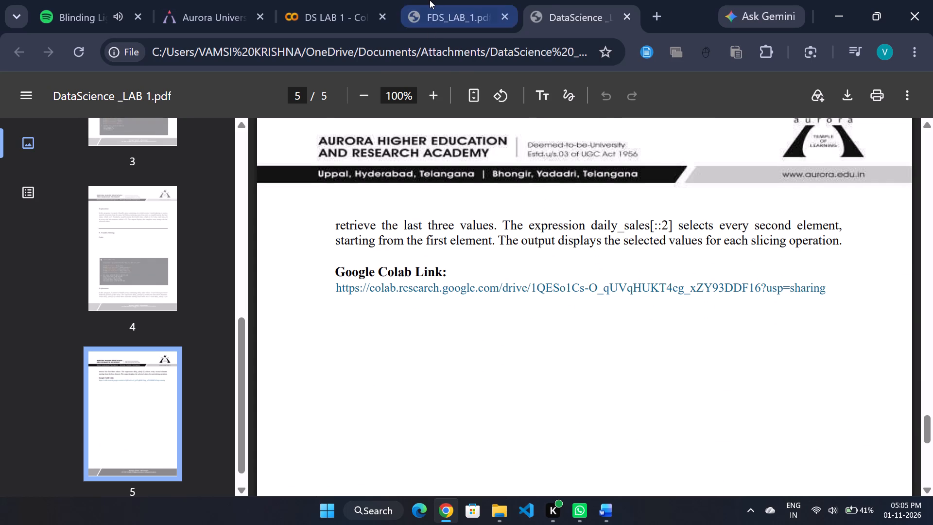
pyautogui.click(430, 0)
# Close the edited DataScience _LAB 1 Word report without saving its changes.
pyautogui.click(602, 522)
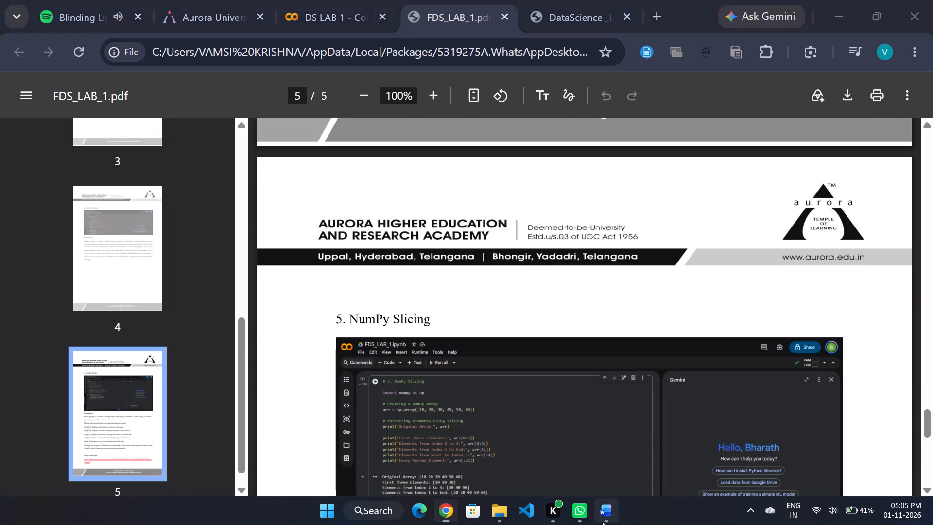
pyautogui.click(932, 8)
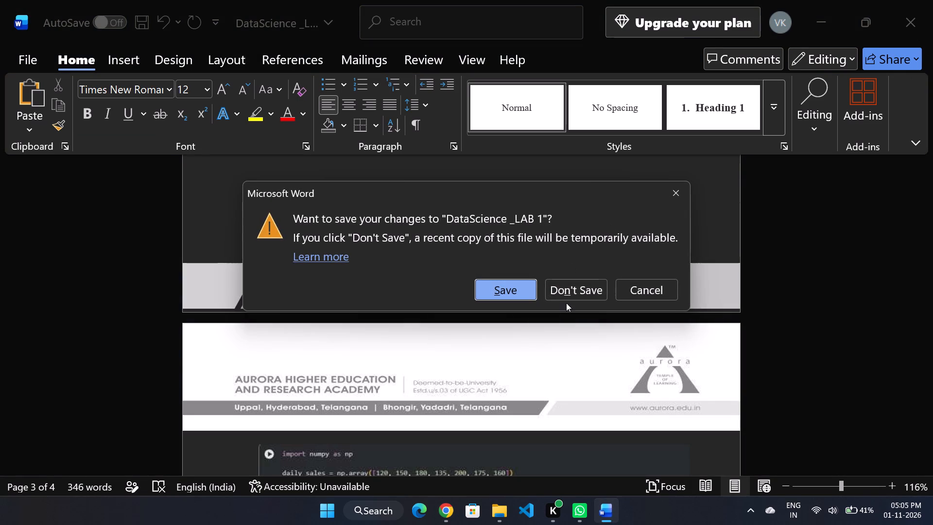
pyautogui.click(568, 295)
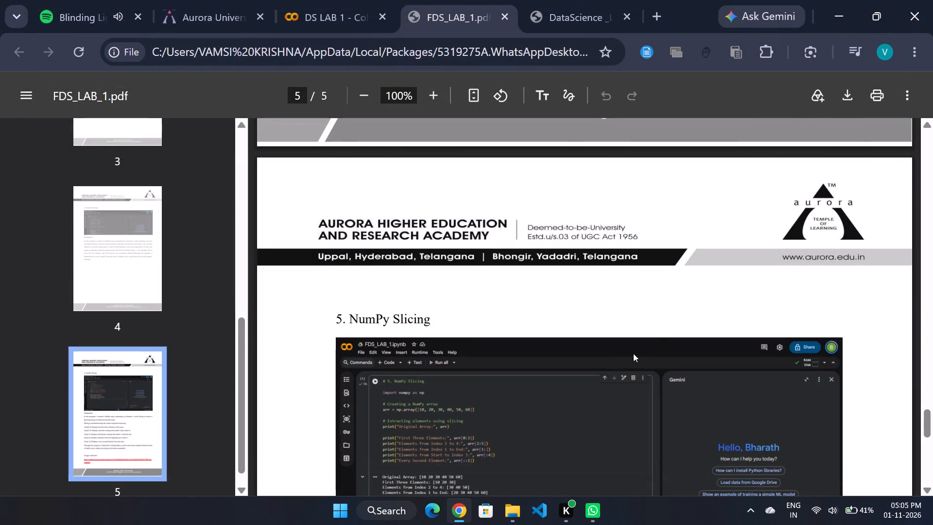
# Restart Word and open the DataScience _LAB 1 document from the Attachments folder.
pyautogui.click(344, 508)
pyautogui.click(294, 141)
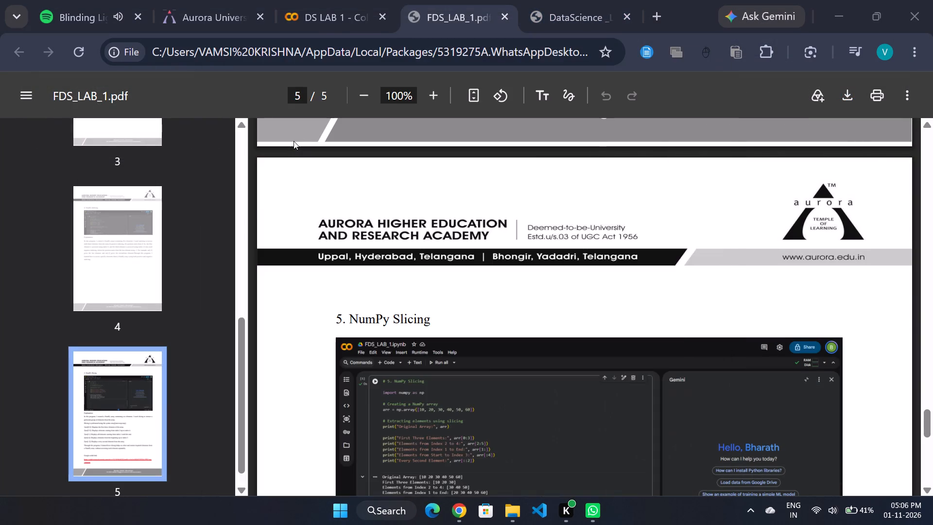
pyautogui.click(67, 357)
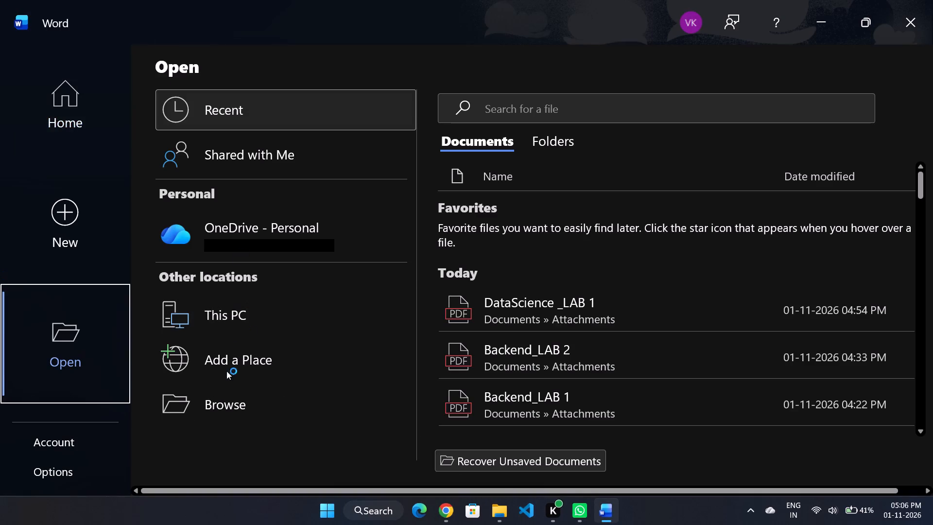
pyautogui.click(217, 404)
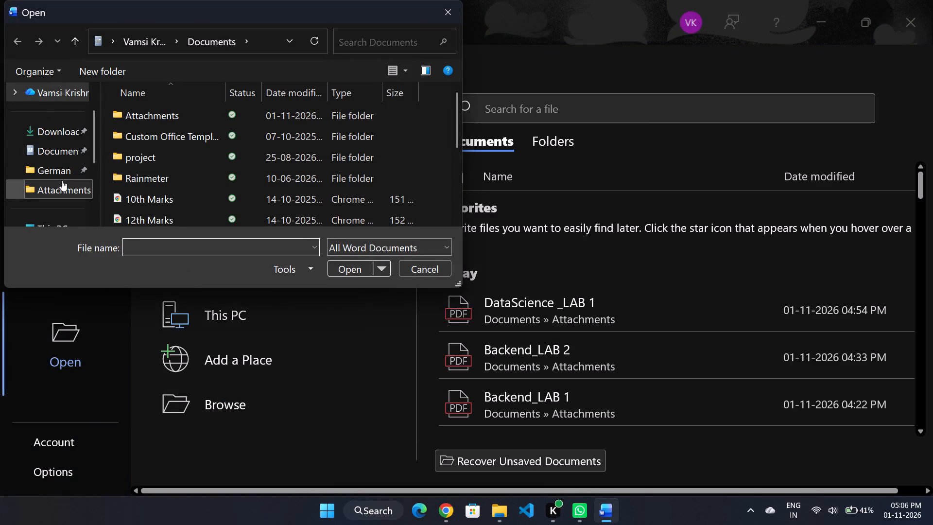
pyautogui.click(62, 180)
pyautogui.doubleClick(218, 162)
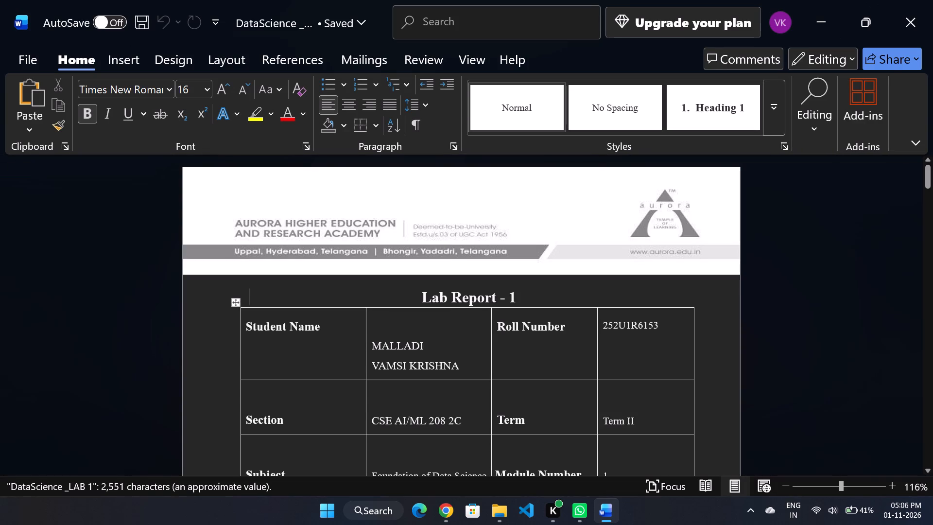
# Set the Submission Date in the Lab Report - 1 details table to 01-11-2026.
pyautogui.click(408, 328)
pyautogui.scroll(-2, 554, 344)
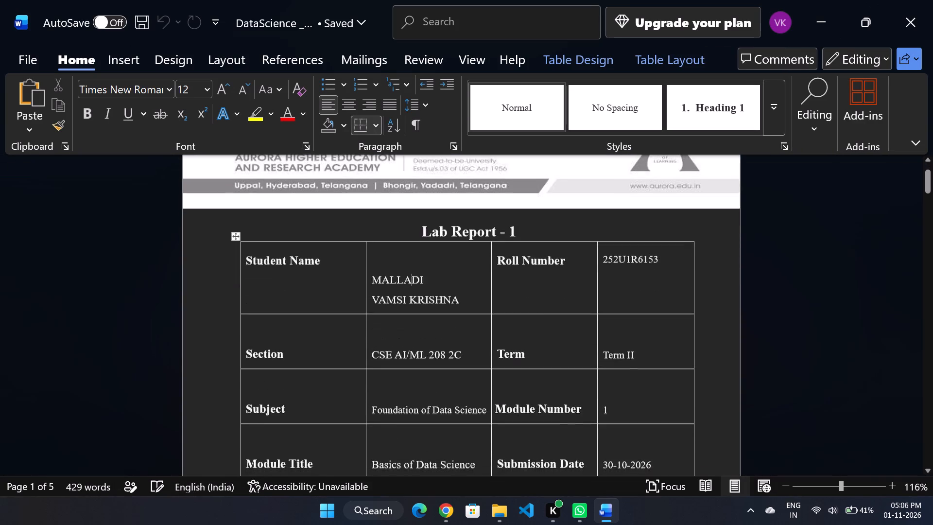
pyautogui.scroll(-3, 554, 344)
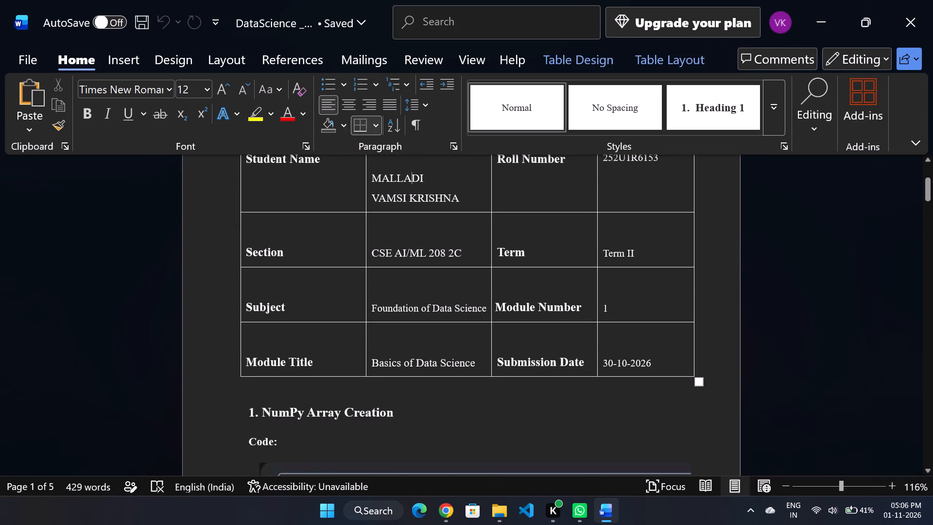
pyautogui.click(611, 366)
pyautogui.press('\\')
pyautogui.press('BackSpace')
pyautogui.press('BackSpace')
pyautogui.press('BackSpace')
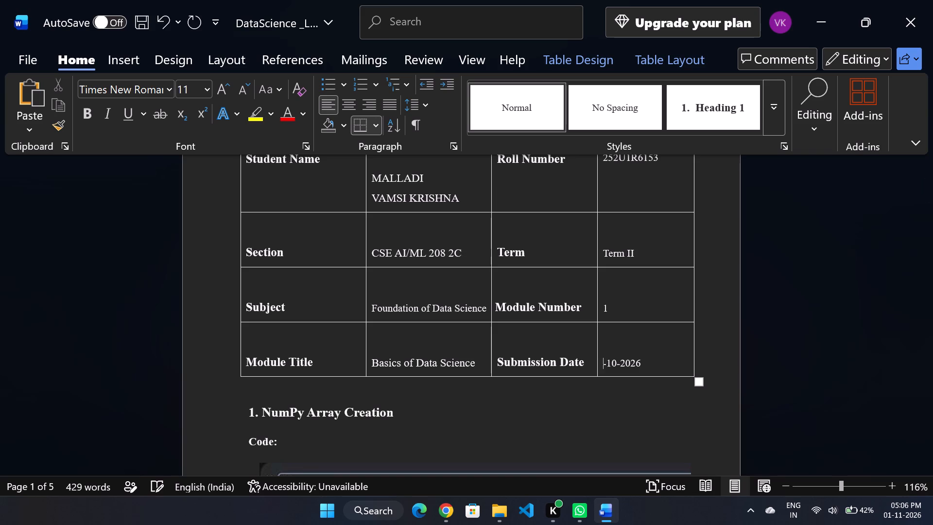
pyautogui.write('01')
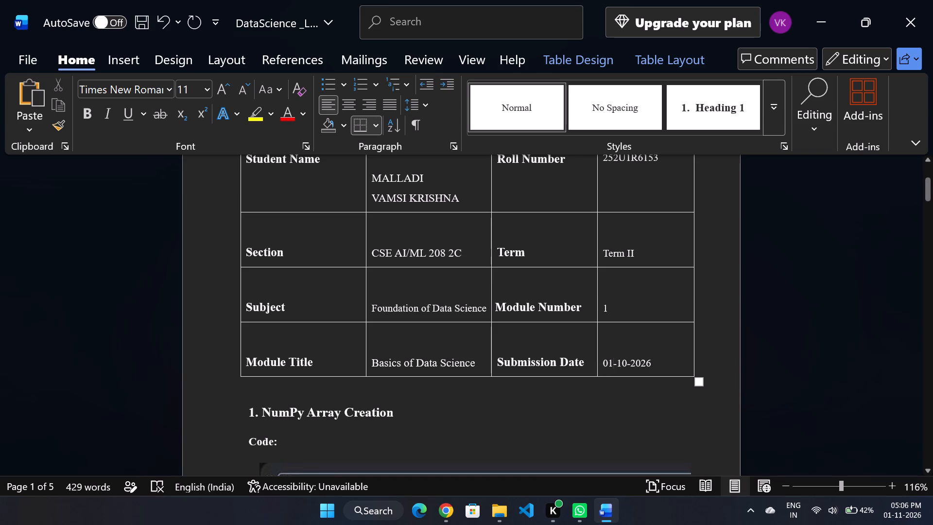
pyautogui.click(628, 366)
pyautogui.press('BackSpace')
pyautogui.press('1')
# Review the reopened report's headings, code images, explanations and page breaks from 1. NumPy Array Creation to the Google Colab link.
pyautogui.scroll(-14, 539, 336)
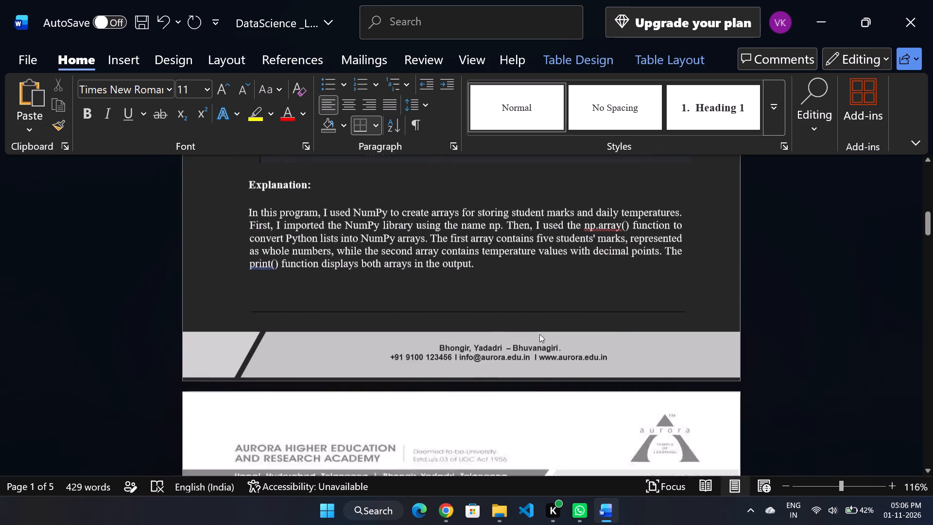
pyautogui.scroll(-20, 539, 334)
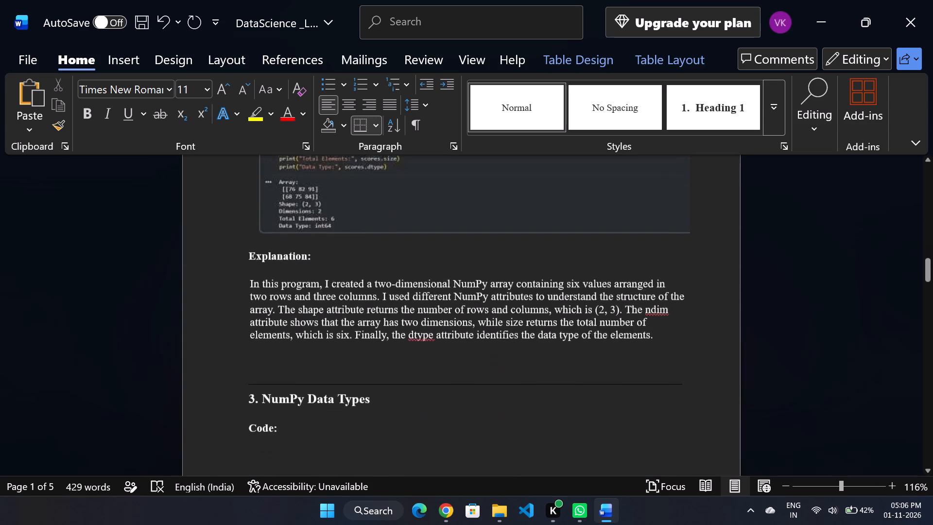
pyautogui.scroll(-16, 539, 334)
pyautogui.scroll(-18, 539, 334)
pyautogui.scroll(-7, 539, 334)
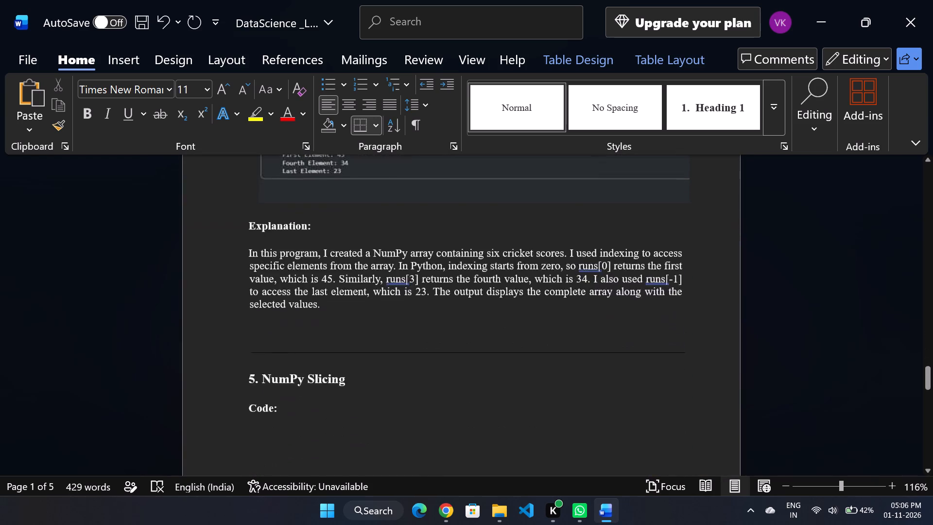
pyautogui.scroll(-20, 539, 334)
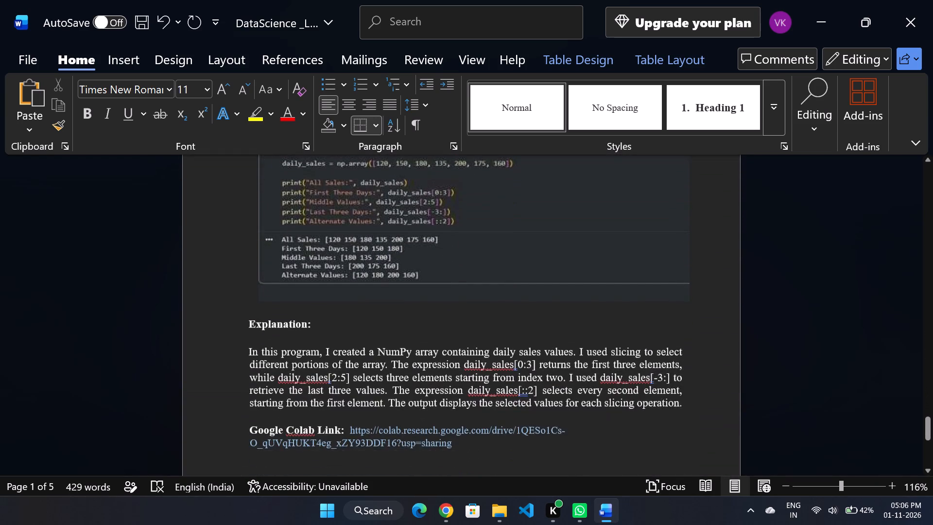
pyautogui.scroll(-3, 539, 334)
pyautogui.scroll(13, 539, 334)
pyautogui.scroll(1, 487, 0)
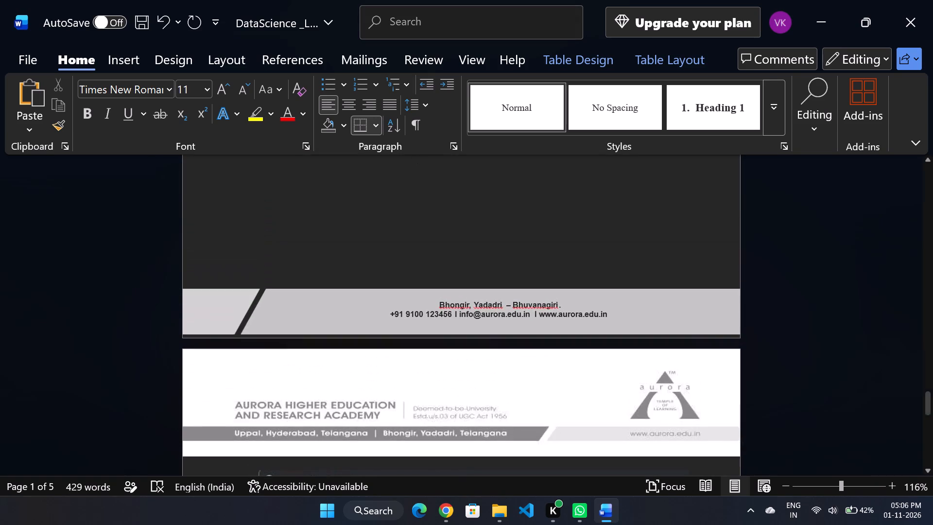
pyautogui.scroll(20, 428, 203)
pyautogui.scroll(7, 428, 203)
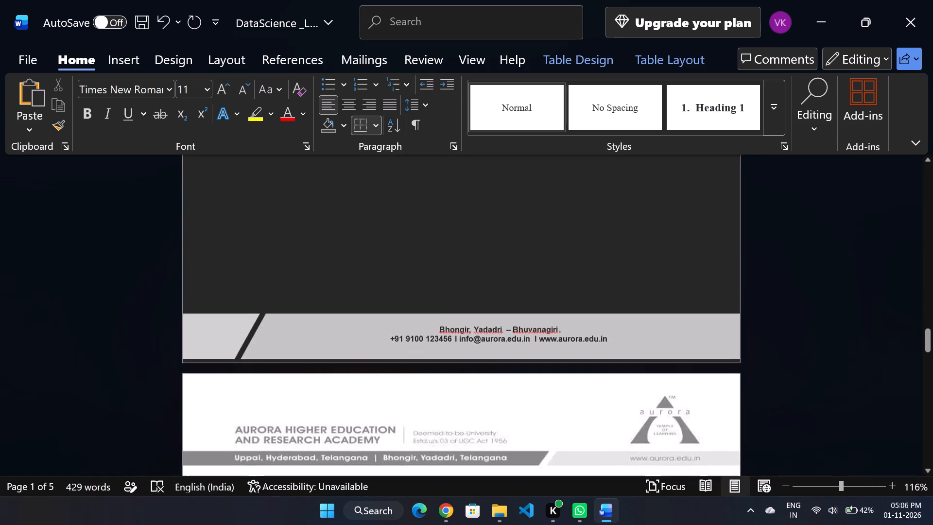
pyautogui.scroll(20, 428, 203)
pyautogui.scroll(10, 428, 203)
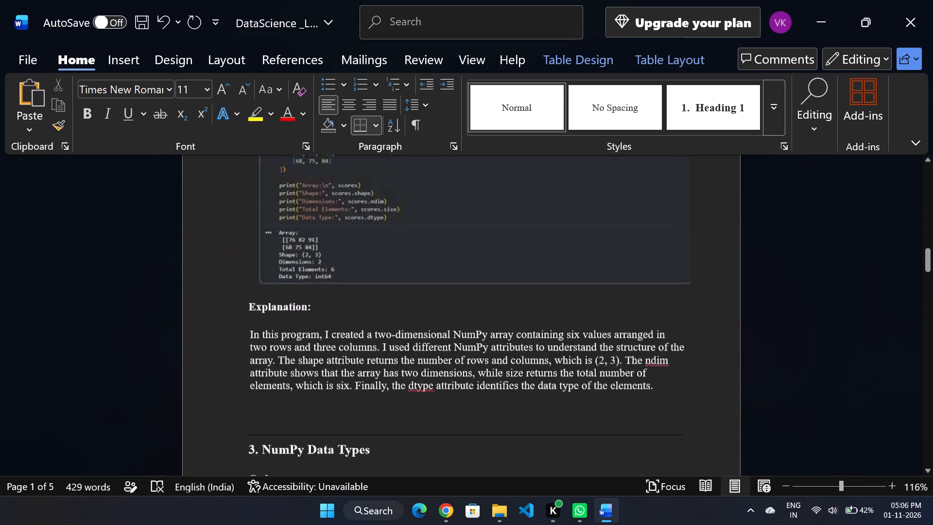
pyautogui.scroll(20, 428, 203)
pyautogui.scroll(5, 428, 203)
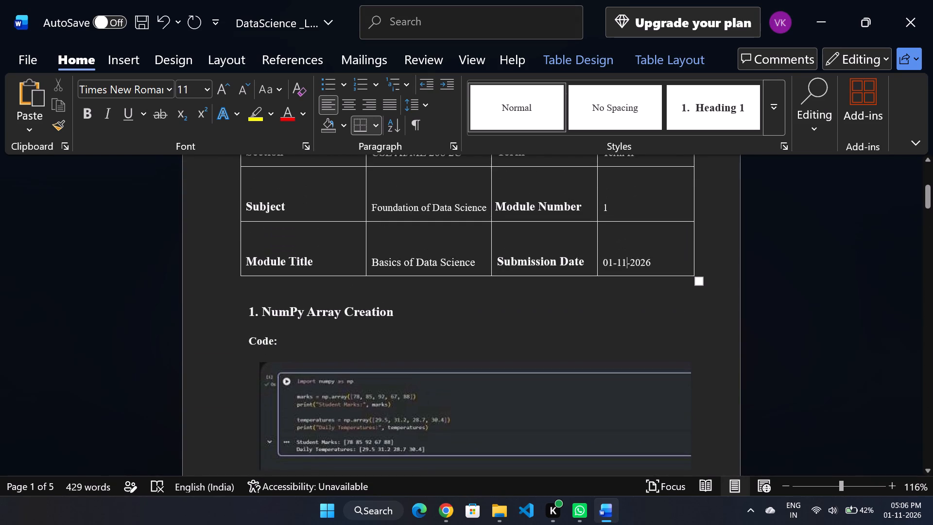
pyautogui.scroll(3, 435, 214)
# Look through the saved code screenshots in the clipboard history and clear all of its entries.
pyautogui.scroll(-5, 483, 287)
pyautogui.click(479, 321)
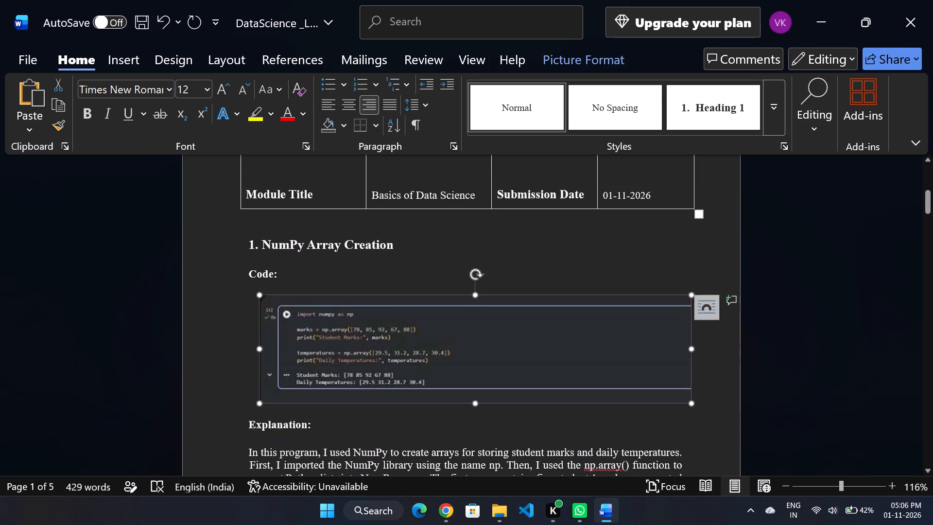
pyautogui.press('super+v')
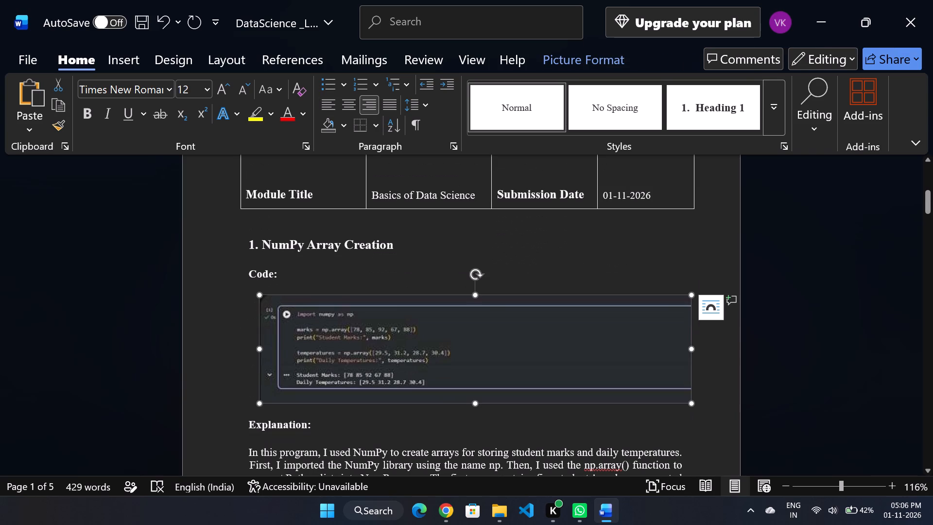
pyautogui.scroll(-4, 810, 431)
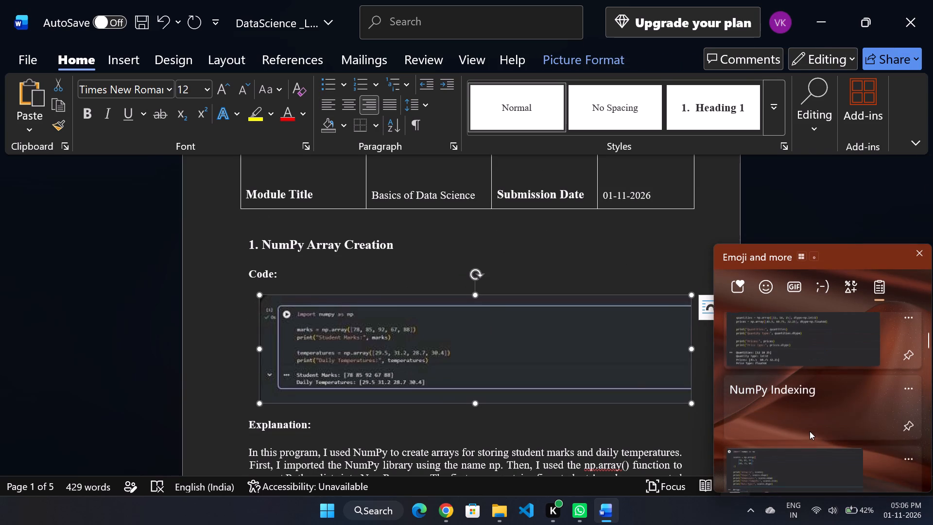
pyautogui.scroll(-9, 810, 431)
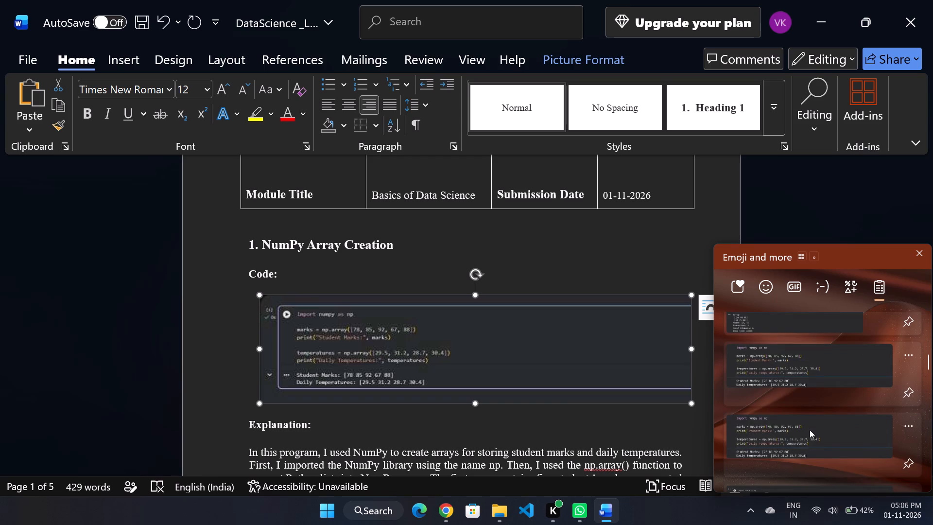
pyautogui.scroll(-11, 810, 428)
pyautogui.scroll(3, 810, 427)
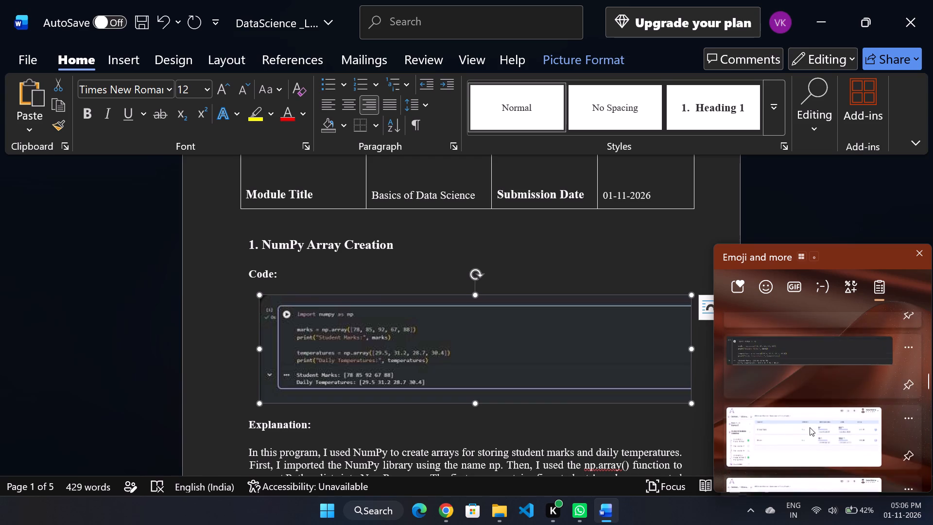
pyautogui.scroll(4, 810, 427)
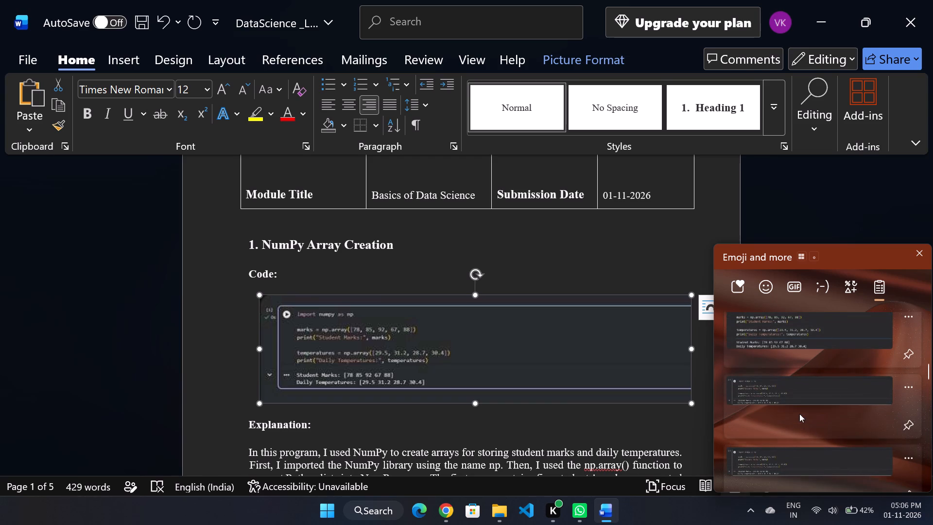
pyautogui.scroll(9, 847, 327)
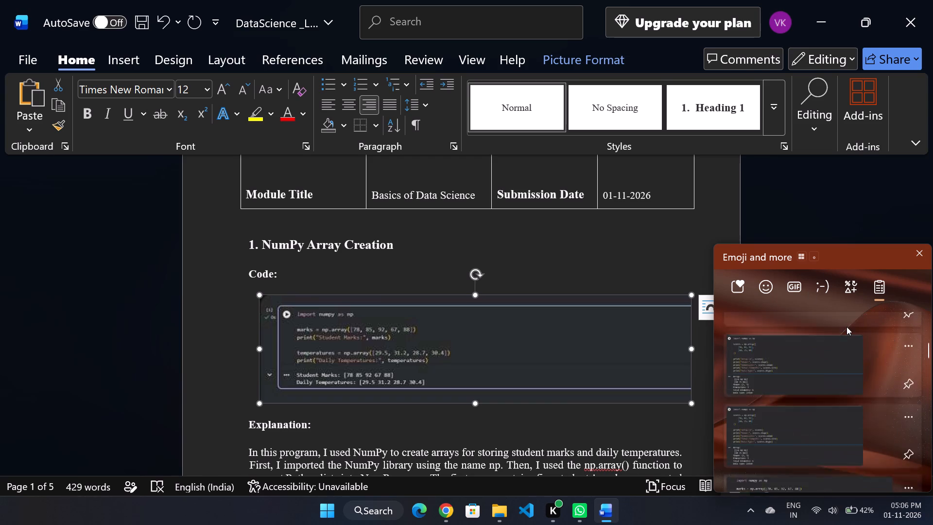
pyautogui.scroll(13, 847, 327)
pyautogui.click(887, 322)
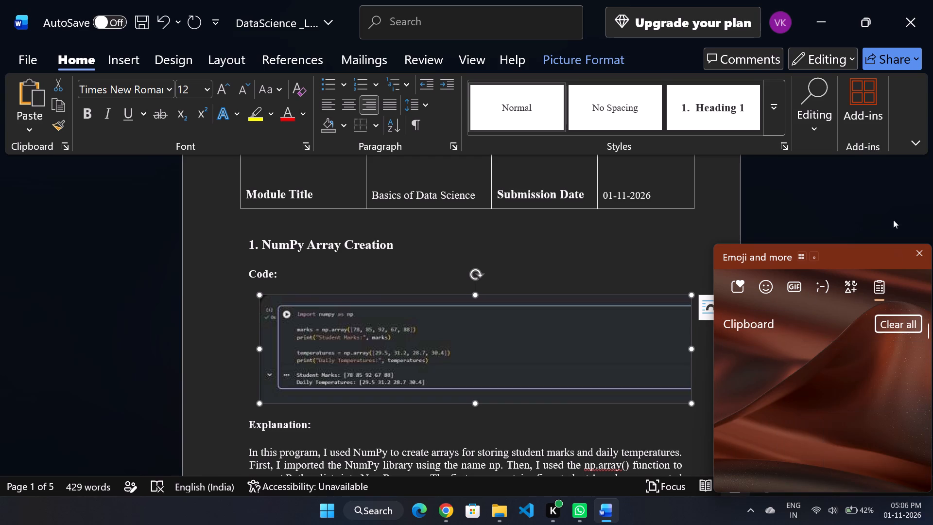
pyautogui.click(886, 199)
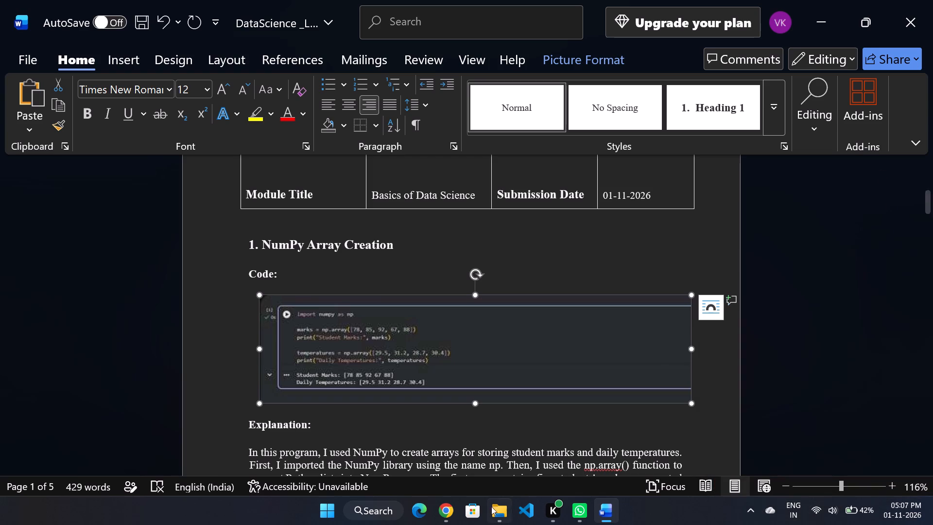
pyautogui.click(494, 522)
pyautogui.click(60, 112)
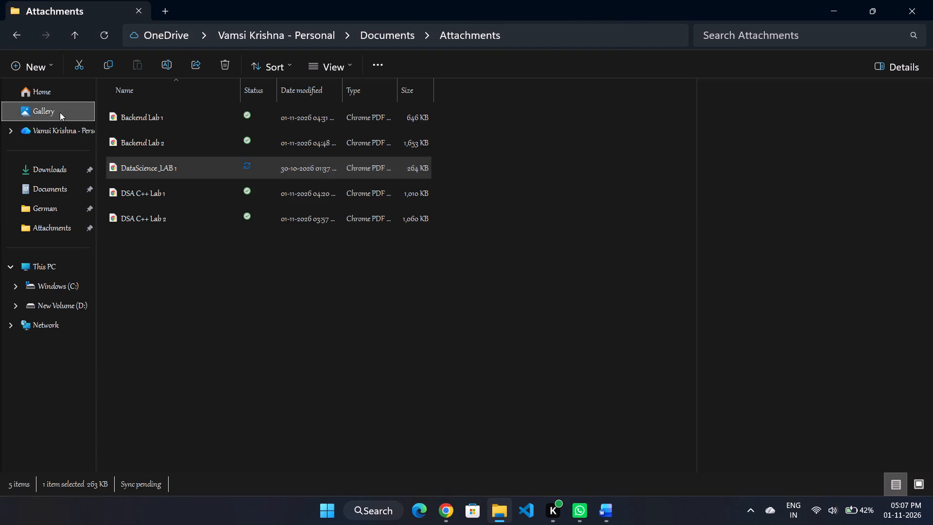
pyautogui.doubleClick(329, 269)
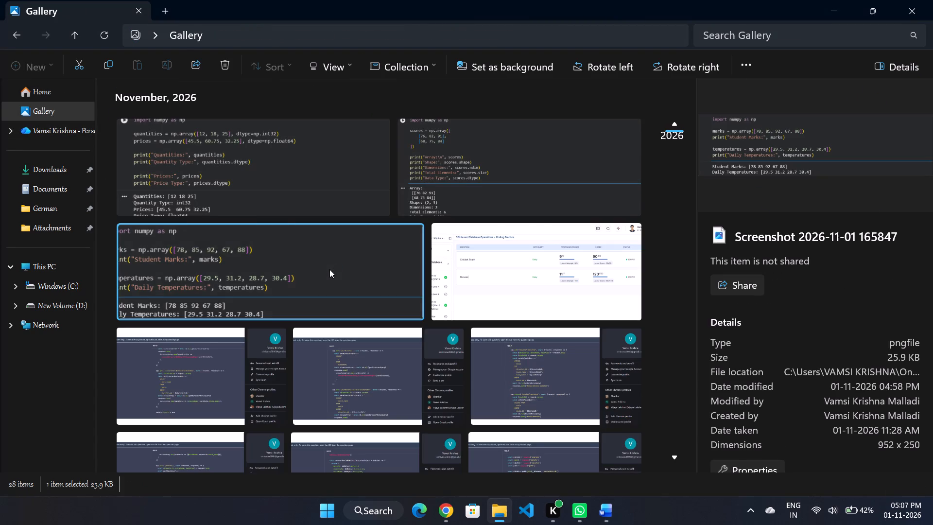
pyautogui.rightClick(403, 269)
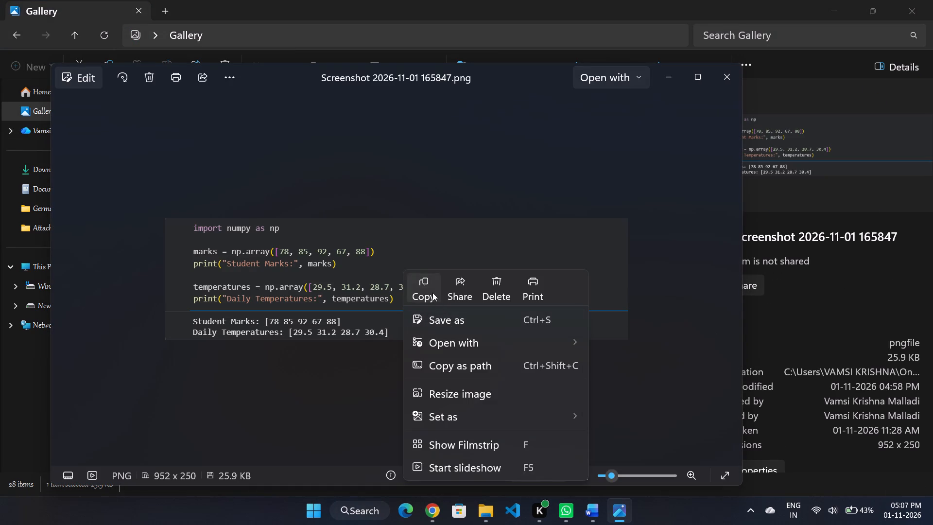
pyautogui.click(432, 293)
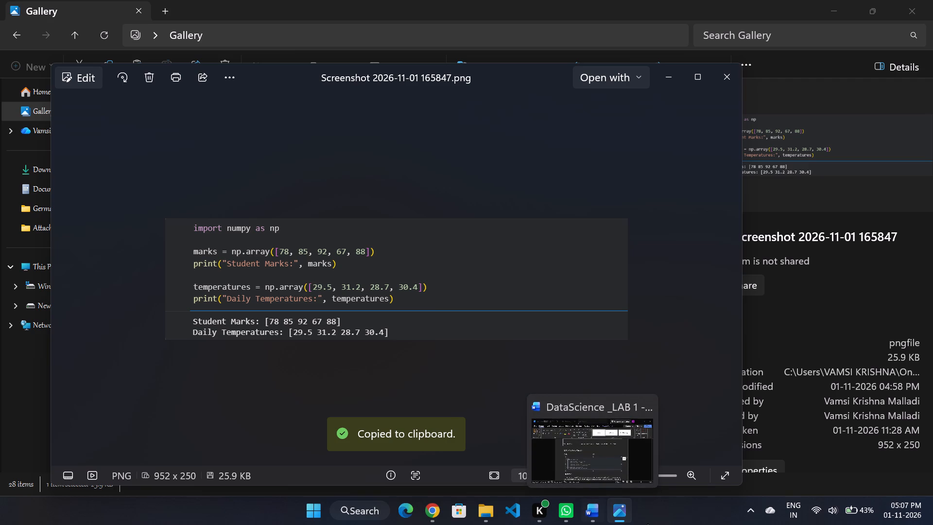
pyautogui.click(596, 510)
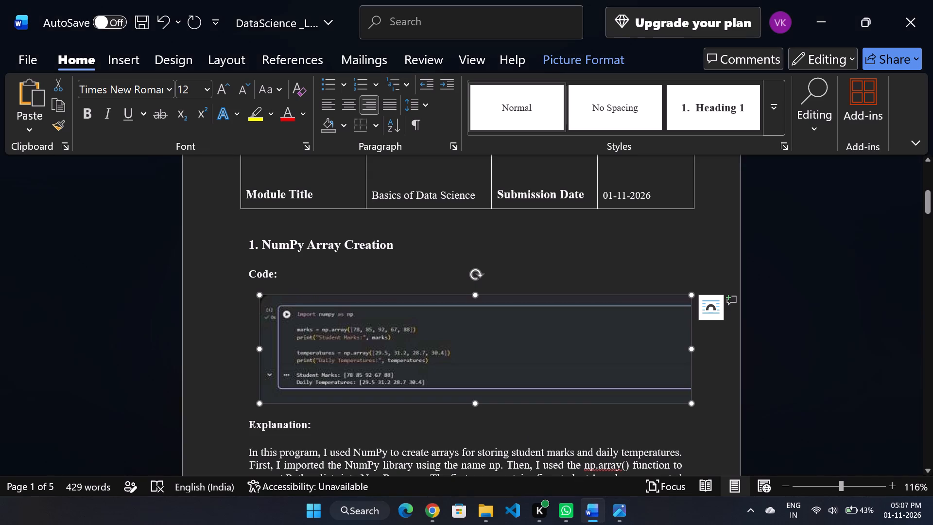
pyautogui.press('BackSpace')
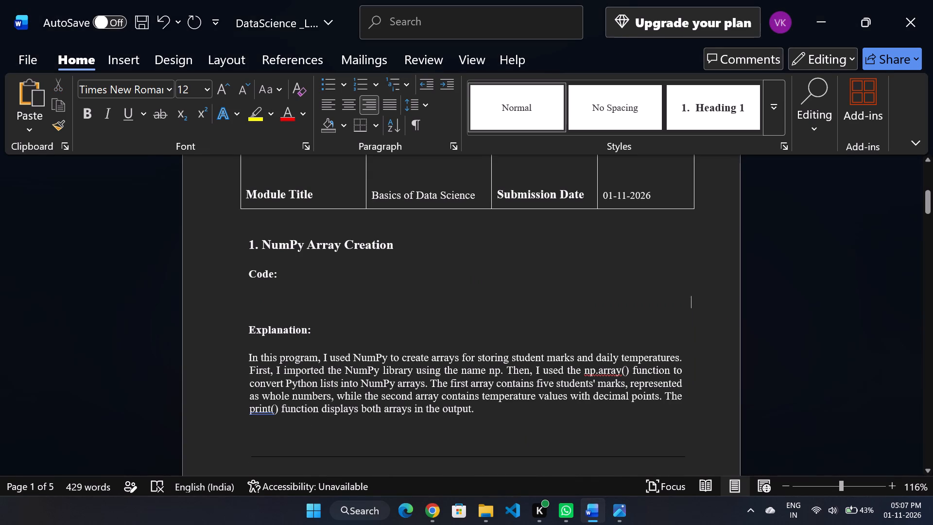
pyautogui.hotkey('ctrl', 'v')
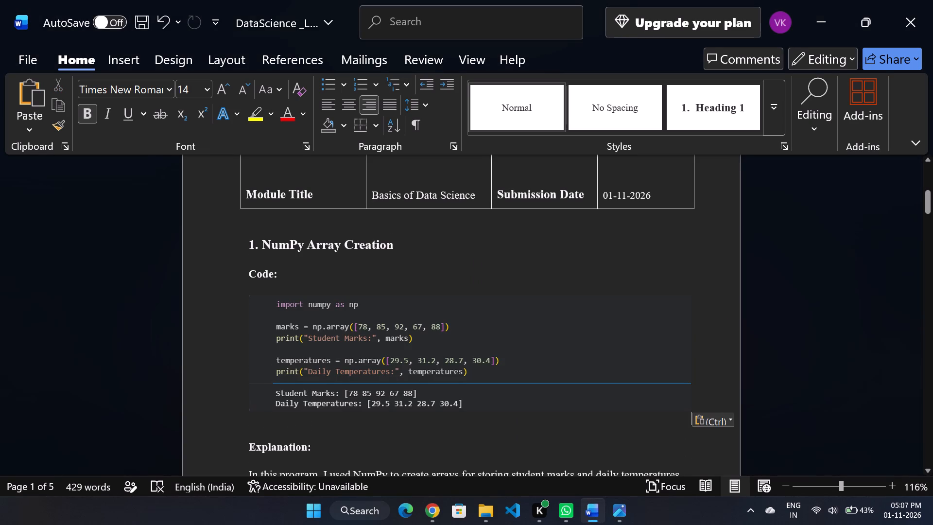
# Delete the horizontal line and the block of blank lines above the 2. NumPy Attributes heading.
pyautogui.scroll(-8, 508, 344)
pyautogui.scroll(2, 508, 343)
pyautogui.scroll(-2, 508, 343)
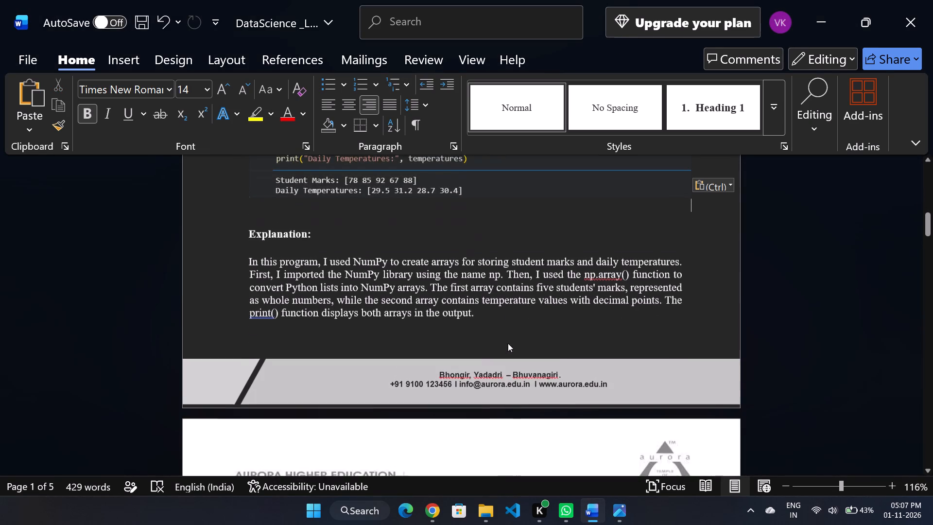
pyautogui.scroll(-11, 508, 343)
pyautogui.scroll(5, 508, 340)
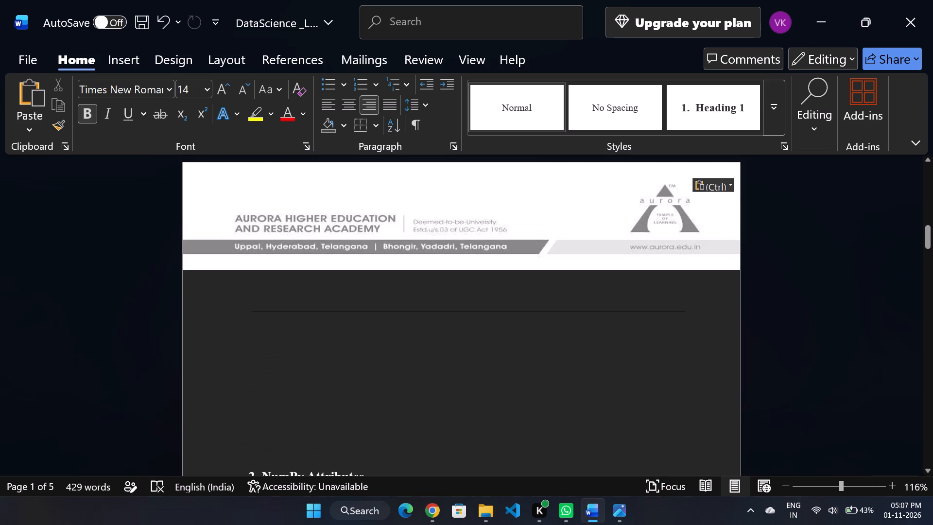
pyautogui.click(501, 310)
pyautogui.click(501, 310)
pyautogui.doubleClick(501, 310)
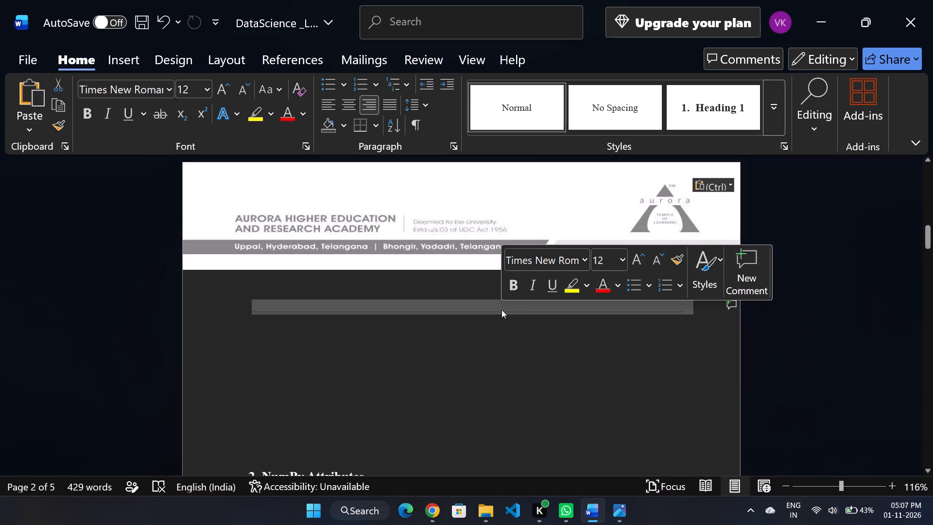
pyautogui.press('BackSpace')
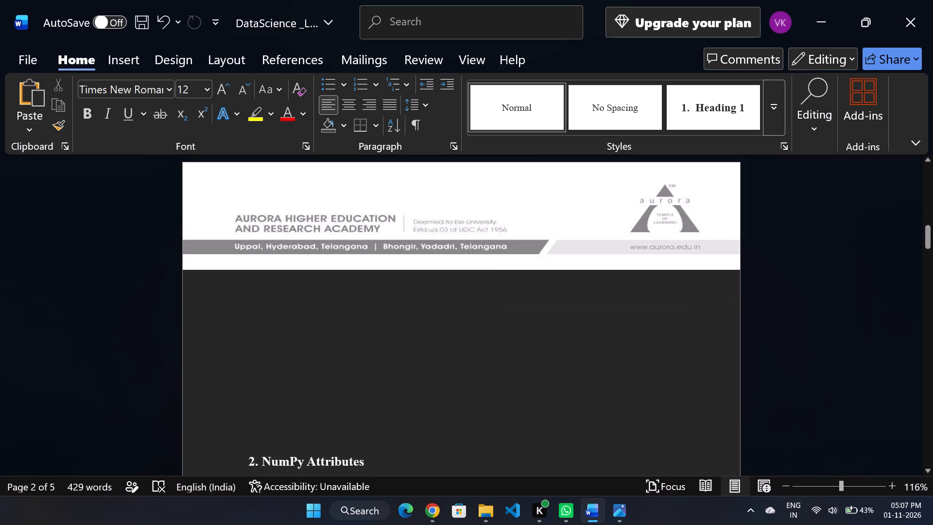
pyautogui.moveTo(298, 433); pyautogui.dragTo(236, 311)
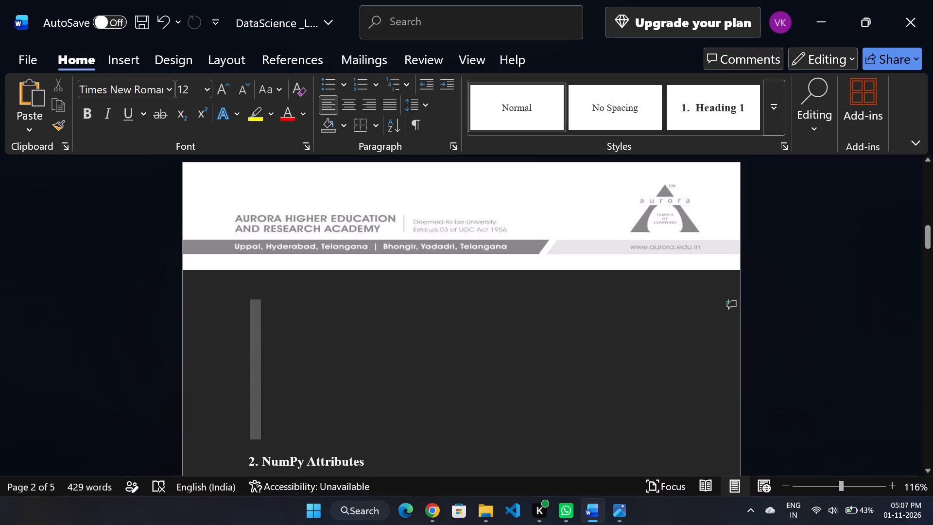
pyautogui.moveTo(236, 311); pyautogui.dragTo(235, 289)
pyautogui.press('BackSpace')
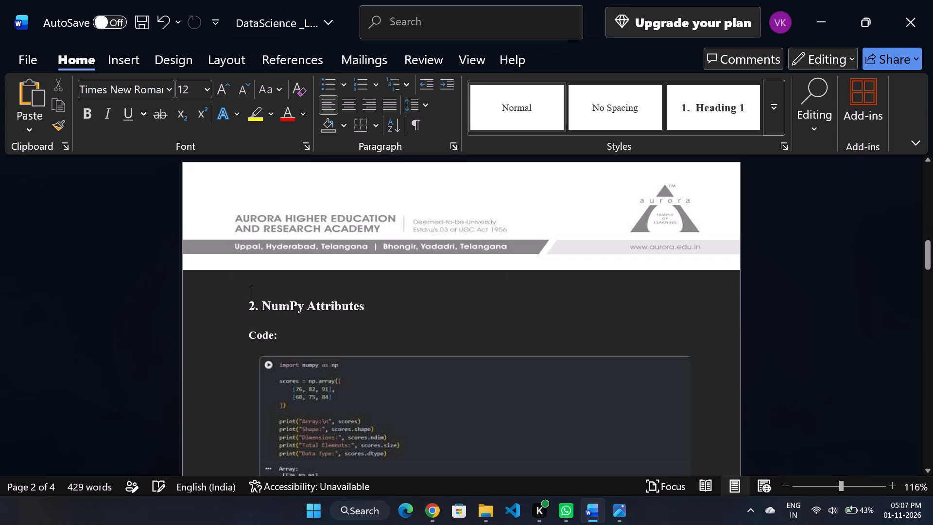
# Add a horizontal border line below the 1. NumPy Array Creation explanation.
pyautogui.scroll(8, 360, 288)
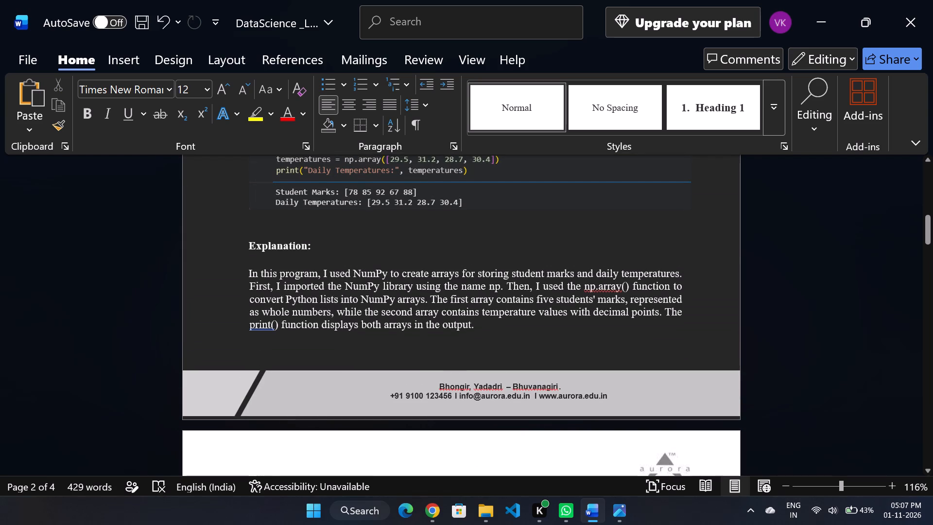
pyautogui.click(524, 333)
pyautogui.click(364, 124)
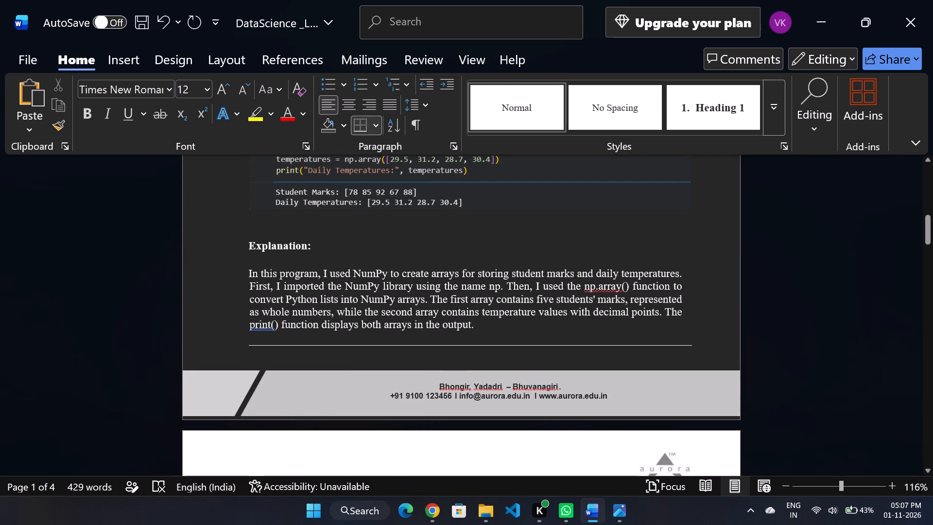
# Remove the remaining blank line above the 2. NumPy Attributes heading.
pyautogui.scroll(-6, 533, 361)
pyautogui.click(385, 352)
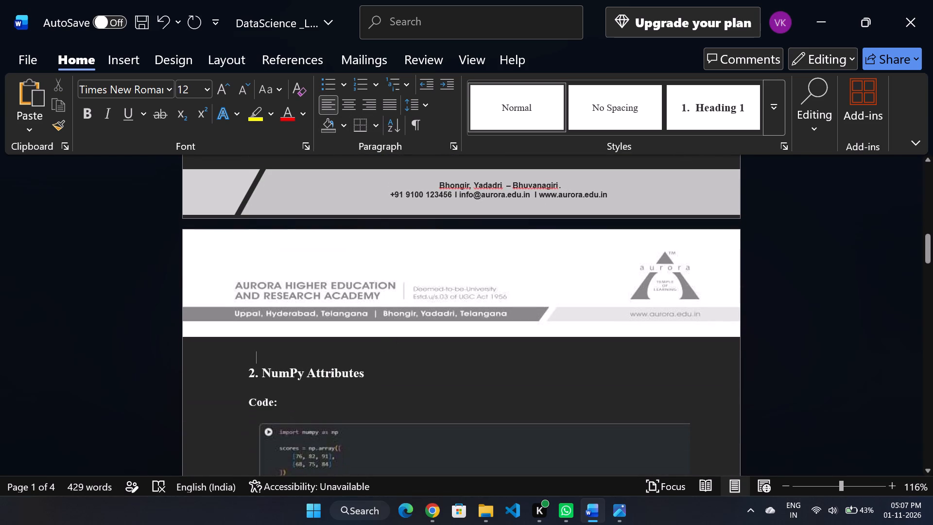
pyautogui.press('BackSpace')
pyautogui.press('BackSpace')
pyautogui.press('BackSpace')
pyautogui.press('BackSpace')
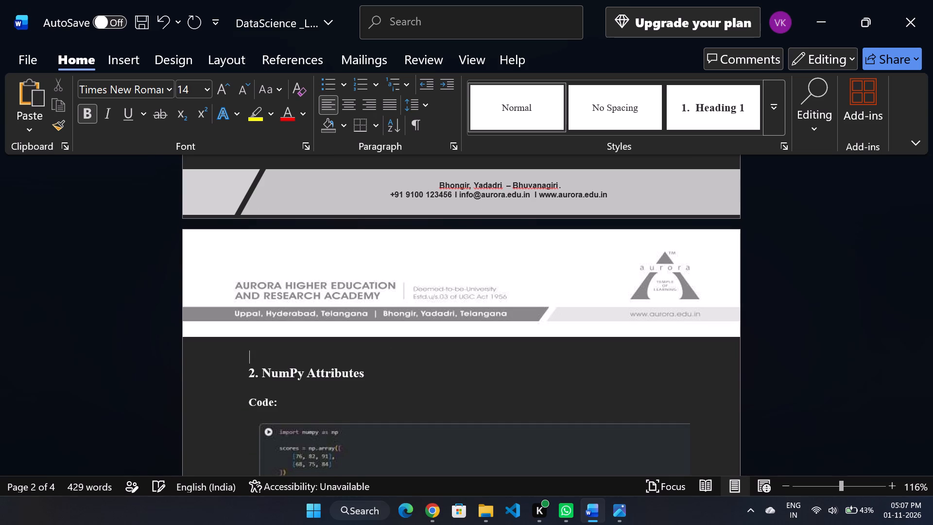
pyautogui.press('BackSpace')
pyautogui.scroll(-3, 330, 375)
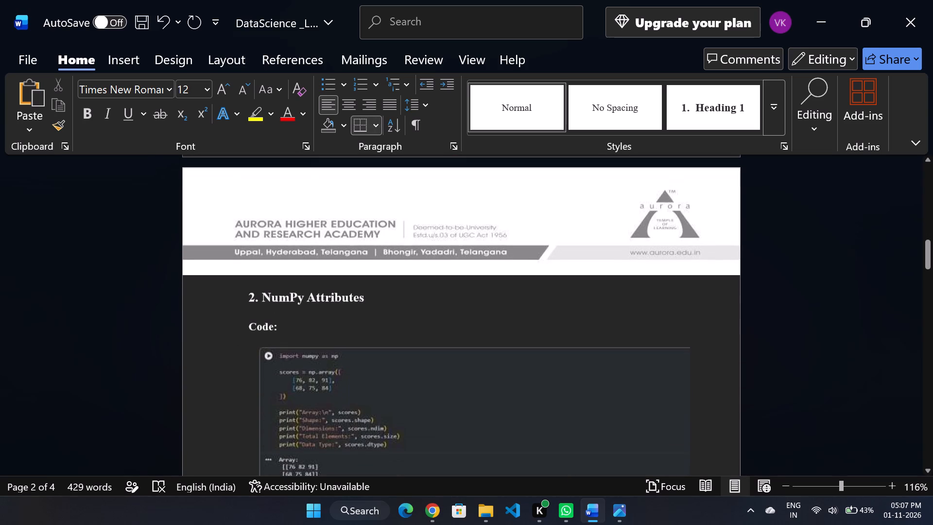
pyautogui.click(417, 381)
pyautogui.scroll(-2, 417, 381)
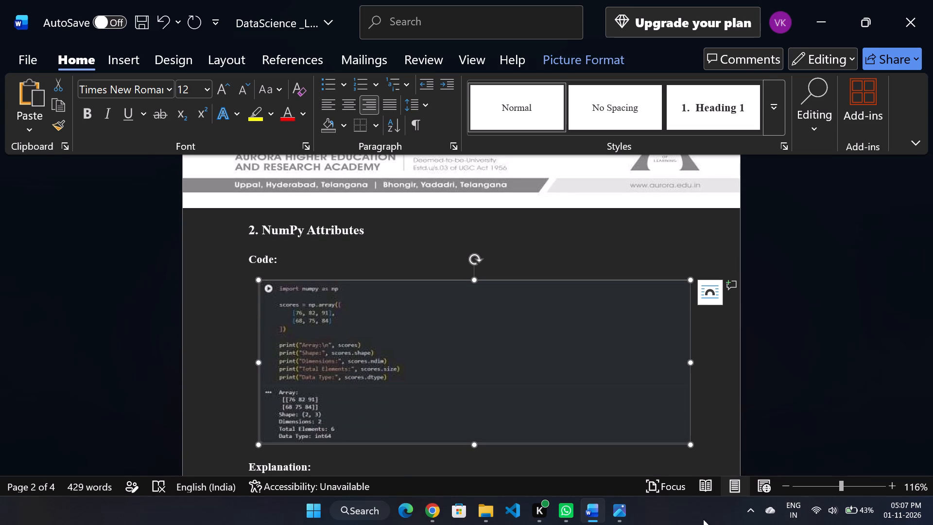
pyautogui.click(626, 509)
pyautogui.click(727, 75)
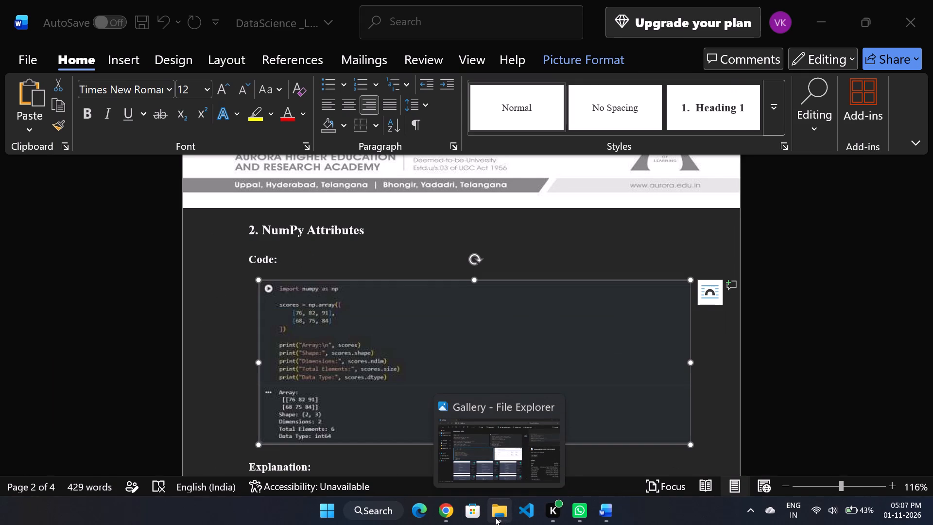
pyautogui.click(495, 517)
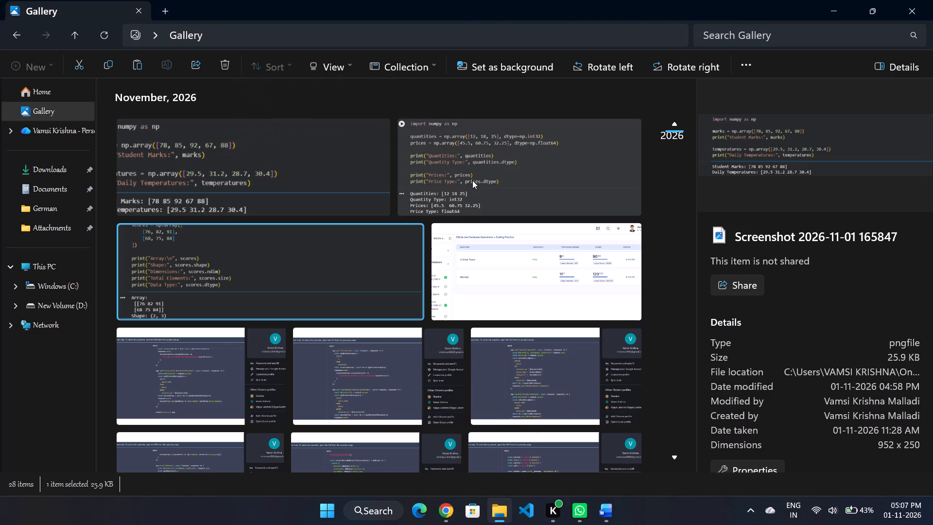
pyautogui.doubleClick(472, 180)
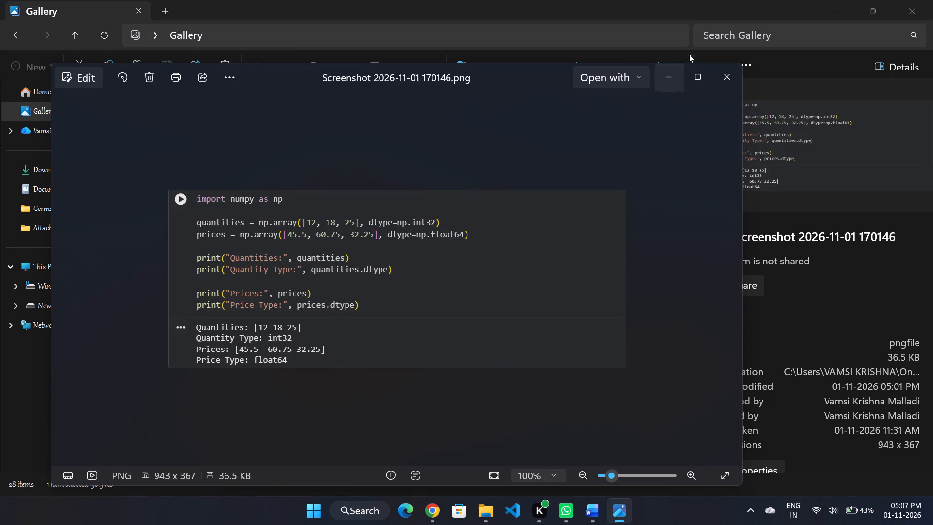
pyautogui.click(729, 84)
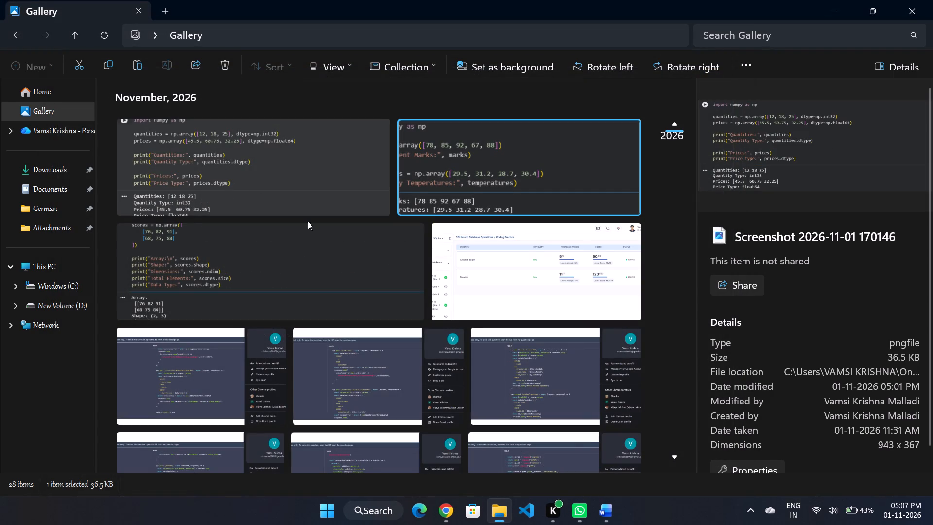
pyautogui.doubleClick(396, 256)
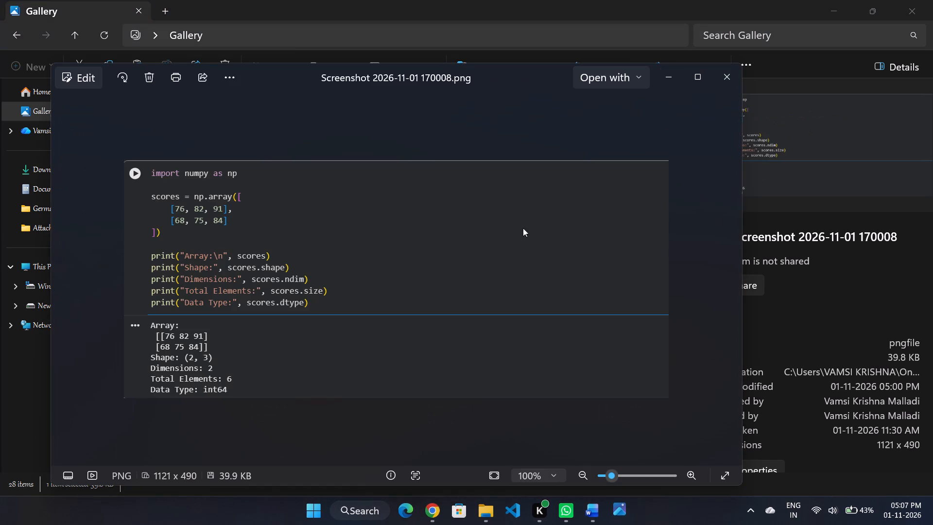
pyautogui.click(731, 76)
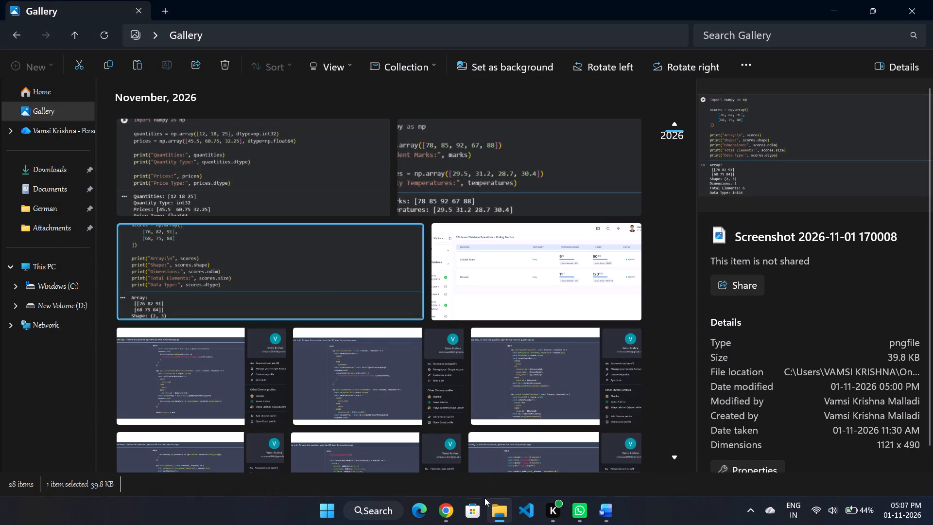
pyautogui.click(614, 514)
pyautogui.scroll(2, 509, 373)
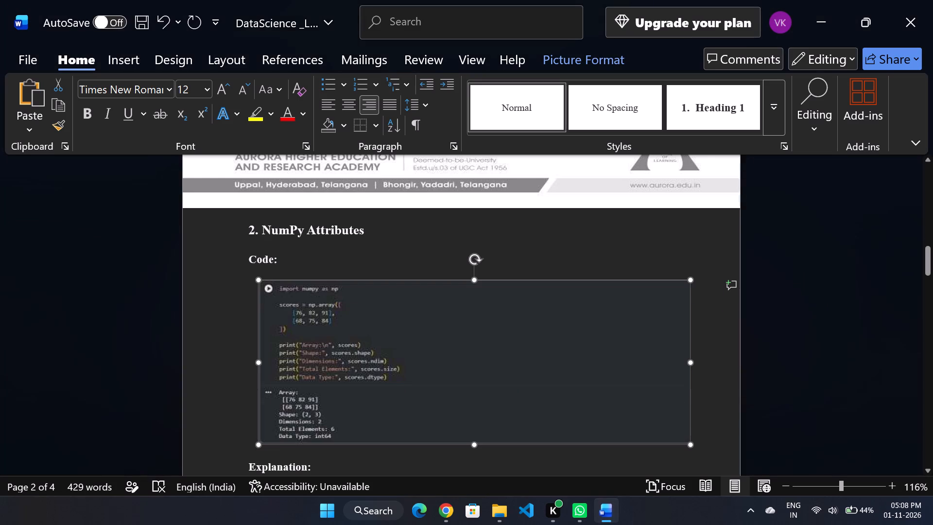
pyautogui.scroll(16, 509, 373)
pyautogui.scroll(-2, 509, 373)
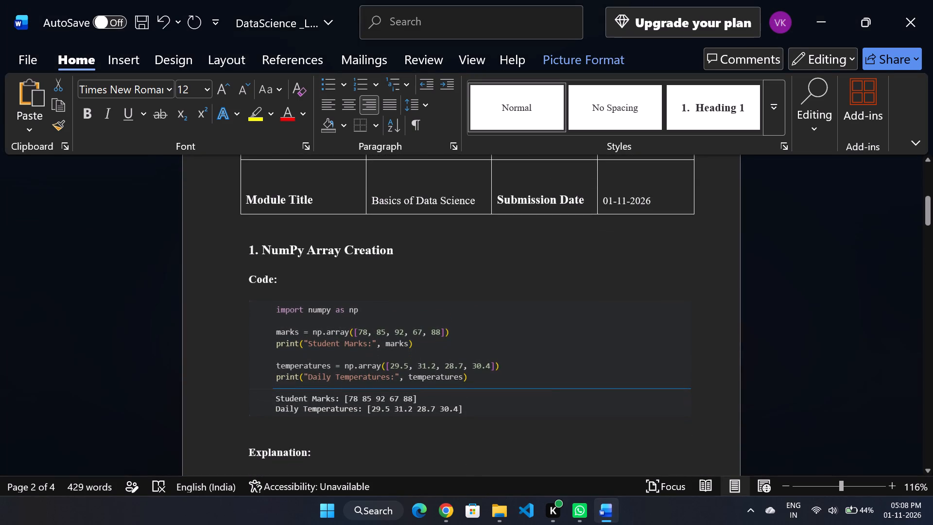
pyautogui.scroll(-8, 509, 373)
pyautogui.scroll(1, 509, 373)
pyautogui.scroll(-7, 509, 373)
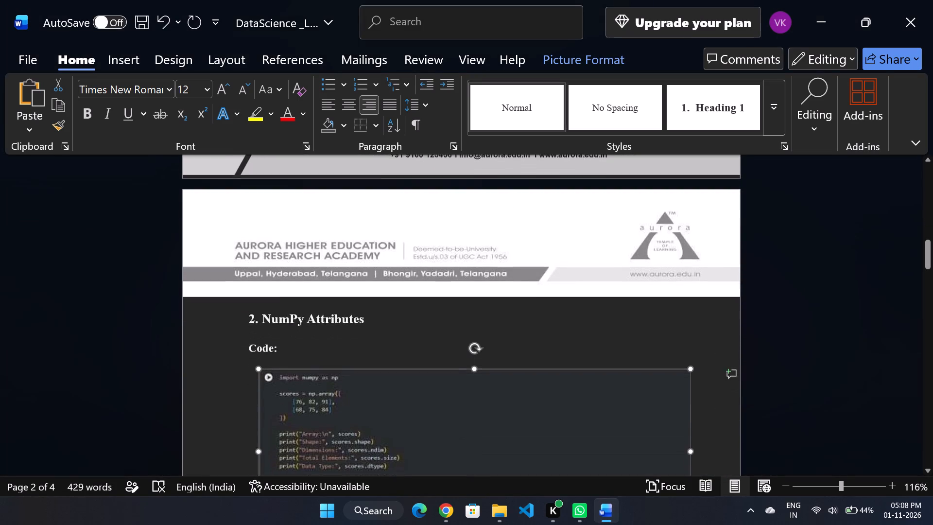
pyautogui.scroll(-3, 501, 312)
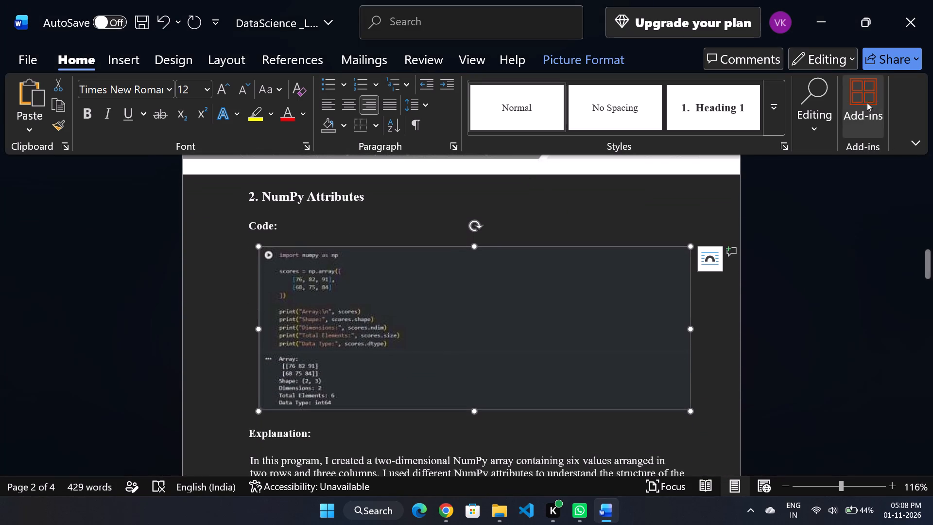
pyautogui.click(506, 512)
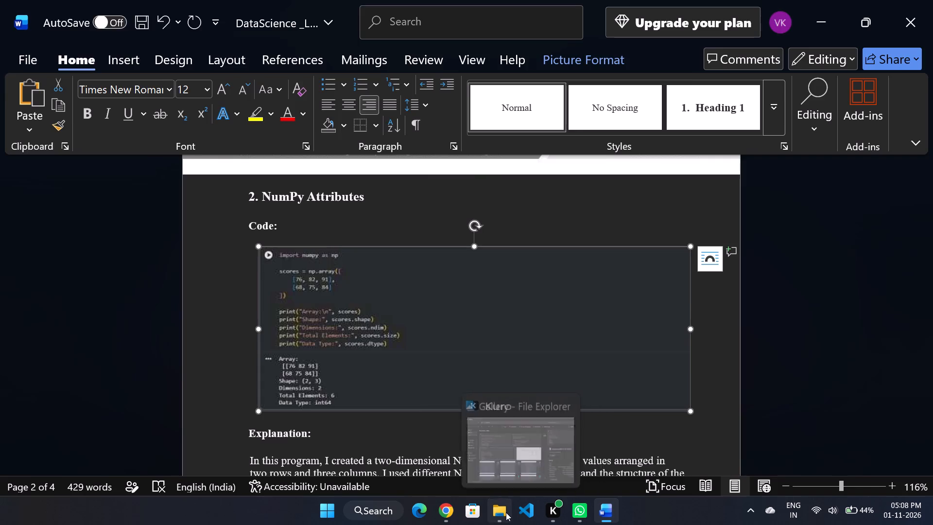
pyautogui.doubleClick(248, 289)
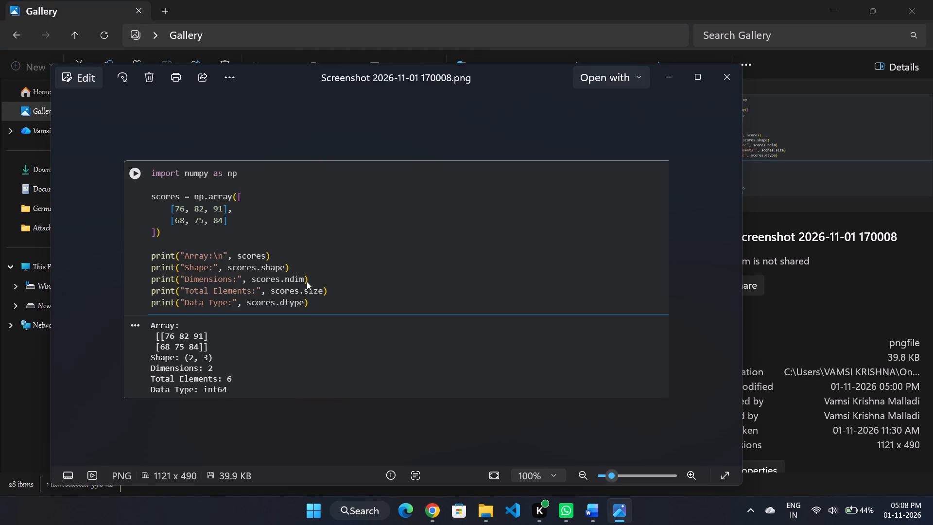
pyautogui.hotkey('ctrl', 'c')
pyautogui.click(601, 522)
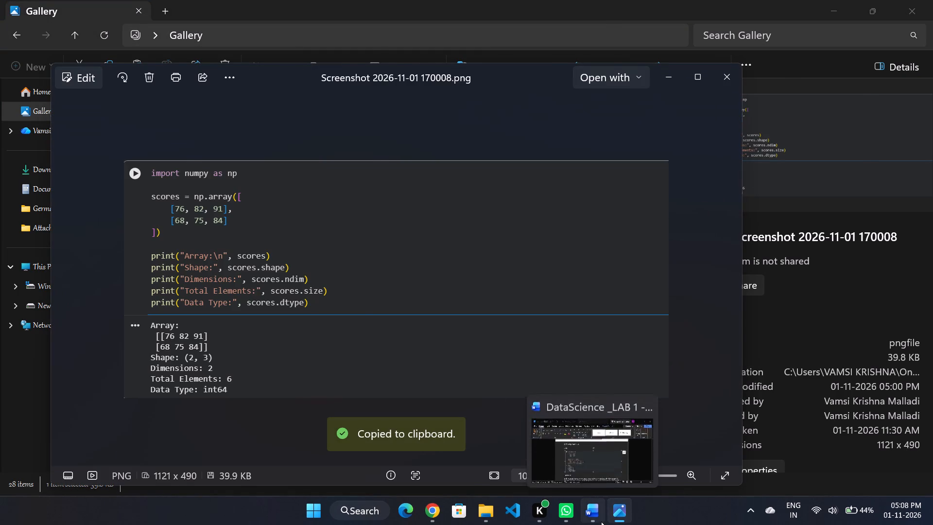
pyautogui.press('BackSpace')
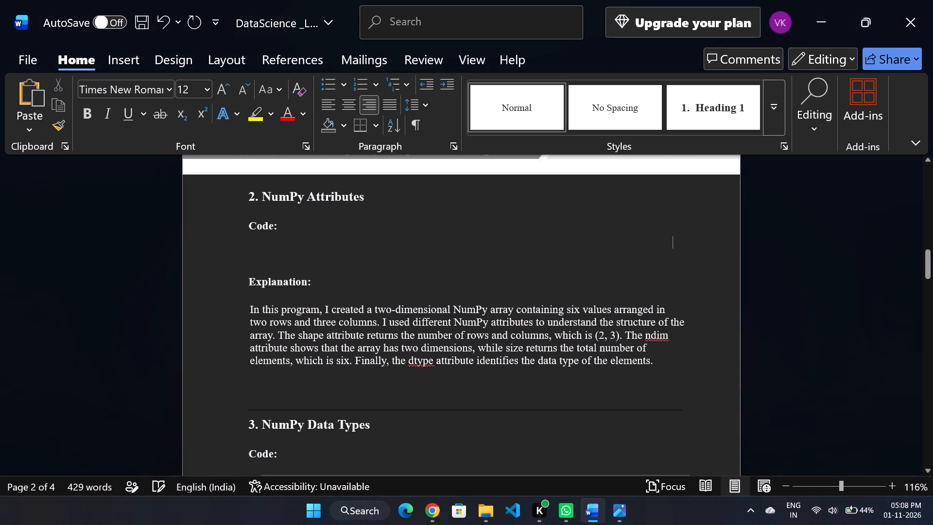
pyautogui.hotkey('ctrl', 'v')
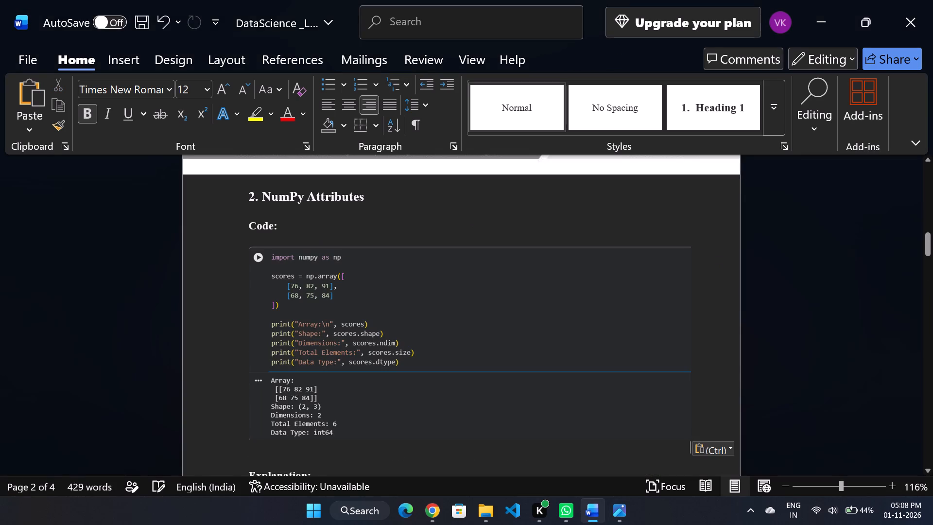
# Delete the blank lines between the 2. NumPy Attributes explanation and the horizontal line above 3. NumPy Data Types.
pyautogui.scroll(-4, 448, 271)
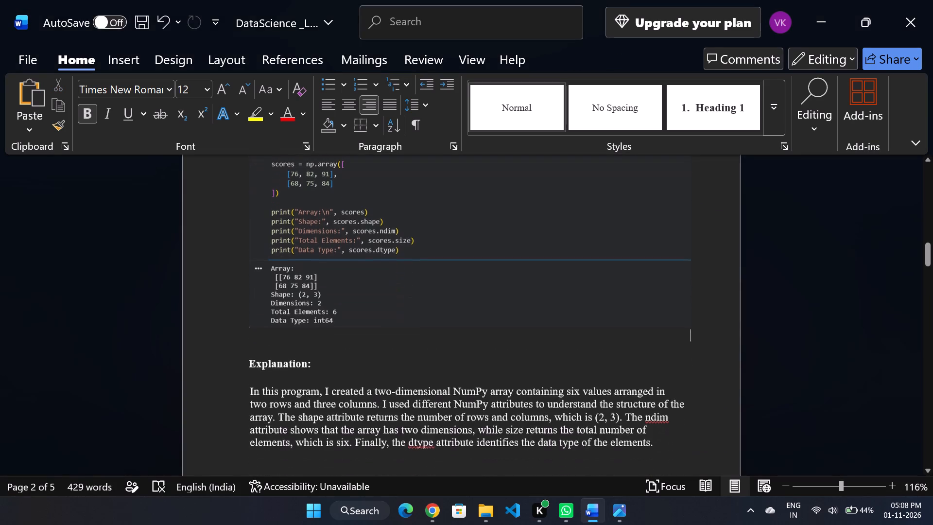
pyautogui.scroll(-4, 448, 271)
pyautogui.click(504, 332)
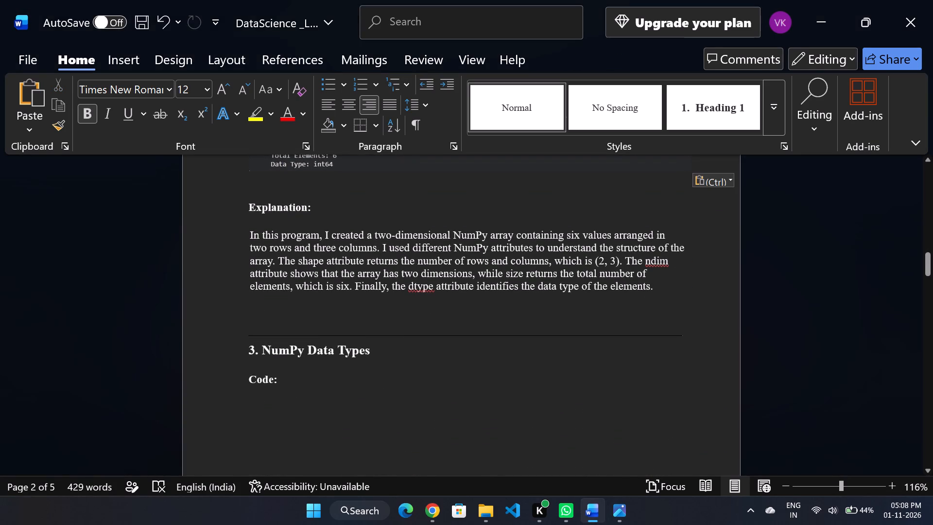
pyautogui.click(658, 323)
pyautogui.click(678, 333)
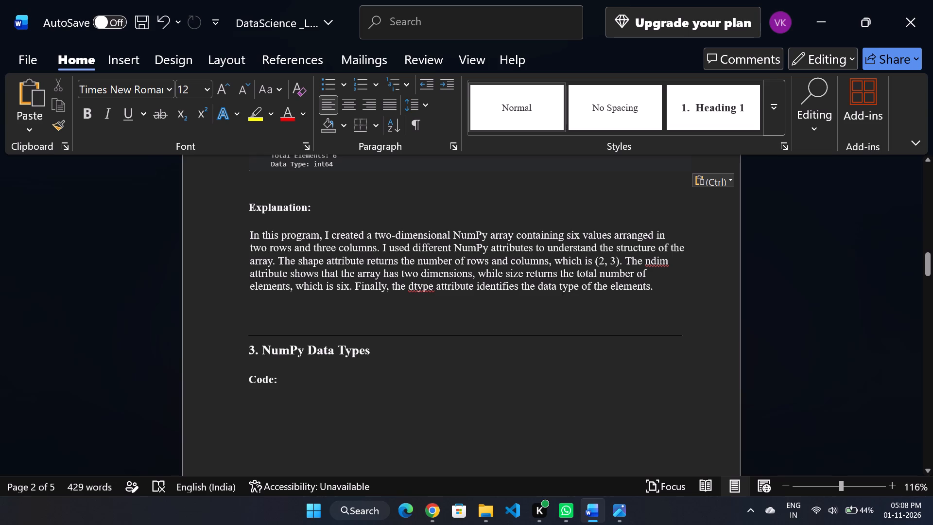
pyautogui.click(603, 308)
pyautogui.press('BackSpace')
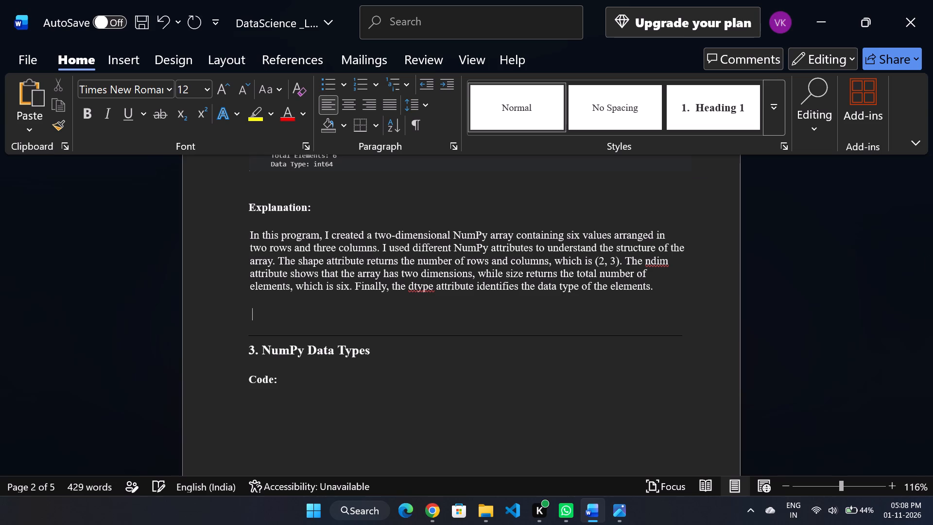
pyautogui.press('BackSpace')
pyautogui.press('BackSpace')
pyautogui.press('BackSpace')
pyautogui.press('BackSpace')
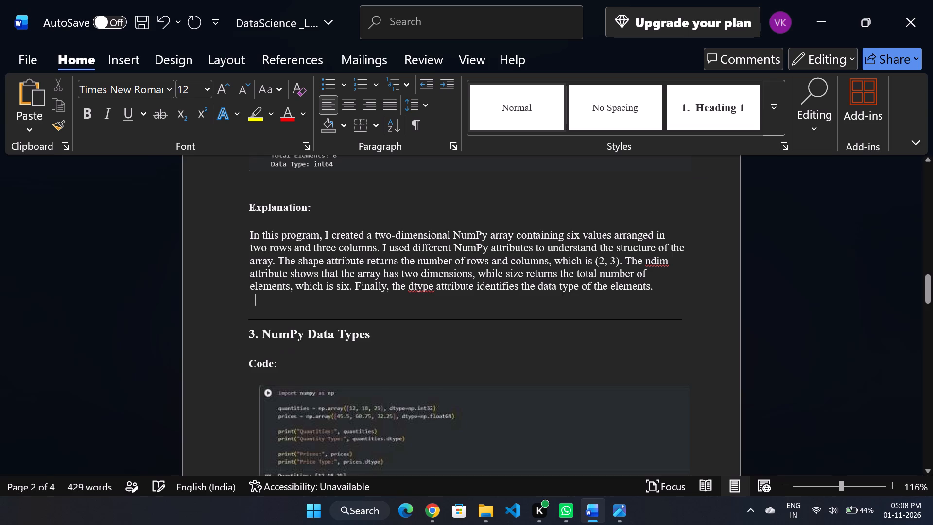
pyautogui.press('BackSpace')
pyautogui.press('BackSpace')
pyautogui.press('BackSpace')
pyautogui.press('BackSpace')
pyautogui.press('BackSpace')
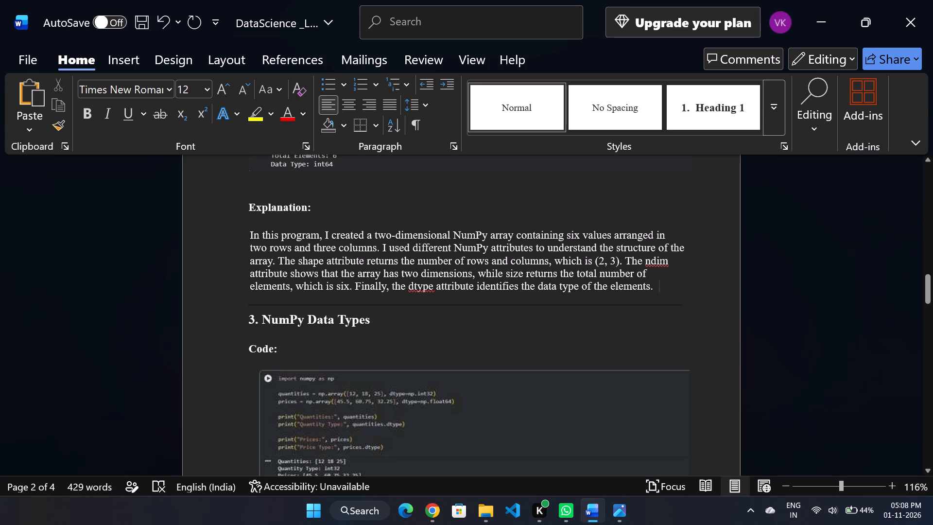
# Delete the old horizontal line above the 3. NumPy Data Types heading.
pyautogui.click(682, 302)
pyautogui.click(682, 302)
pyautogui.doubleClick(680, 303)
pyautogui.press('BackSpace')
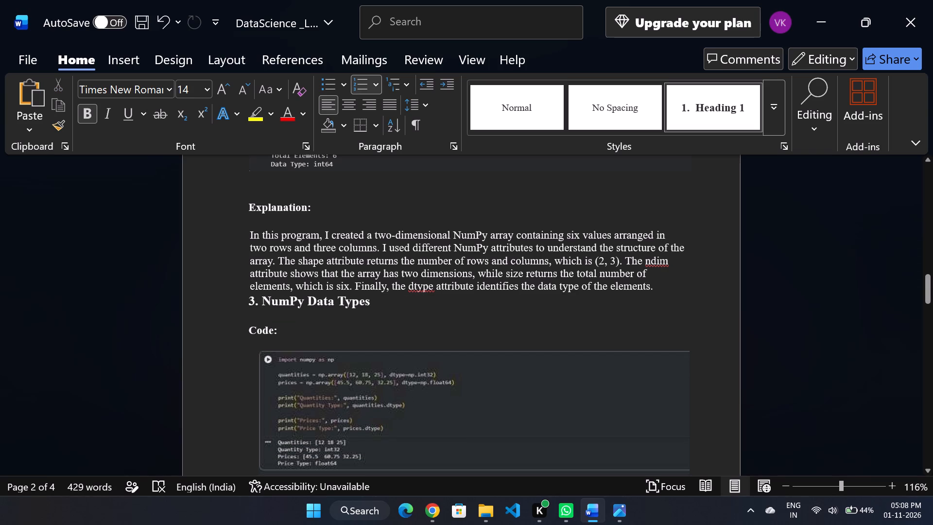
# Add a horizontal border line below the 2. NumPy Attributes explanation, with one empty line between the text and the border.
pyautogui.click(680, 287)
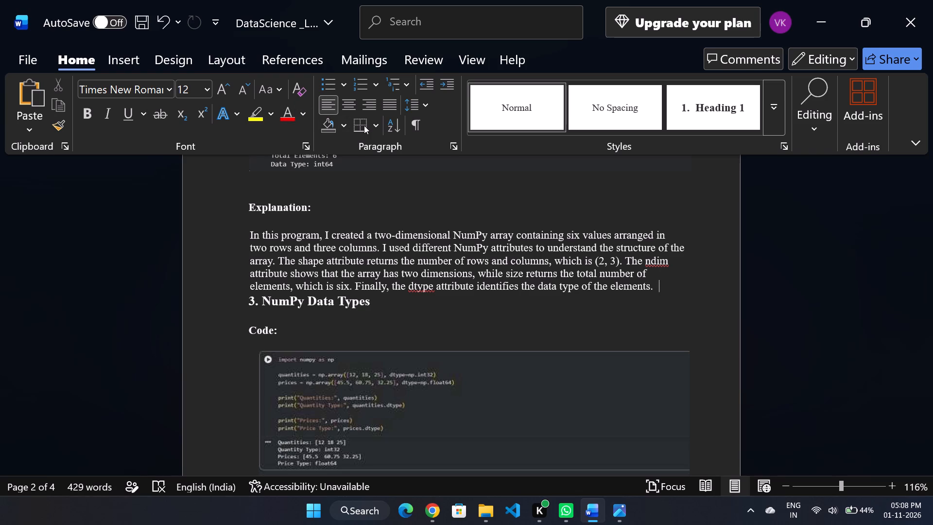
pyautogui.click(364, 125)
pyautogui.press('Return')
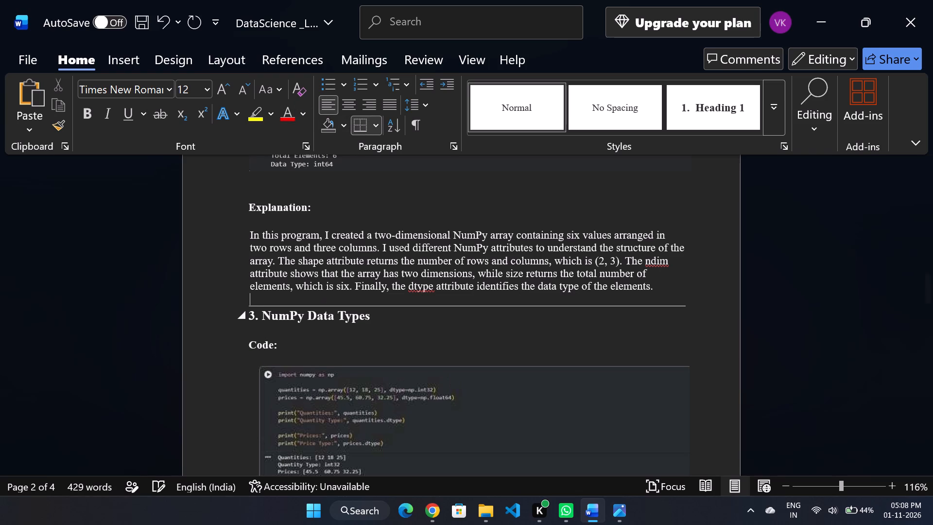
pyautogui.click(611, 339)
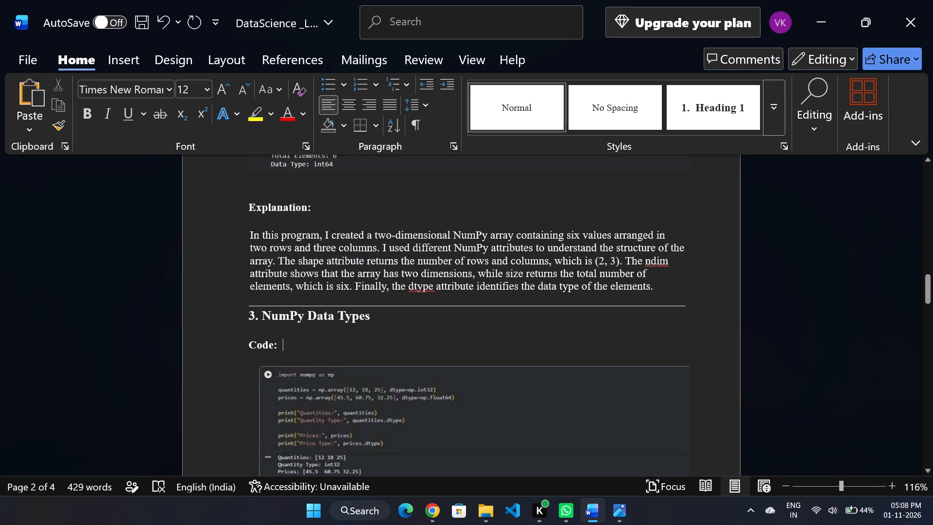
pyautogui.scroll(-4, 610, 339)
pyautogui.click(610, 339)
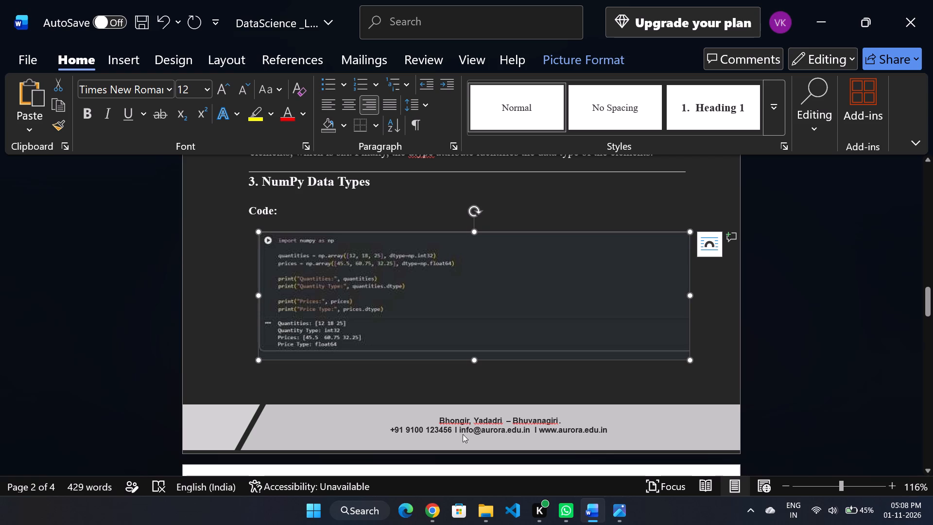
pyautogui.click(480, 505)
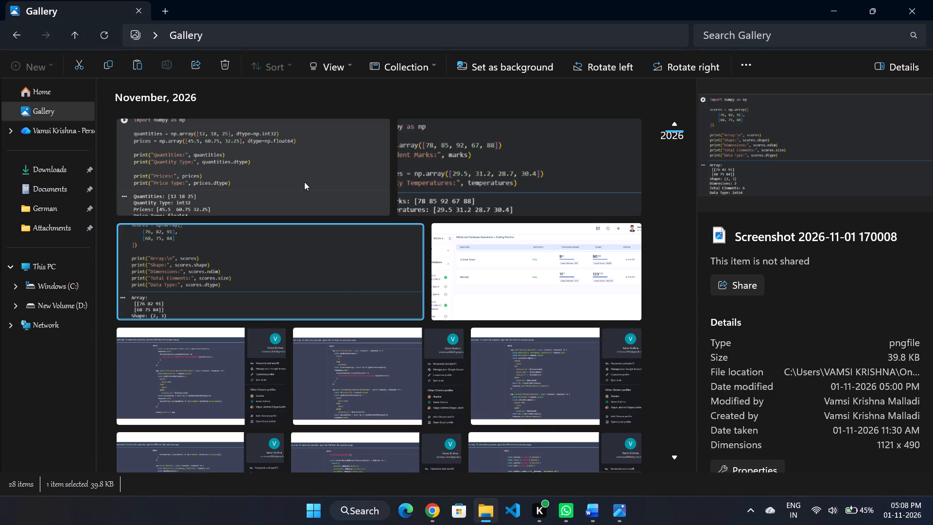
pyautogui.doubleClick(353, 190)
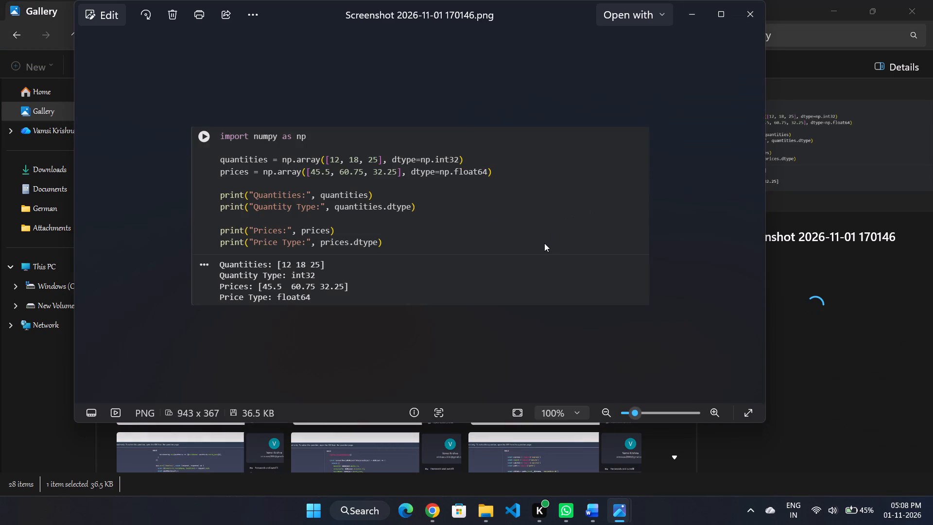
pyautogui.press('Right')
pyautogui.press('Right')
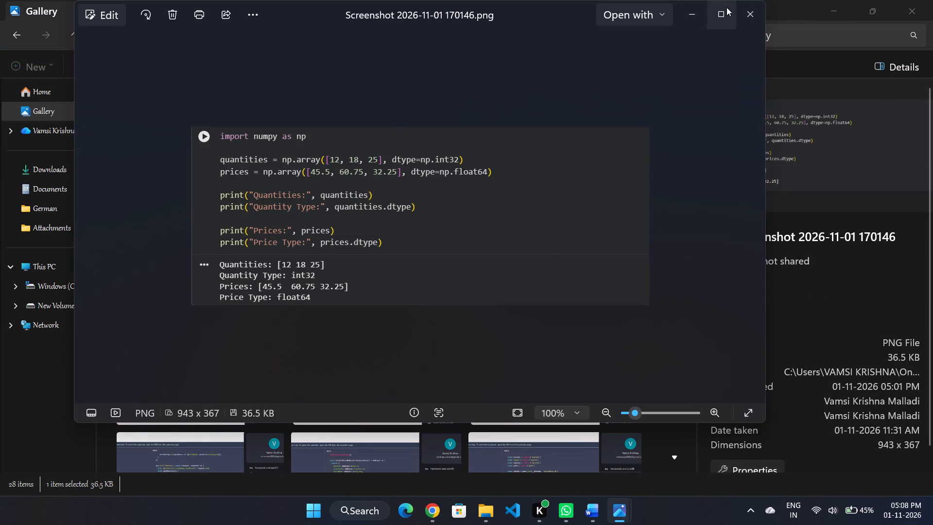
pyautogui.click(745, 7)
pyautogui.doubleClick(532, 152)
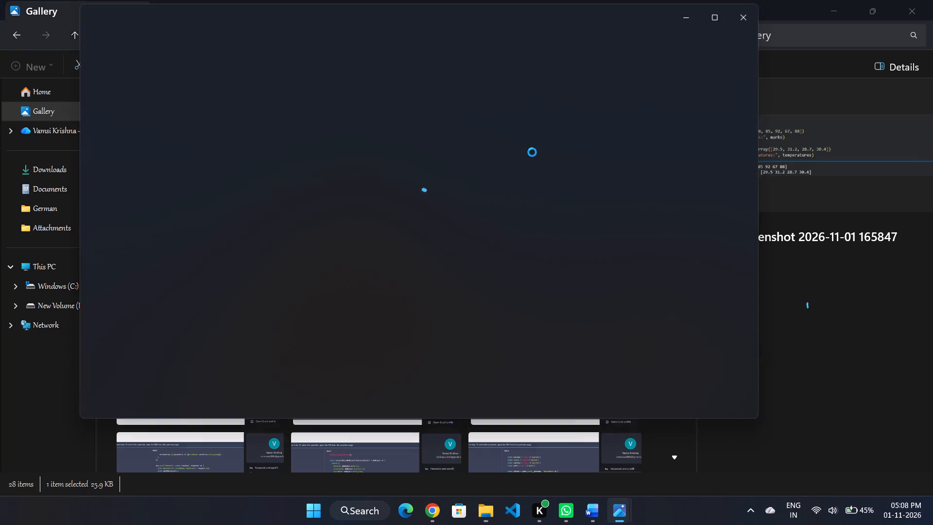
pyautogui.click(749, 19)
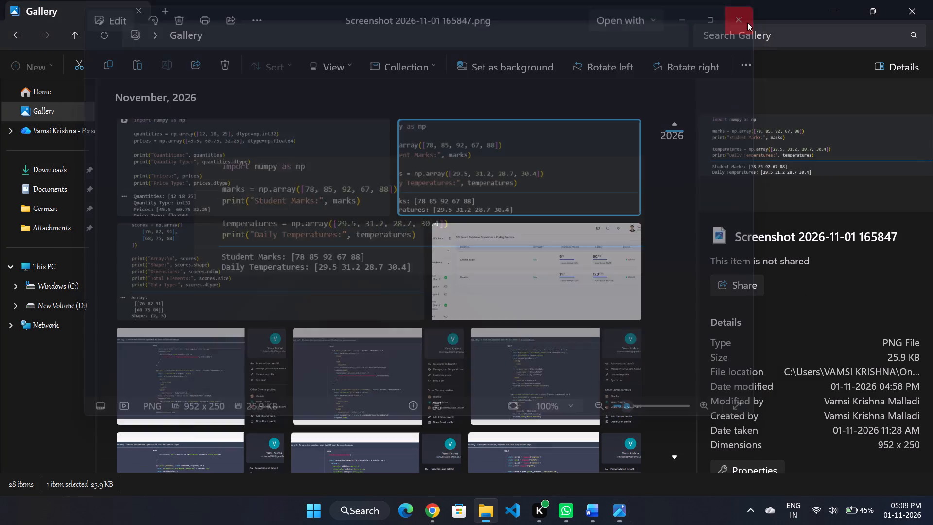
pyautogui.doubleClick(319, 160)
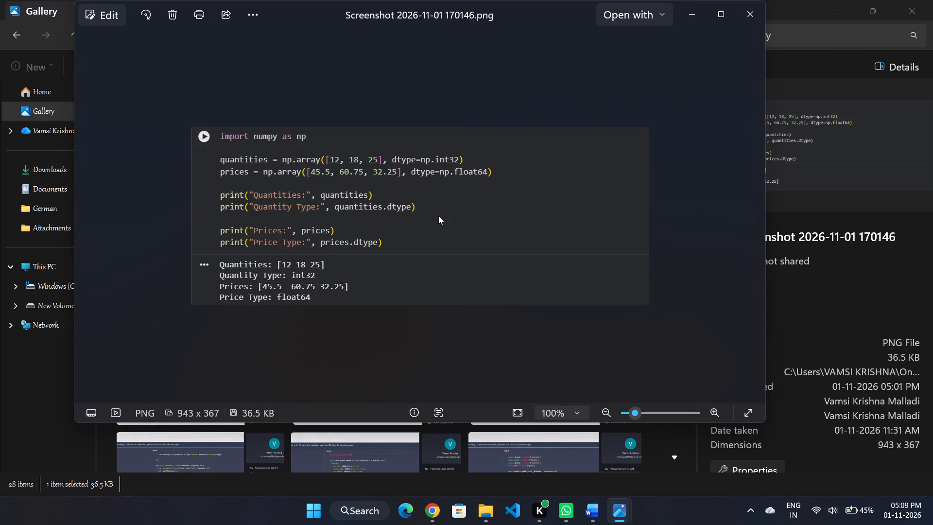
pyautogui.hotkey('ctrl', 'c')
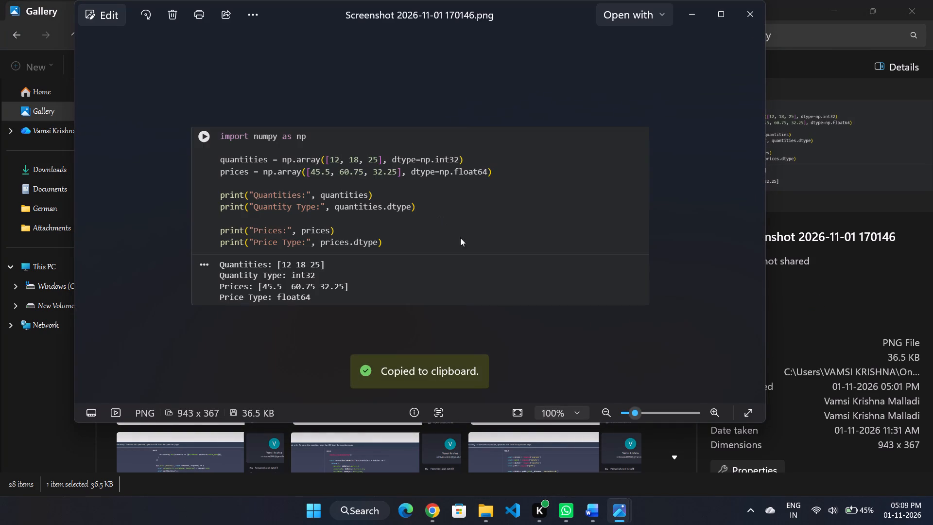
pyautogui.click(590, 509)
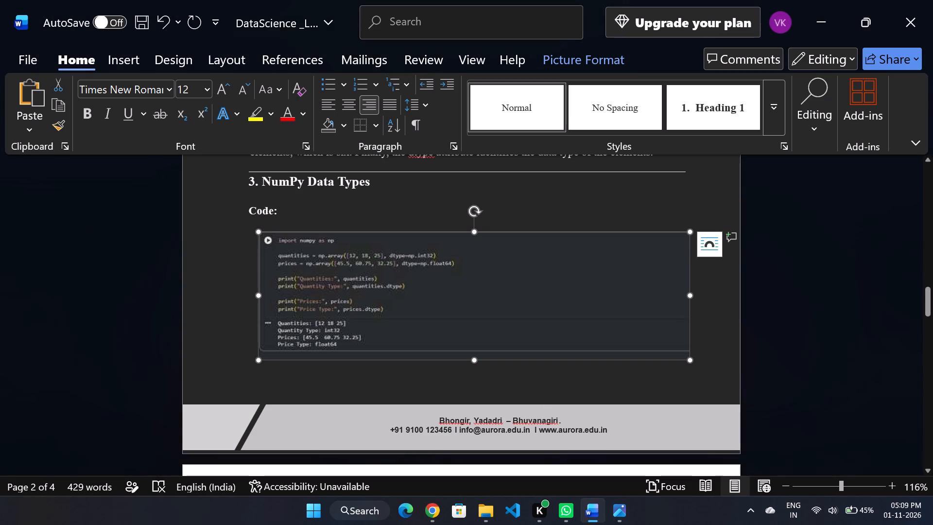
pyautogui.press('BackSpace')
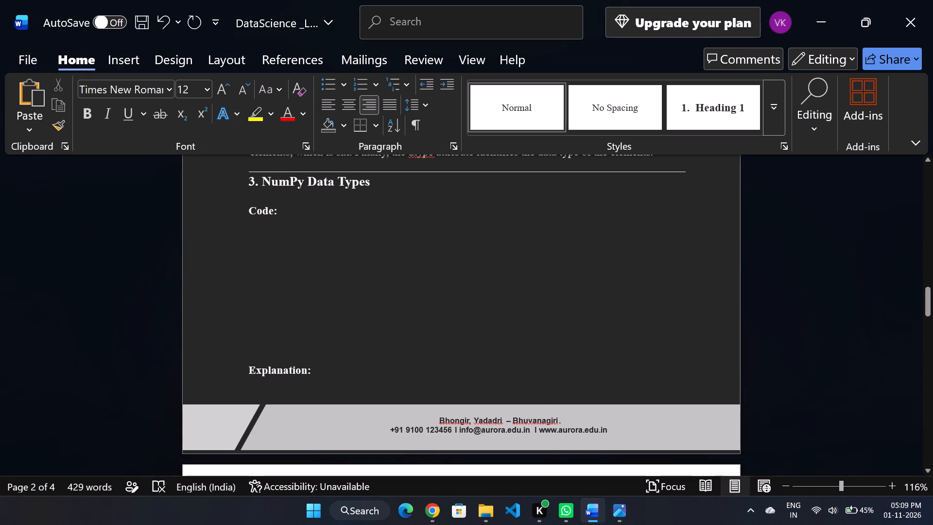
pyautogui.press('BackSpace')
pyautogui.press('BackSpace')
pyautogui.press('BackSpace')
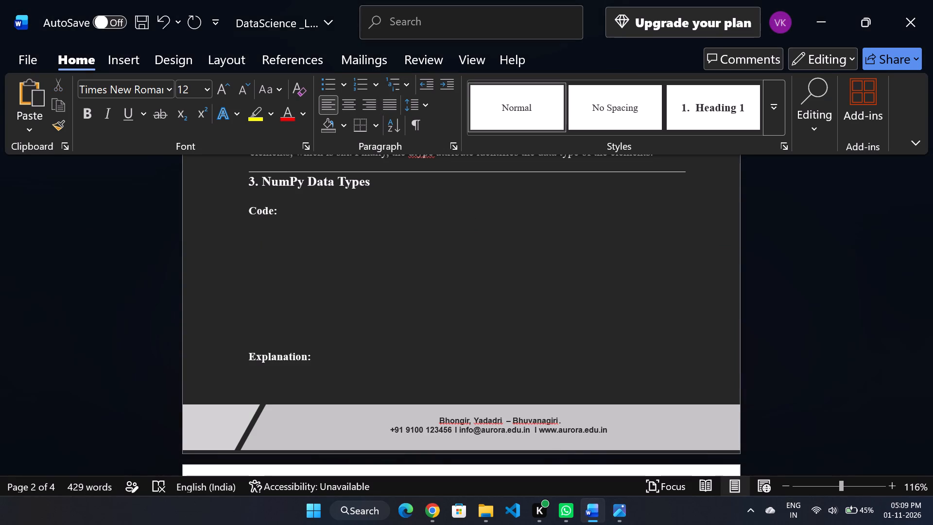
pyautogui.hotkey('ctrl', 'v')
# Check the page layout from the 2. NumPy Attributes section through the newly pasted NumPy Data Types screenshot and its explanation.
pyautogui.scroll(9, 542, 308)
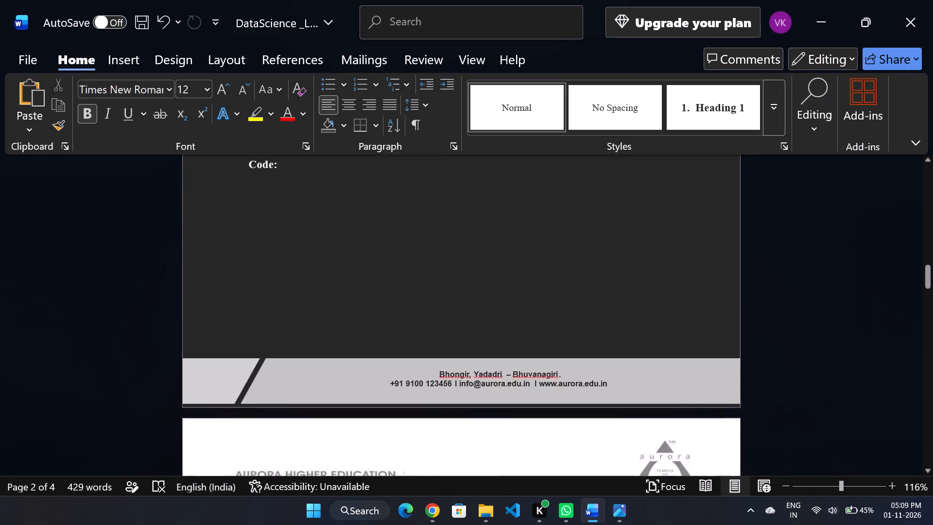
pyautogui.scroll(7, 542, 308)
pyautogui.scroll(-5, 542, 308)
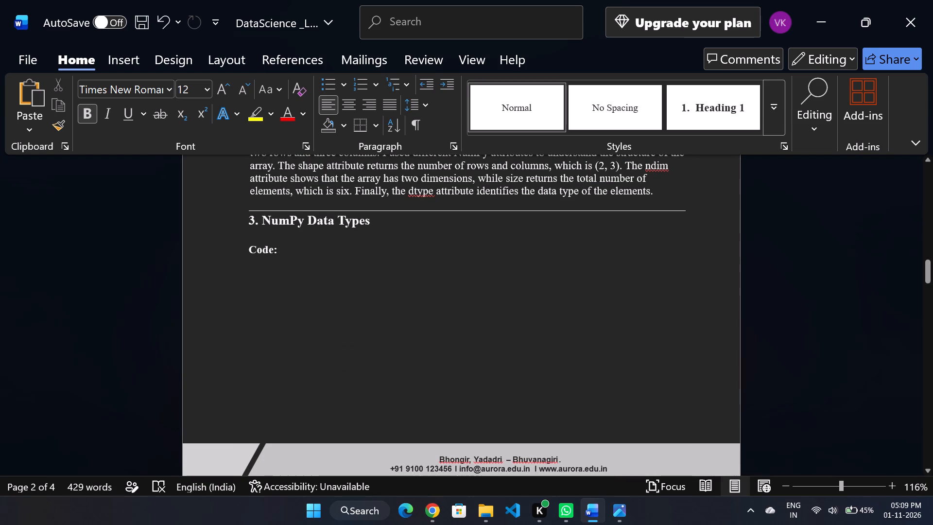
pyautogui.click(713, 217)
pyautogui.scroll(-9, 617, 281)
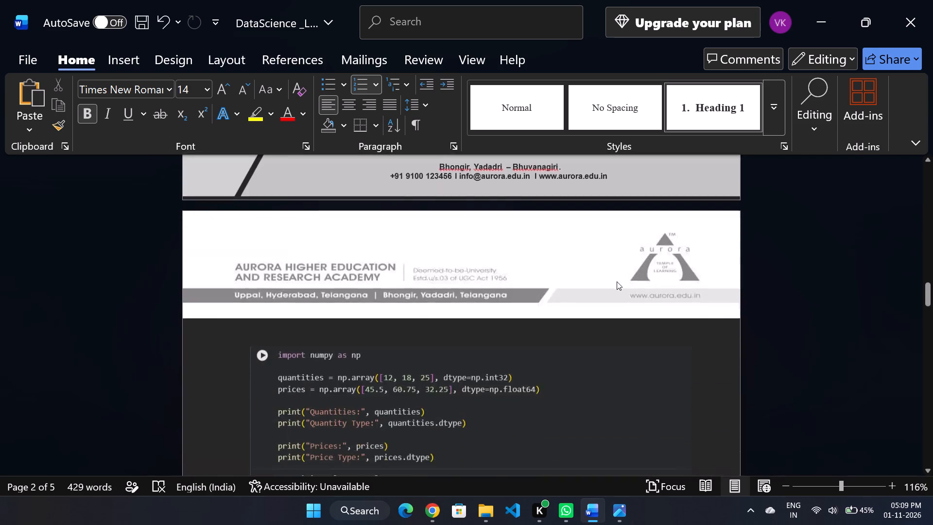
pyautogui.scroll(17, 617, 281)
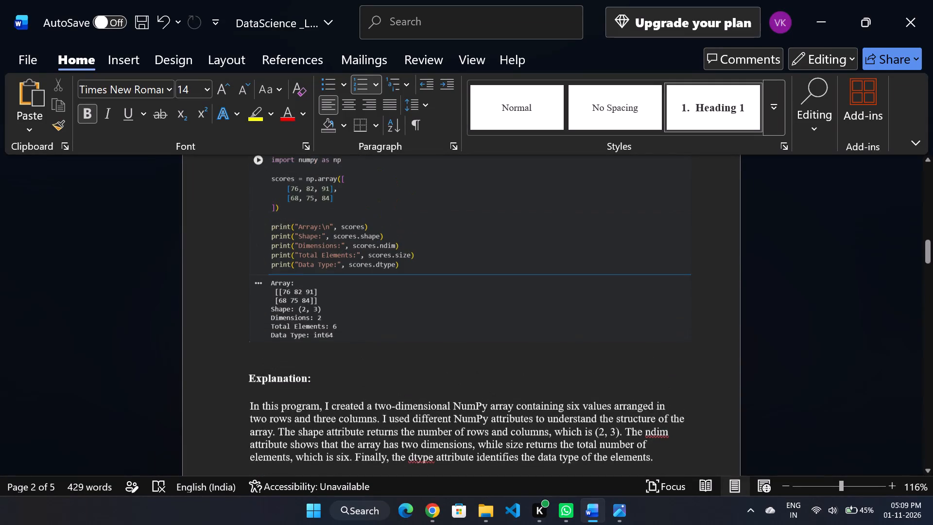
pyautogui.scroll(6, 617, 281)
pyautogui.scroll(-10, 617, 281)
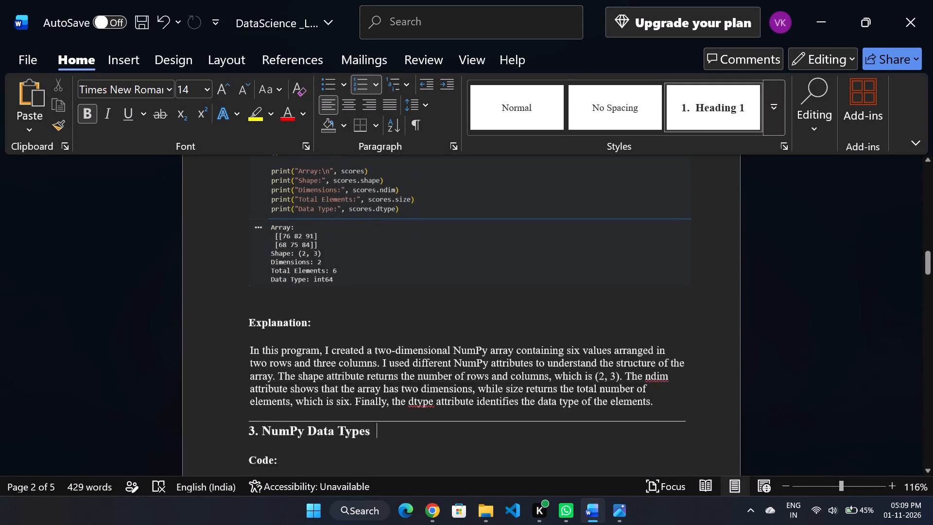
pyautogui.scroll(-7, 617, 281)
pyautogui.scroll(4, 615, 279)
pyautogui.scroll(-7, 615, 274)
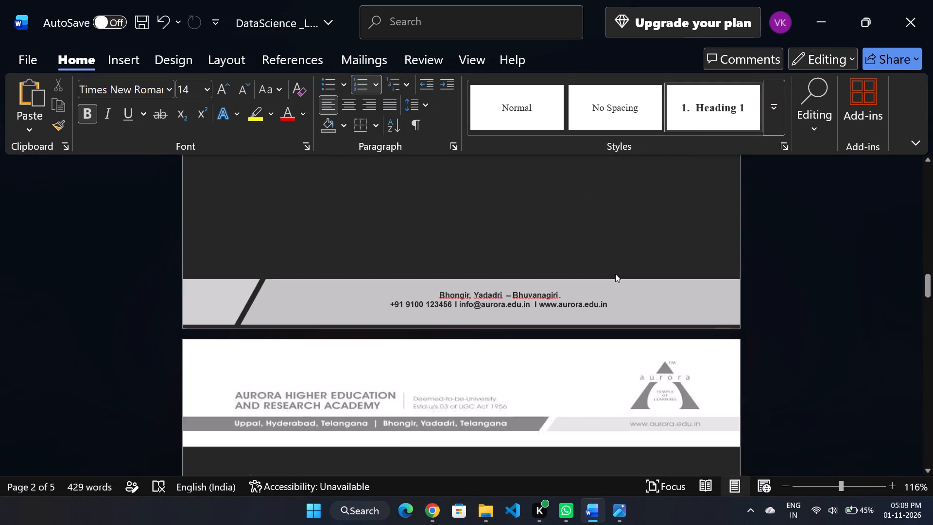
pyautogui.scroll(-11, 615, 274)
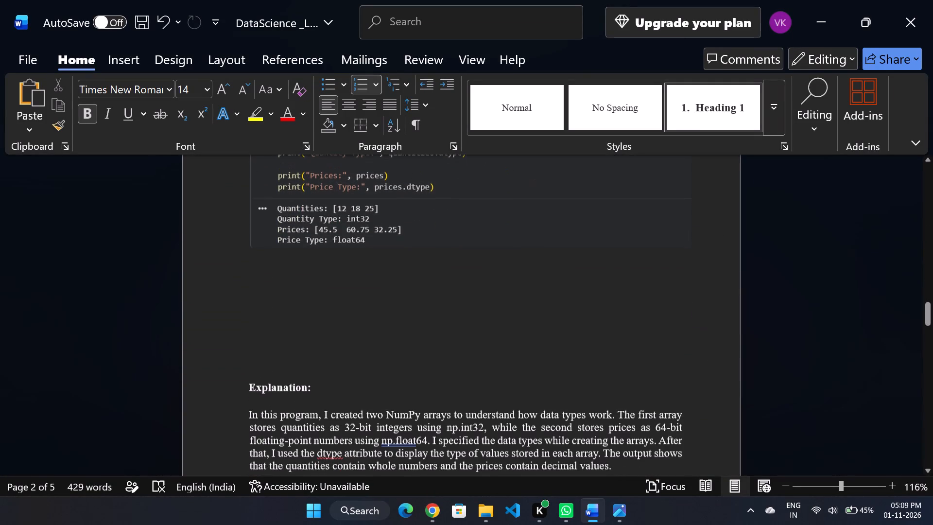
# Delete the blank lines between the NumPy Data Types screenshot and its Explanation heading, leaving a single empty line.
pyautogui.click(281, 346)
pyautogui.press('BackSpace')
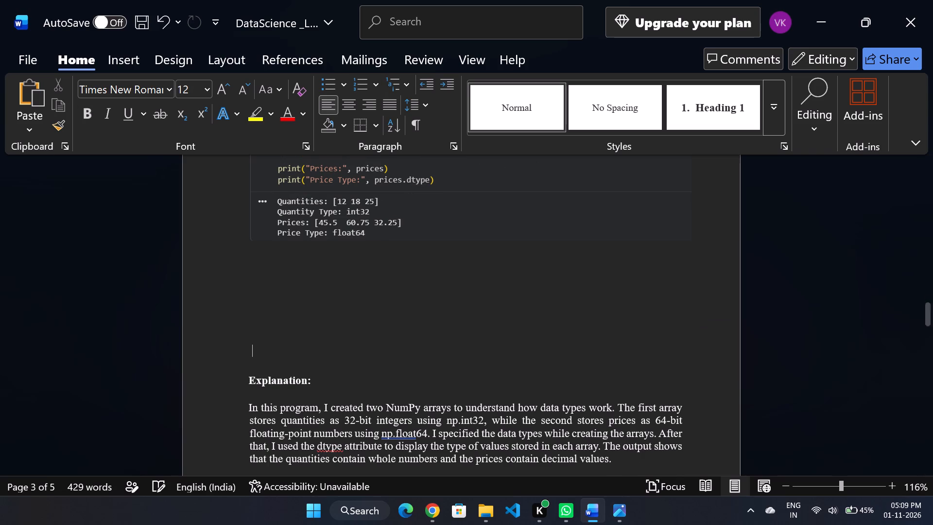
pyautogui.press('BackSpace')
pyautogui.press('BackSpace')
pyautogui.press('BackSpace')
pyautogui.press('BackSpace')
pyautogui.press('BackSpace')
pyautogui.press('BackSpace')
pyautogui.press('BackSpace')
pyautogui.press('BackSpace')
pyautogui.press('BackSpace')
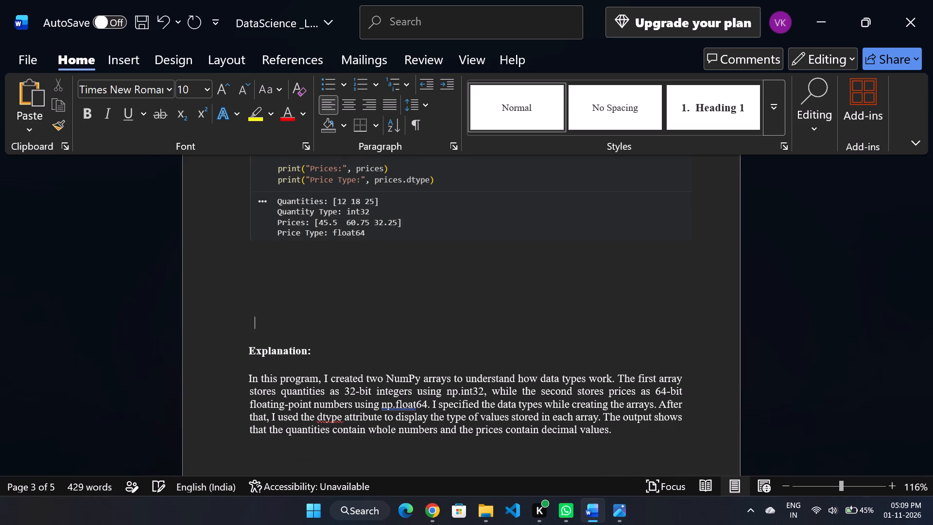
pyautogui.press('BackSpace')
pyautogui.press('BackSpace')
pyautogui.press('BackSpace')
pyautogui.press('BackSpace')
pyautogui.press('BackSpace')
pyautogui.press('BackSpace')
pyautogui.press('BackSpace')
pyautogui.press('BackSpace')
pyautogui.press('BackSpace')
pyautogui.press('BackSpace')
pyautogui.press('BackSpace')
pyautogui.press('BackSpace')
pyautogui.press('BackSpace')
pyautogui.press('BackSpace')
pyautogui.press('BackSpace')
pyautogui.press('BackSpace')
pyautogui.press('BackSpace')
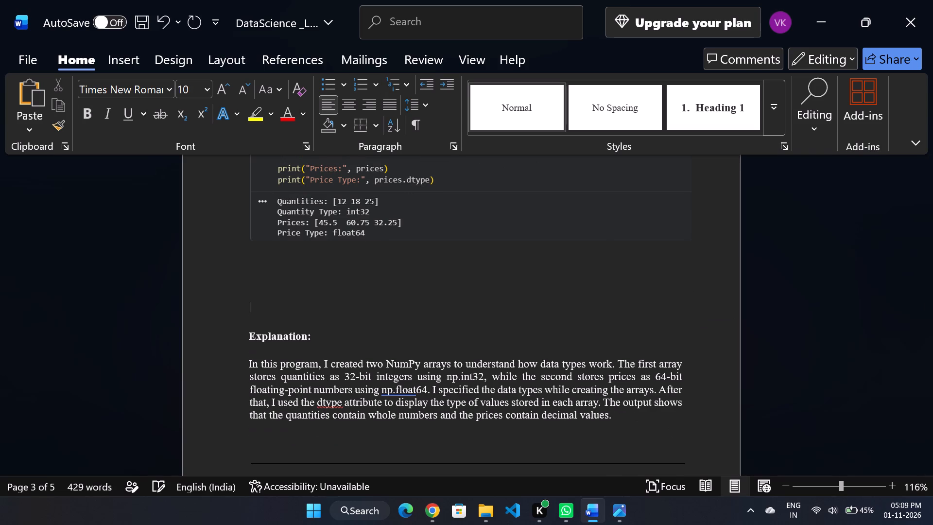
pyautogui.press('BackSpace')
pyautogui.press('BackSpace')
pyautogui.press('BackSpace')
pyautogui.press('BackSpace')
pyautogui.press('BackSpace')
pyautogui.press('BackSpace')
pyautogui.press('BackSpace')
pyautogui.press('BackSpace')
pyautogui.press('BackSpace')
pyautogui.press('BackSpace')
pyautogui.press('BackSpace')
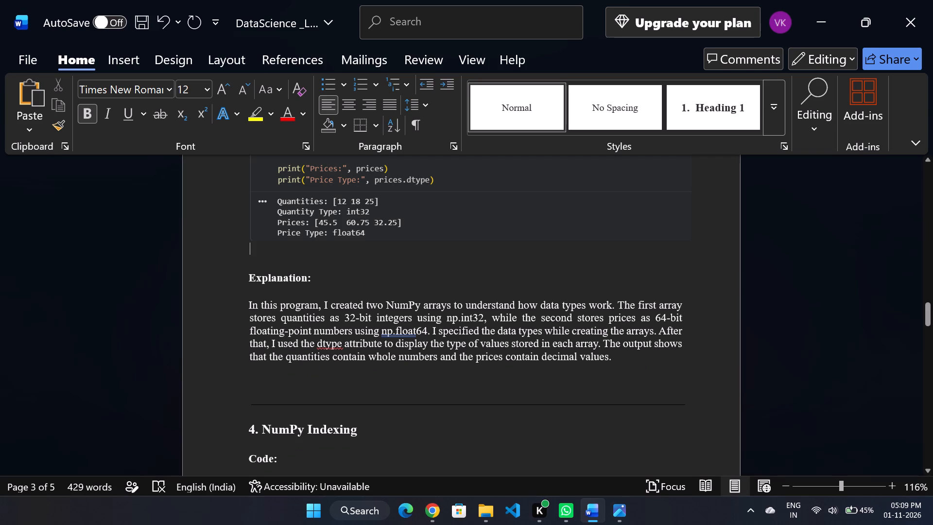
pyautogui.click(258, 263)
pyautogui.press('BackSpace')
pyautogui.press('BackSpace')
pyautogui.press('BackSpace')
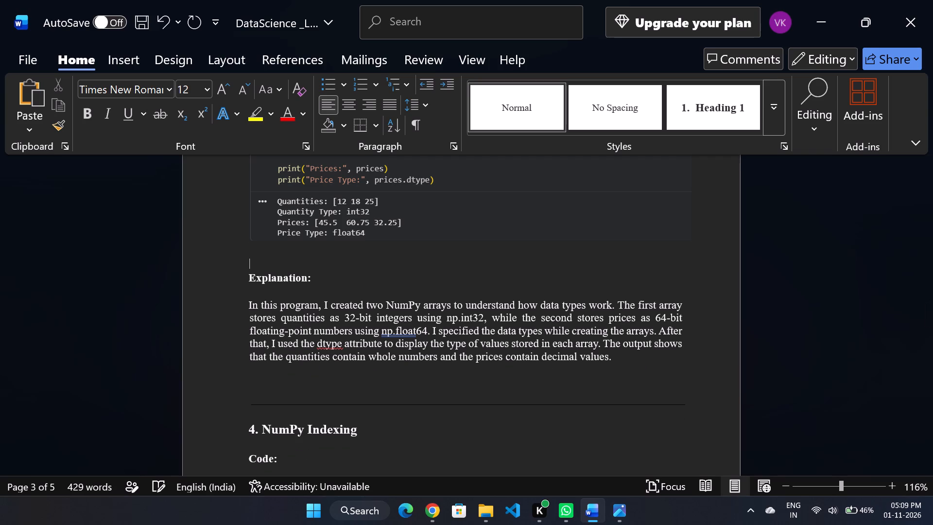
pyautogui.press('BackSpace')
pyautogui.press('BackSpace')
pyautogui.press('BackSpace')
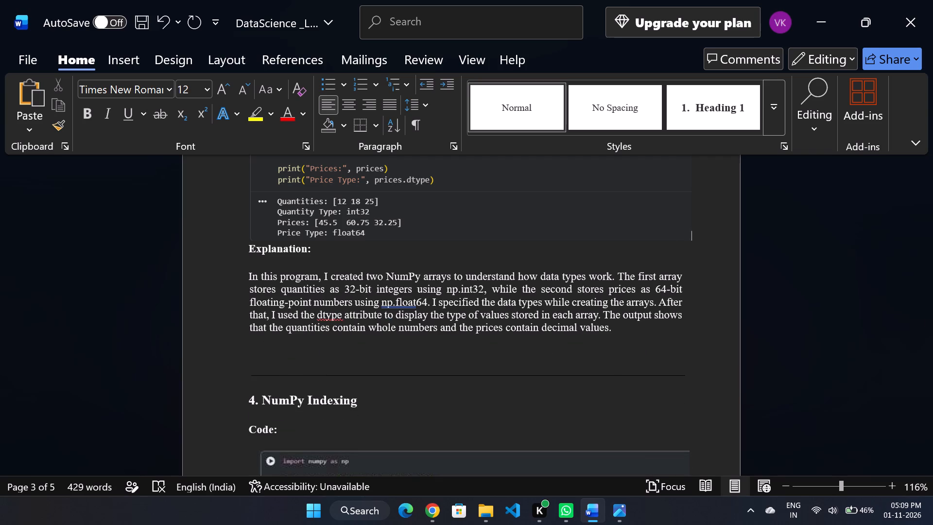
pyautogui.press('Return')
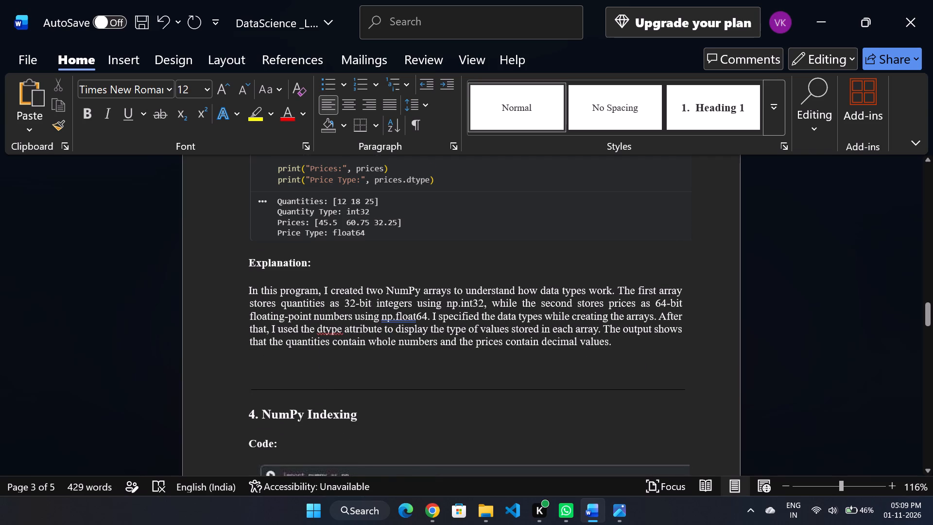
# Delete the old horizontal line above the 4. NumPy Indexing heading.
pyautogui.scroll(-2, 409, 357)
pyautogui.click(494, 318)
pyautogui.click(502, 317)
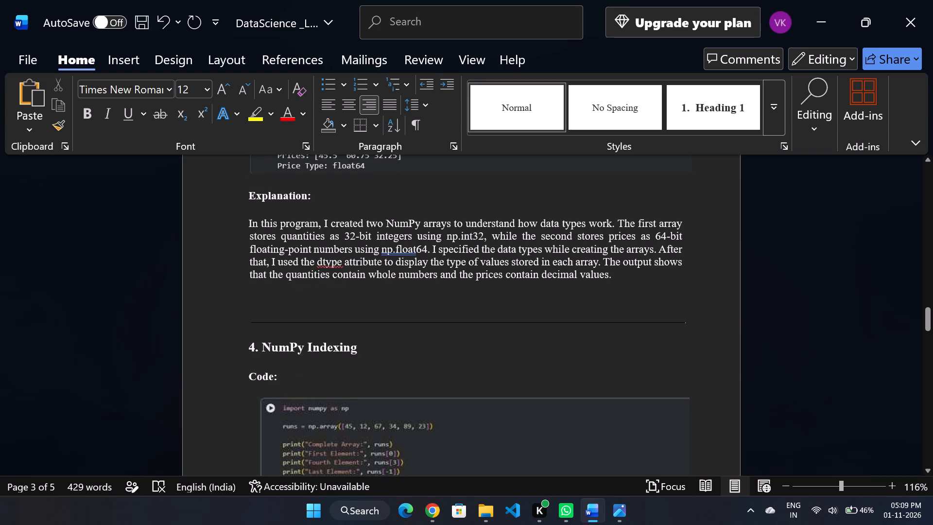
pyautogui.doubleClick(505, 320)
pyautogui.press('BackSpace')
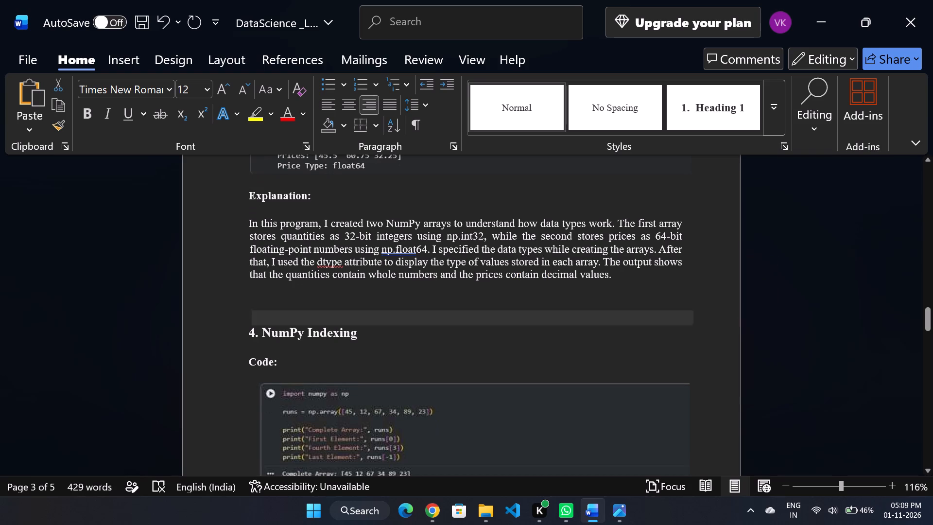
# Delete the blank lines between the 3. NumPy Data Types explanation and the 4. NumPy Indexing heading.
pyautogui.press('BackSpace')
pyautogui.press('BackSpace')
pyautogui.press('BackSpace')
pyautogui.press('BackSpace')
pyautogui.press('BackSpace')
pyautogui.press('BackSpace')
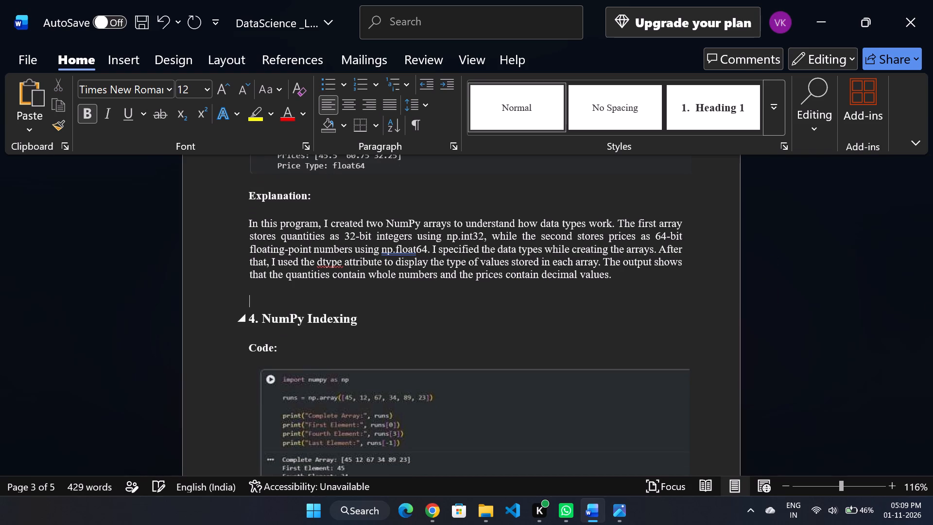
pyautogui.press('BackSpace')
pyautogui.press('BackSpace')
pyautogui.press('BackSpace')
pyautogui.press('BackSpace')
pyautogui.press('BackSpace')
pyautogui.press('BackSpace')
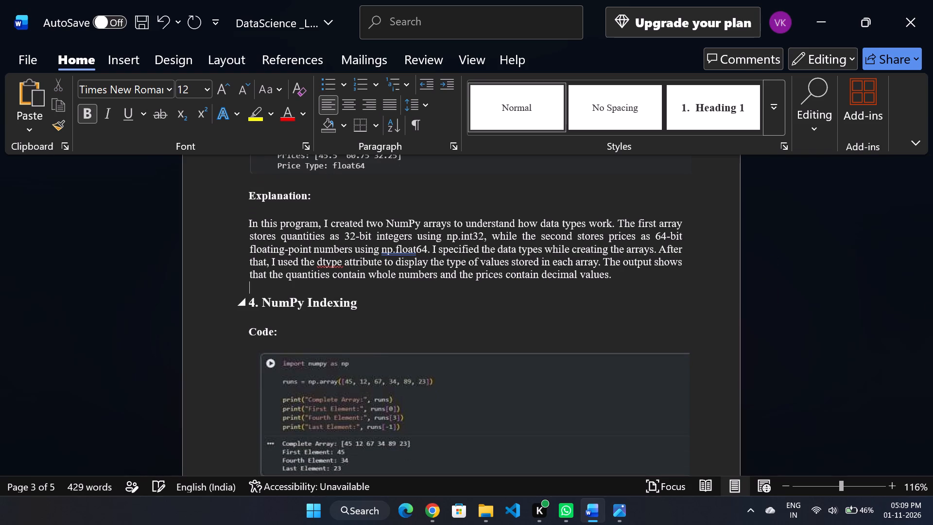
pyautogui.press('BackSpace')
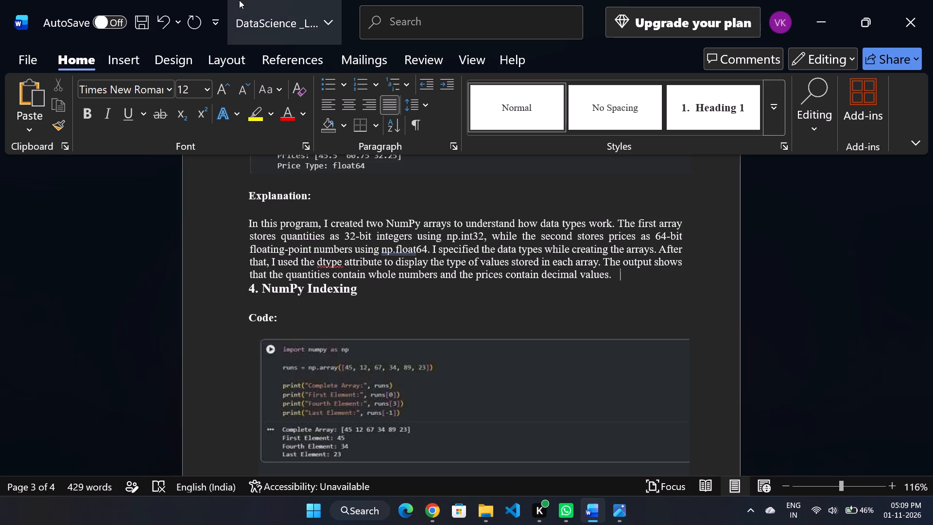
# Add a horizontal border line below the 3. NumPy Data Types explanation, with one empty line between the text and the border.
pyautogui.click(366, 128)
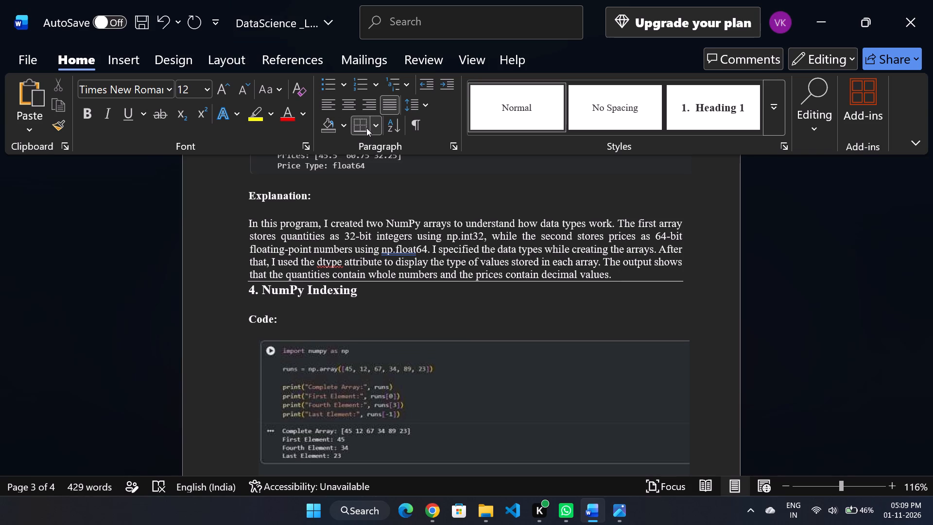
pyautogui.press('Return')
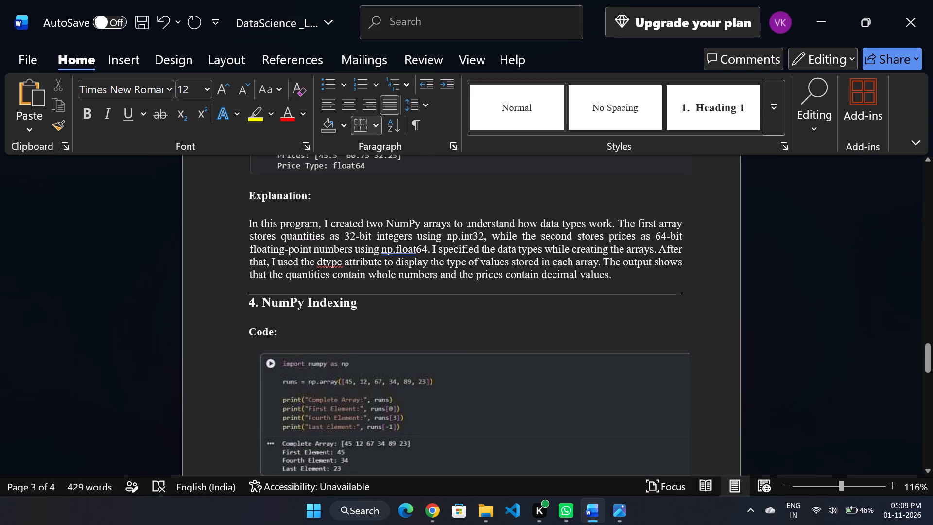
# Insert an empty line above the NumPy Indexing heading and number the heading "4." manually.
pyautogui.click(249, 300)
pyautogui.press('Return')
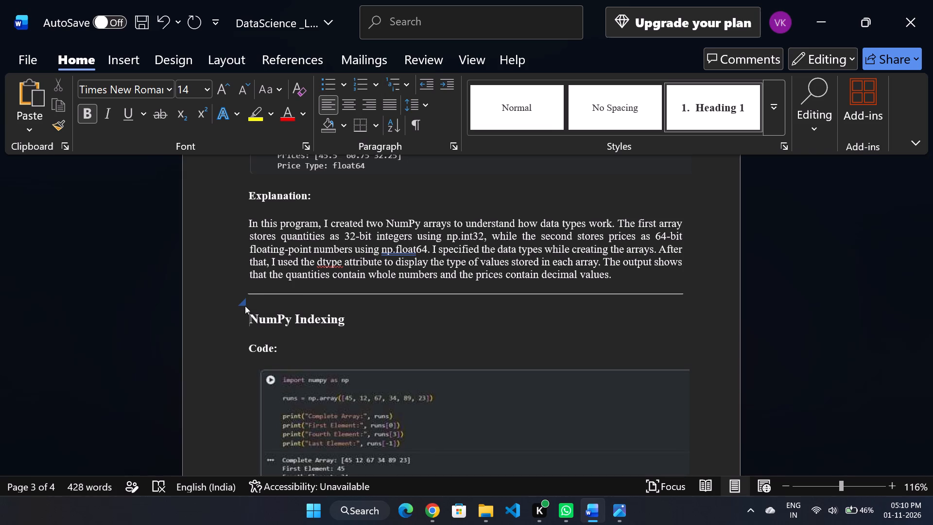
pyautogui.press('4')
pyautogui.write('.')
pyautogui.press('space')
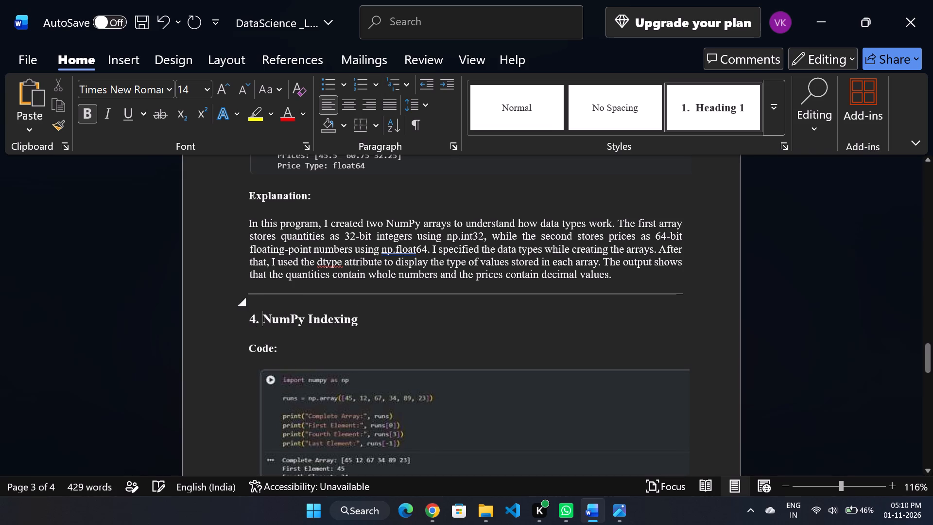
# Insert an empty line above the NumPy Data Types heading and number the heading "3." manually.
pyautogui.scroll(16, 440, 345)
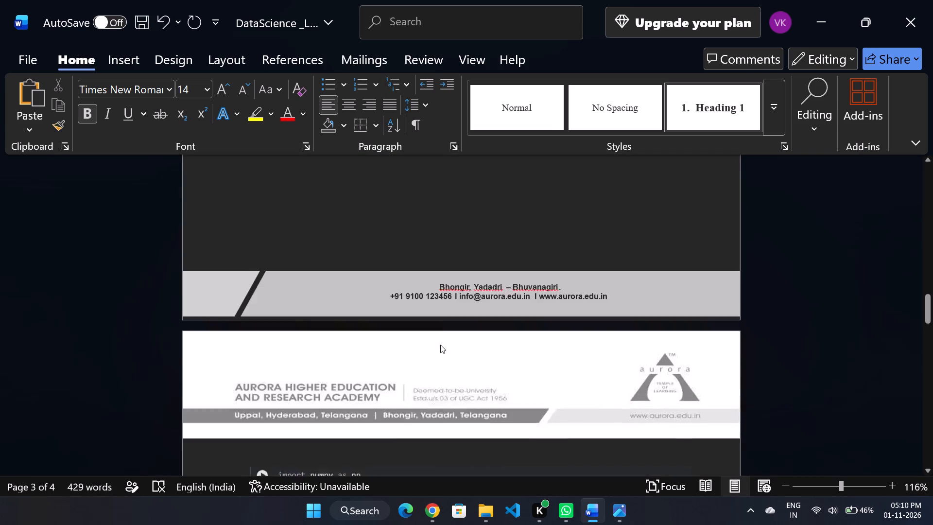
pyautogui.scroll(5, 440, 345)
pyautogui.click(254, 285)
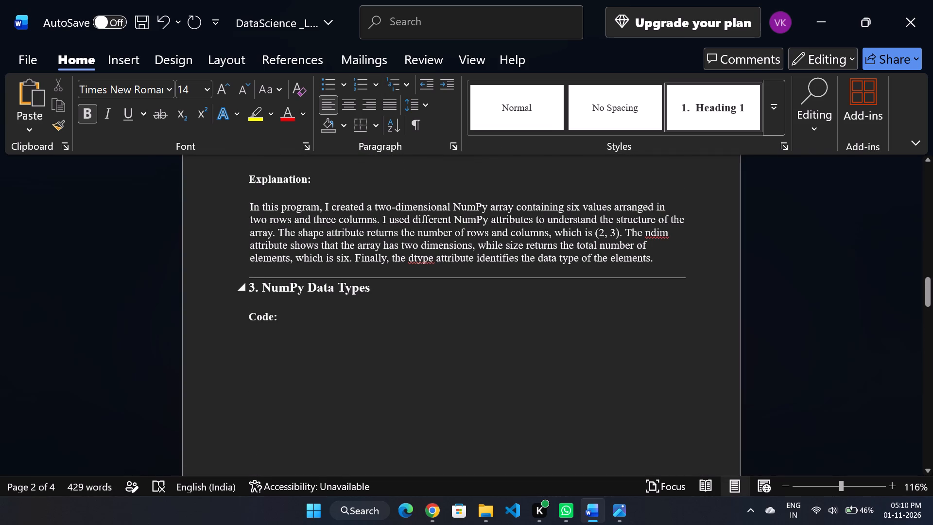
pyautogui.press('Return')
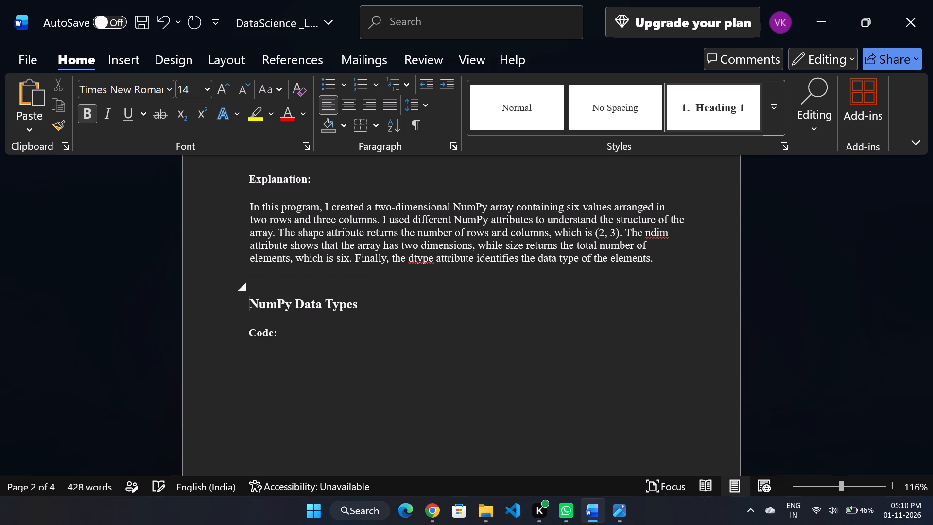
pyautogui.write('3.')
pyautogui.press('space')
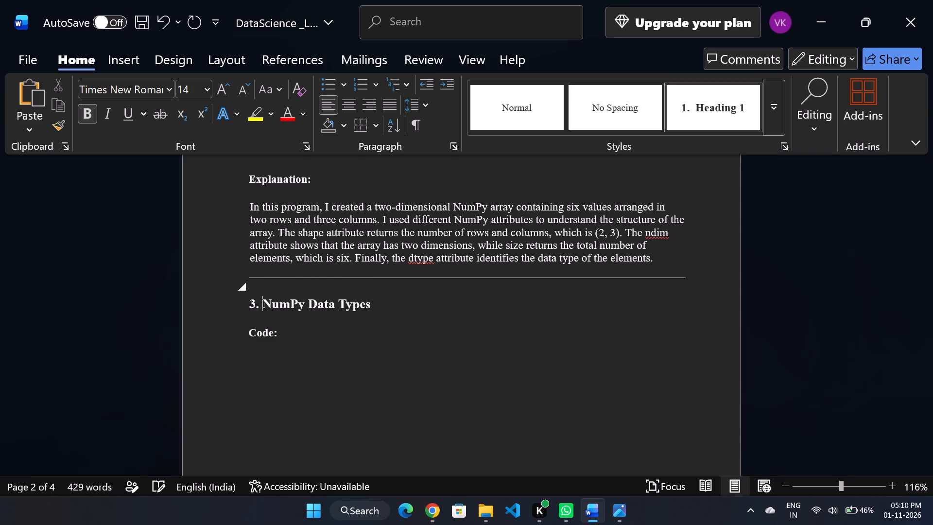
# Switch to the DS LAB 1 Colab notebook in Chrome and capture a screenshot of the runs array indexing cell with its output.
pyautogui.scroll(-11, 604, 389)
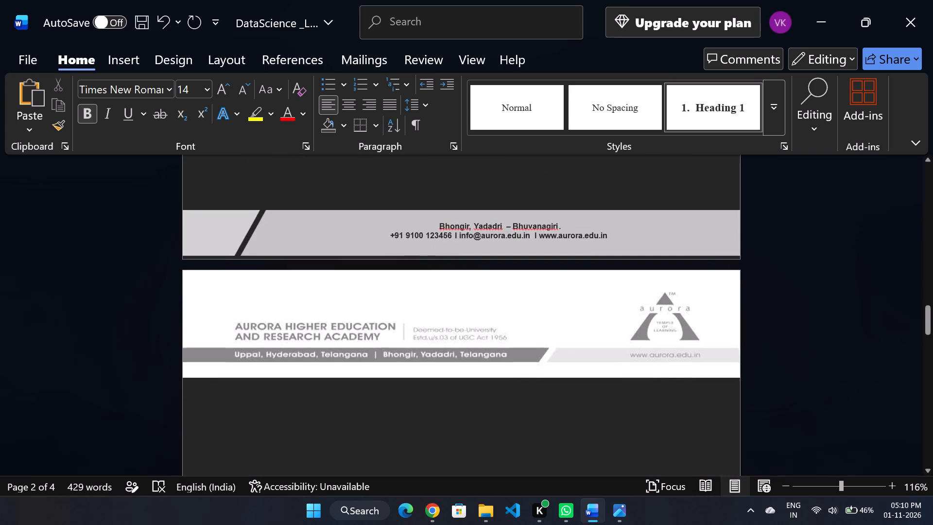
pyautogui.scroll(-11, 605, 390)
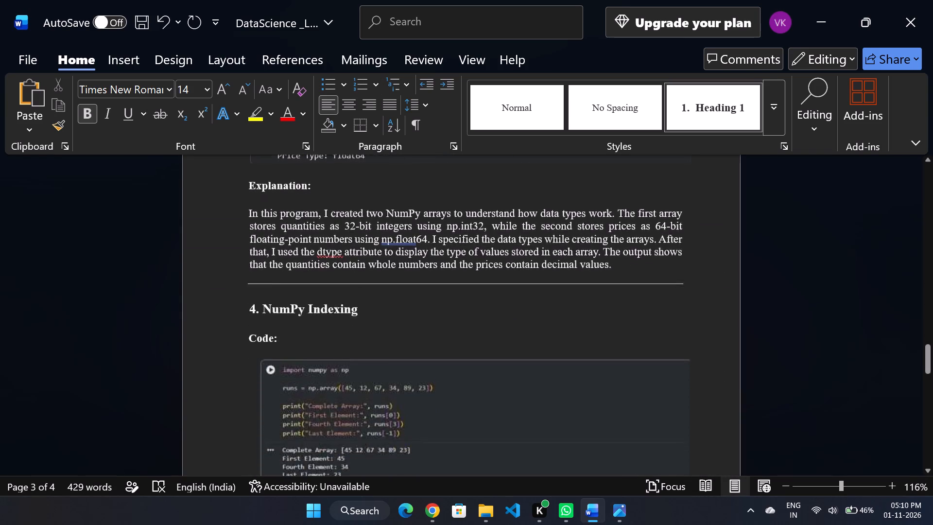
pyautogui.scroll(-2, 605, 390)
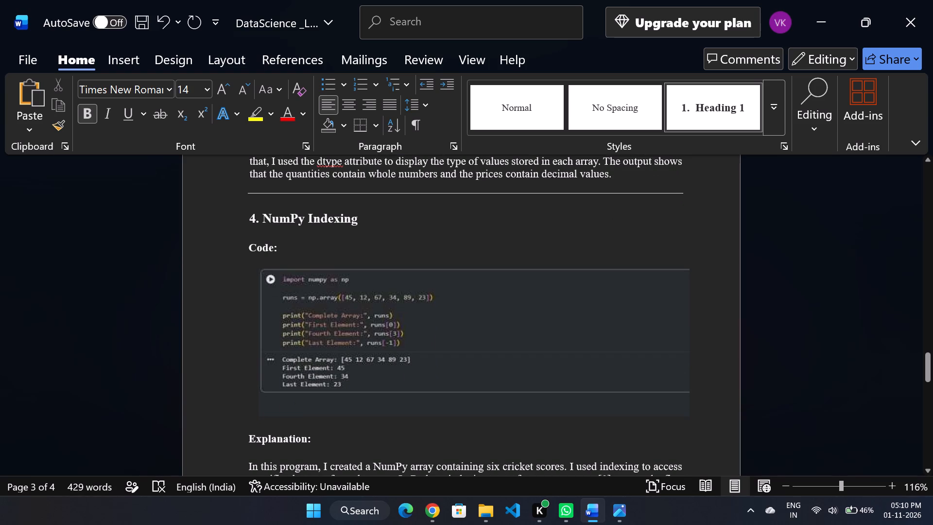
pyautogui.scroll(-1, 429, 352)
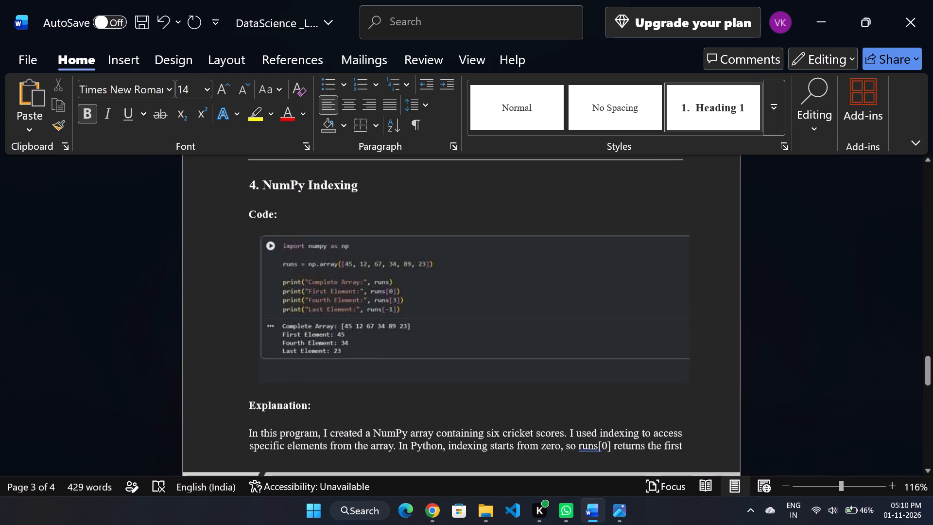
pyautogui.click(429, 352)
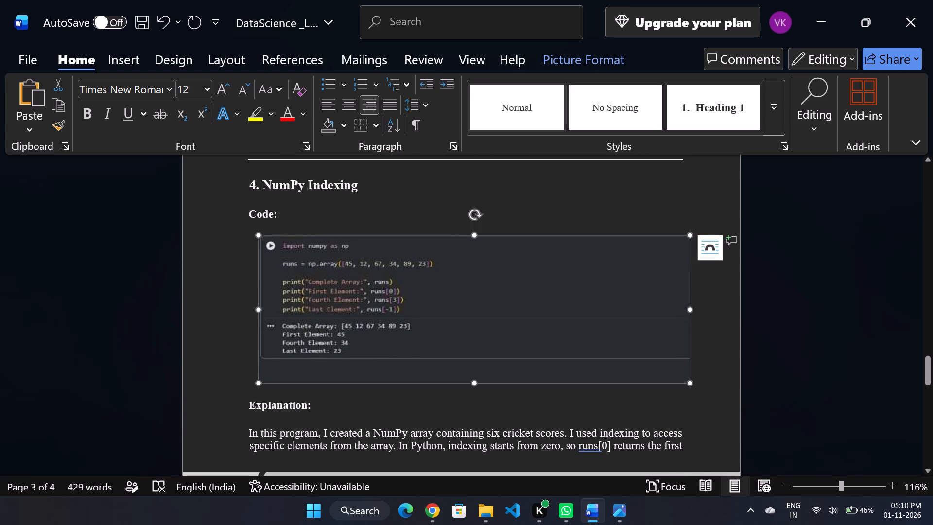
pyautogui.click(433, 505)
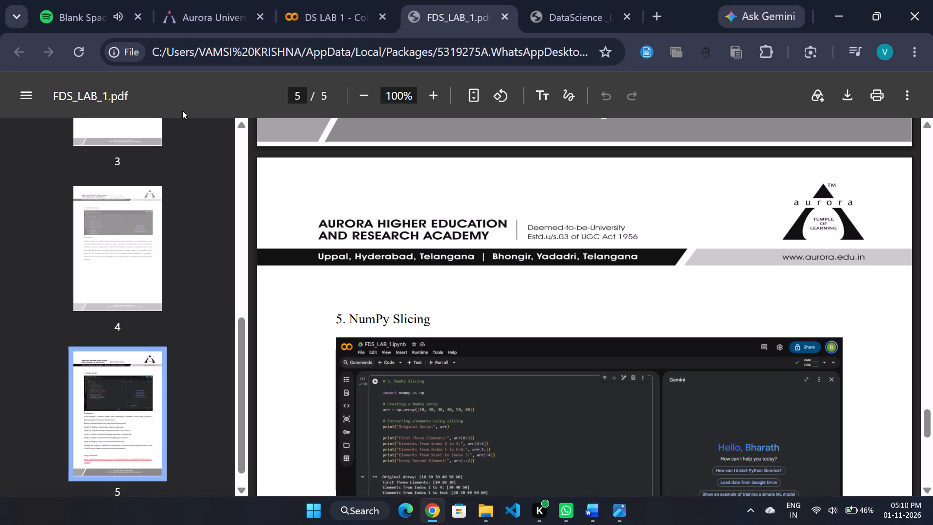
pyautogui.click(344, 0)
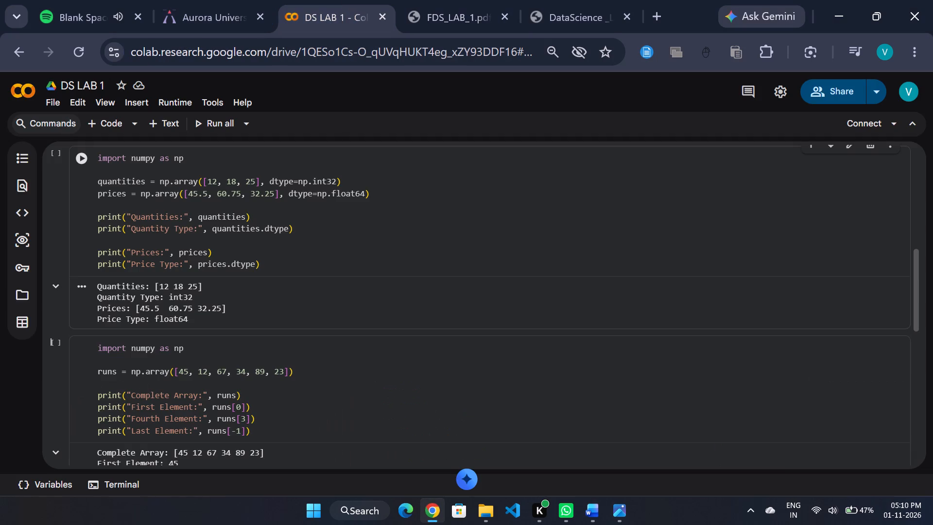
pyautogui.scroll(-4, 347, 203)
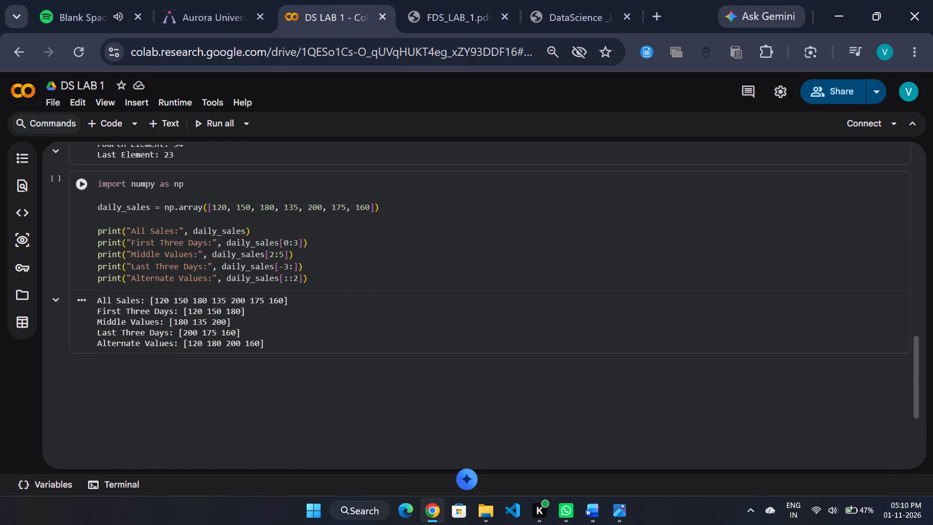
pyautogui.scroll(3, 347, 203)
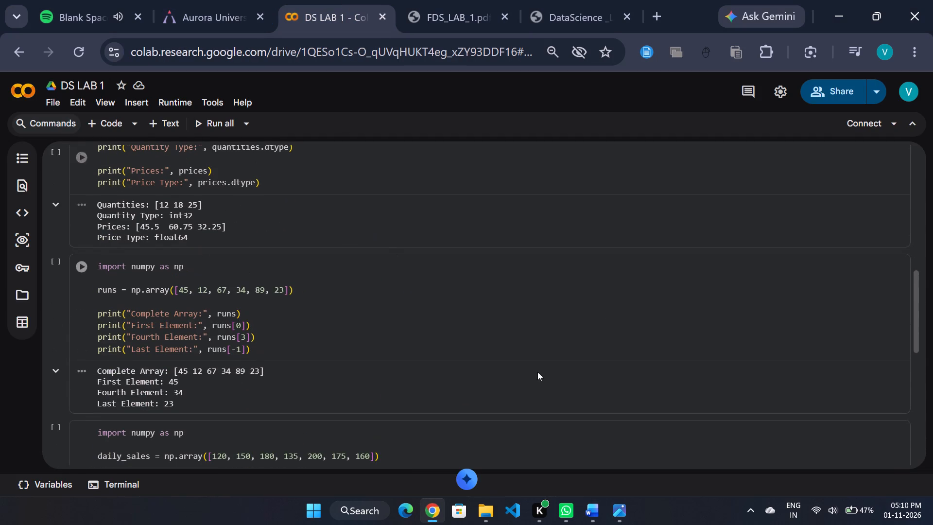
pyautogui.click(598, 515)
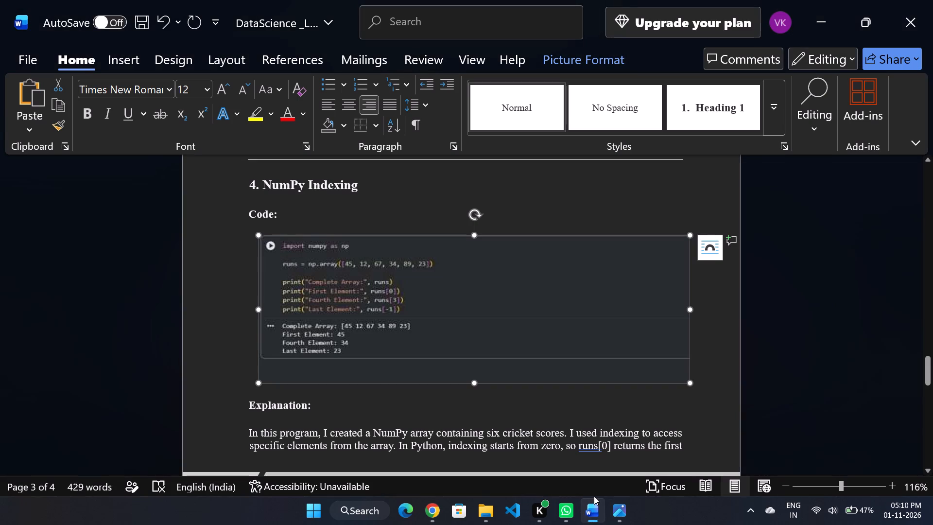
pyautogui.click(430, 511)
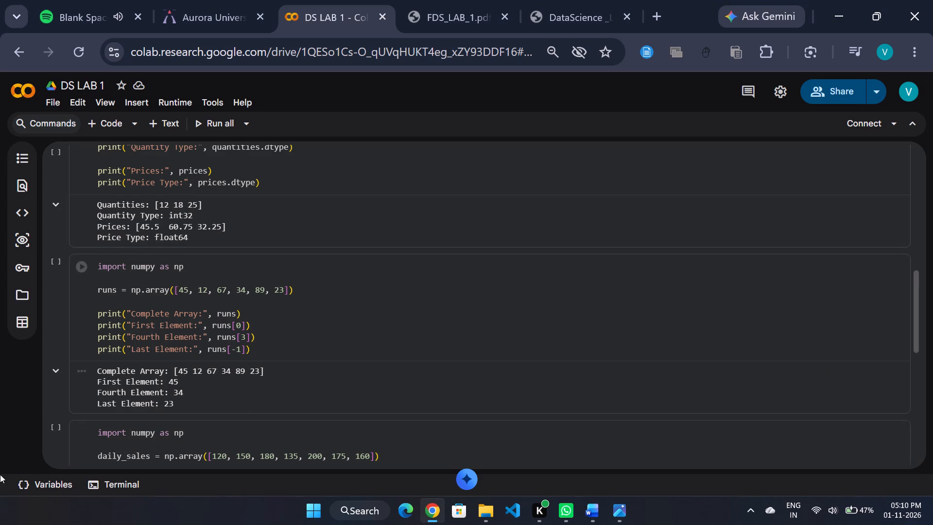
pyautogui.click(52, 446)
pyautogui.press('Print')
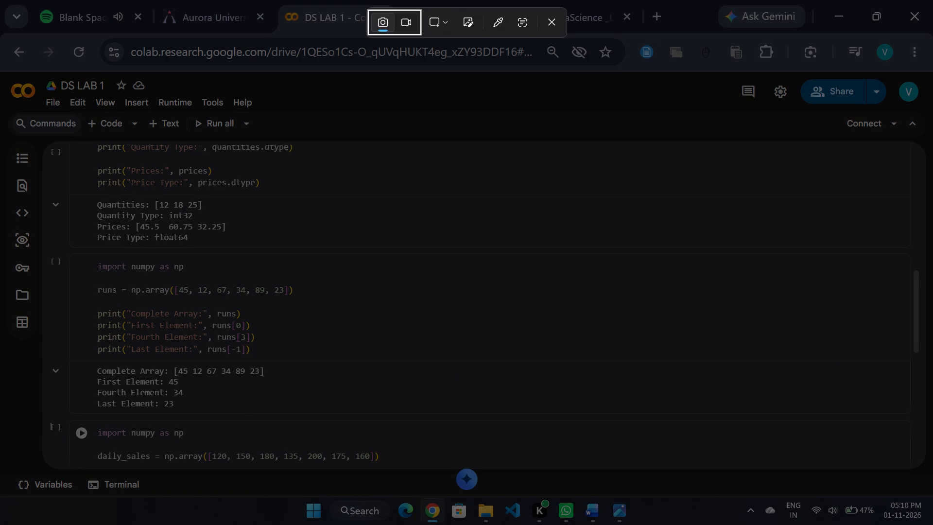
pyautogui.moveTo(70, 257); pyautogui.dragTo(430, 400)
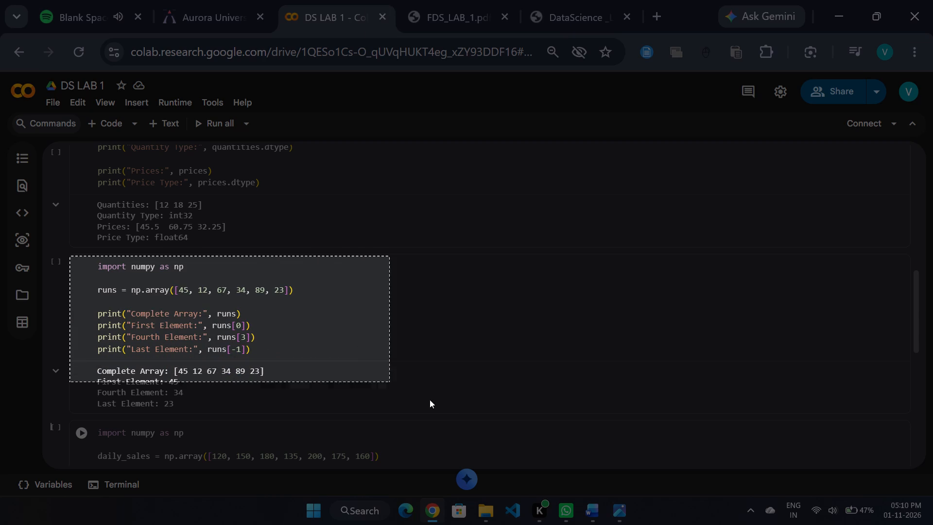
pyautogui.moveTo(430, 400); pyautogui.dragTo(580, 417)
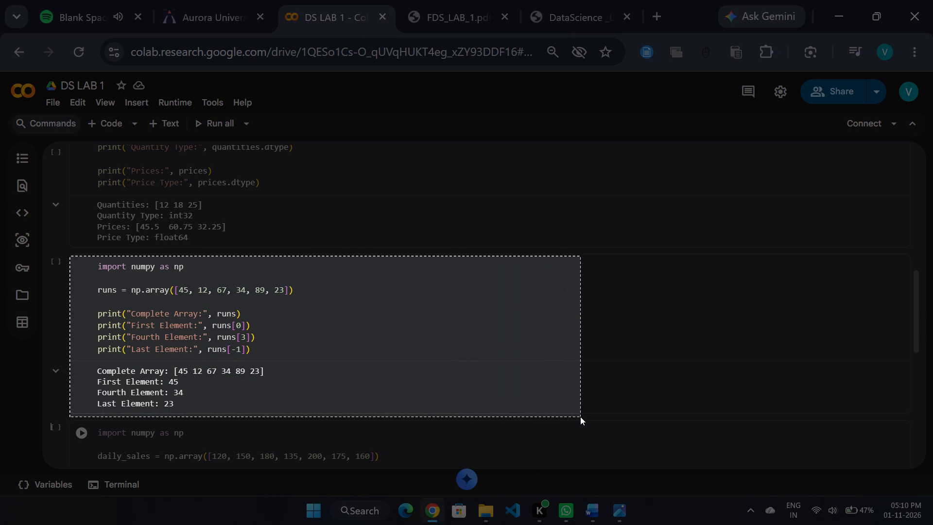
pyautogui.moveTo(580, 417); pyautogui.dragTo(567, 412)
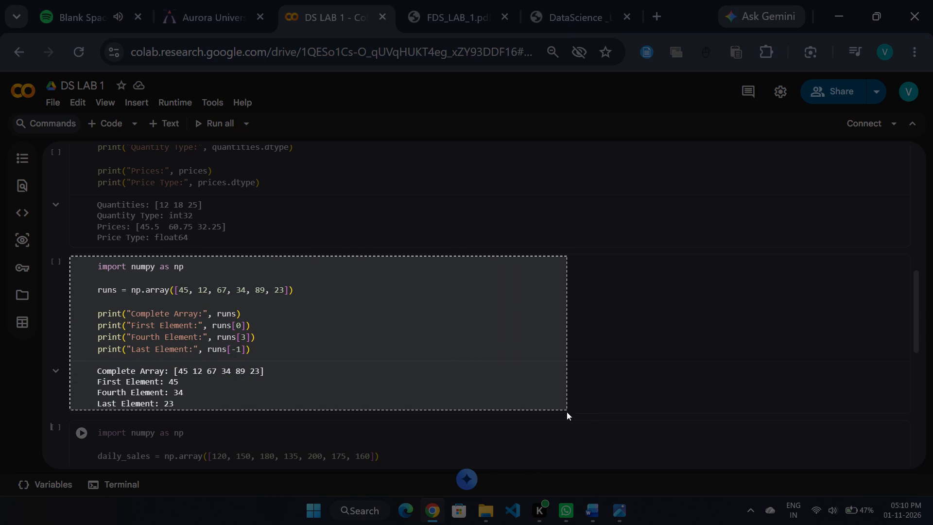
pyautogui.moveTo(567, 412); pyautogui.dragTo(583, 416)
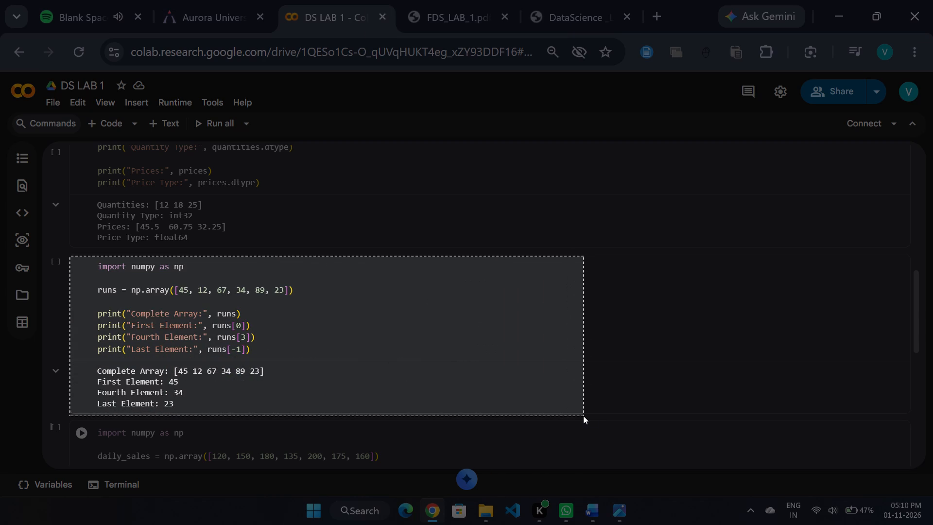
pyautogui.moveTo(583, 416); pyautogui.dragTo(583, 413)
# Switch back to the Word report and replace the code image under 4. NumPy Indexing with the captured screenshot.
pyautogui.click(597, 517)
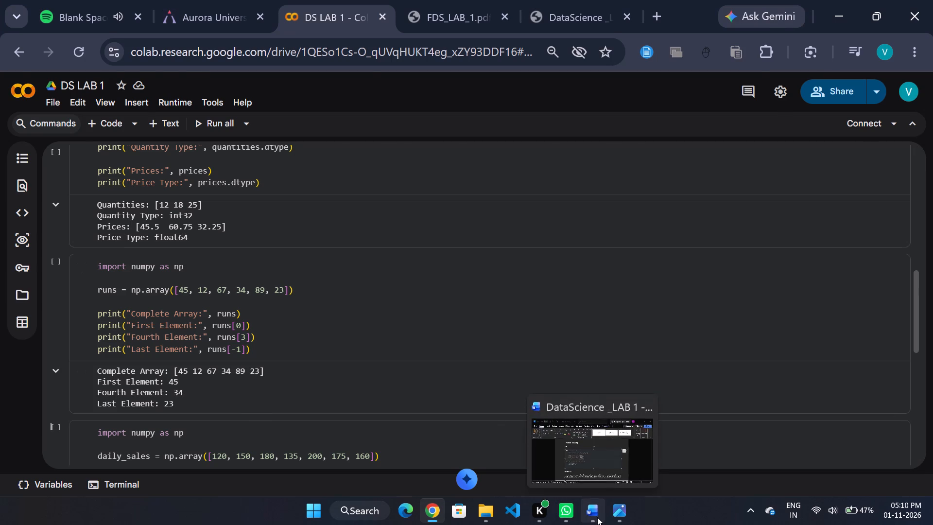
pyautogui.press('BackSpace')
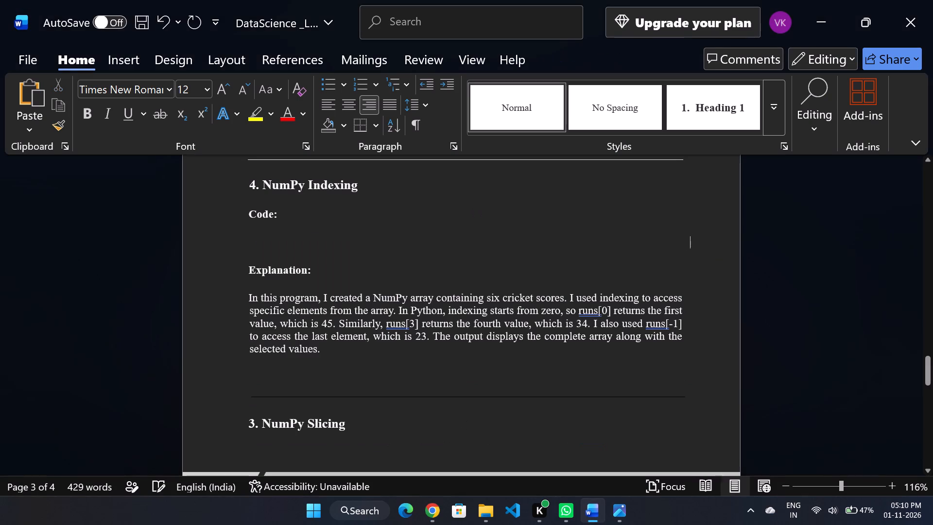
pyautogui.hotkey('ctrl', 'v')
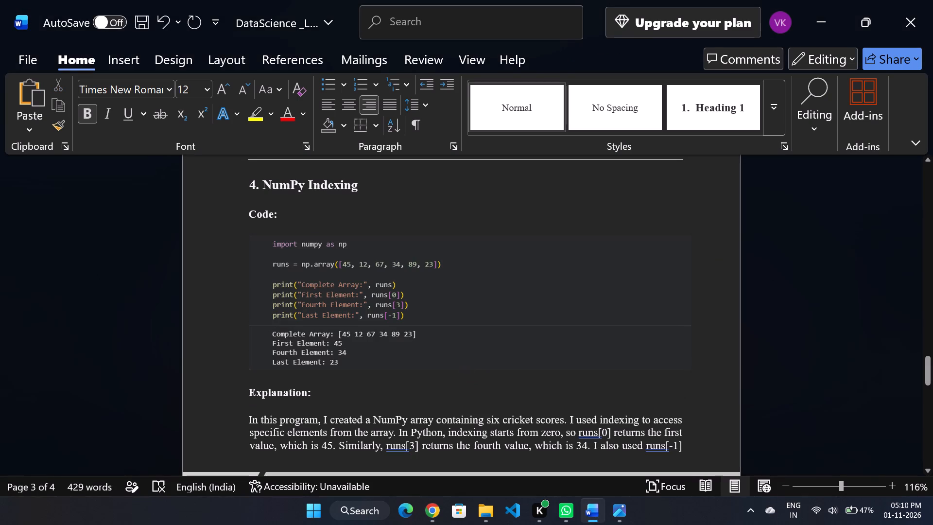
# Add a horizontal border line below the 4. NumPy Indexing explanation, with one empty line between the text and the border.
pyautogui.scroll(-6, 630, 388)
pyautogui.scroll(5, 630, 388)
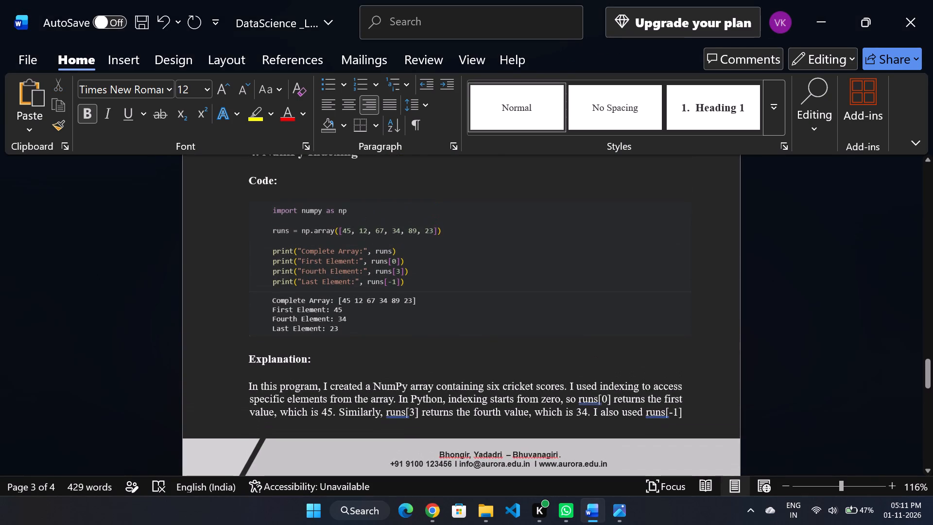
pyautogui.click(686, 416)
pyautogui.click(359, 130)
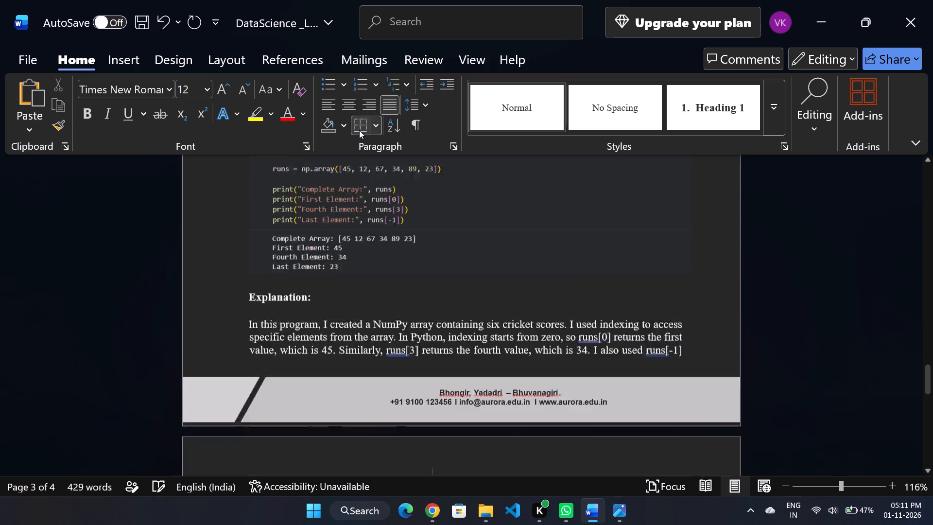
pyautogui.scroll(-3, 493, 373)
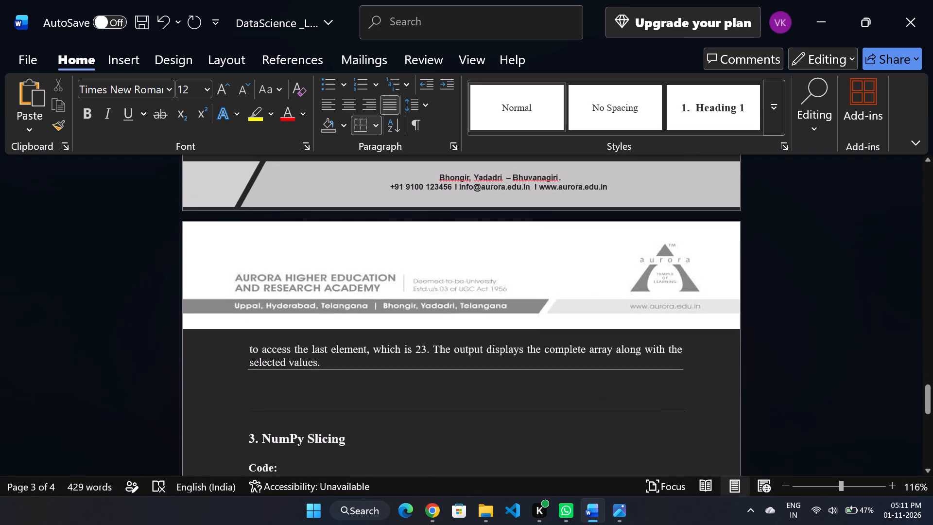
pyautogui.scroll(-1, 493, 373)
pyautogui.scroll(3, 493, 373)
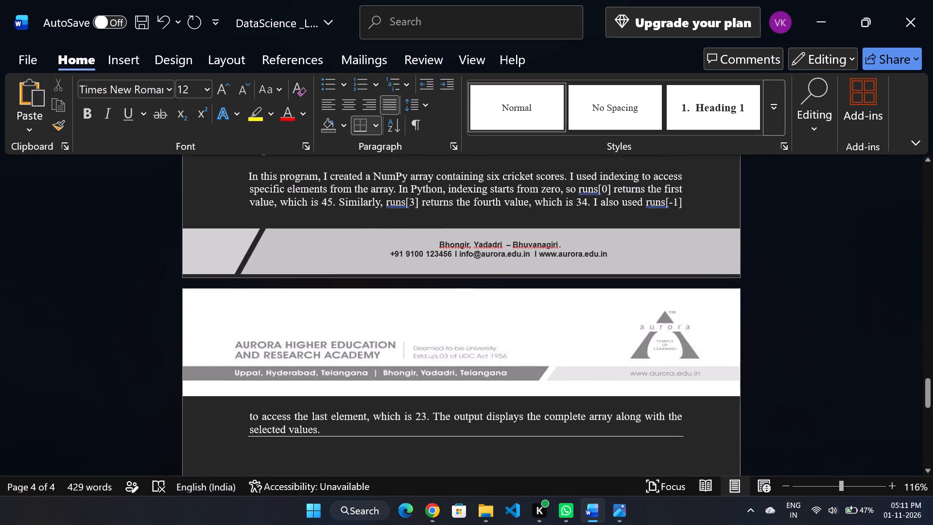
pyautogui.click(400, 432)
pyautogui.press('Return')
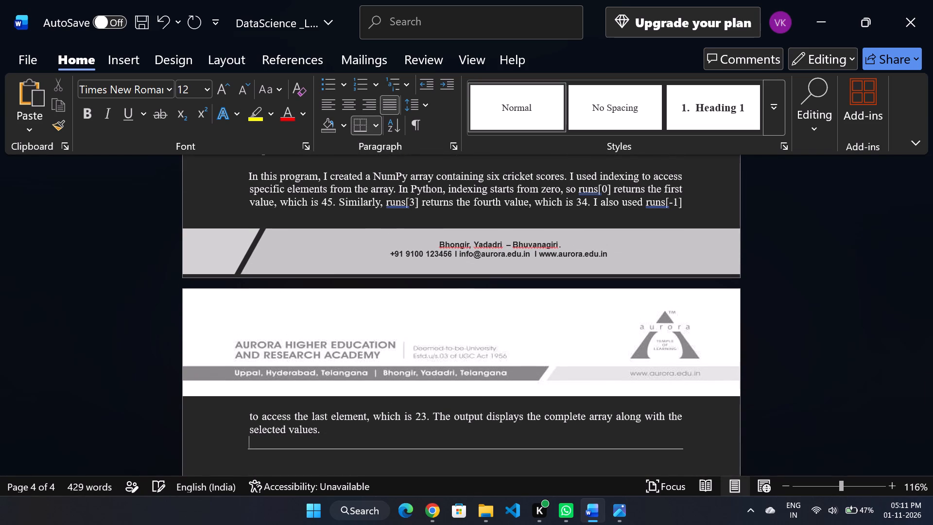
# Replace the automatic number of the NumPy Slicing heading with a manual "5.".
pyautogui.scroll(-3, 400, 432)
pyautogui.click(463, 390)
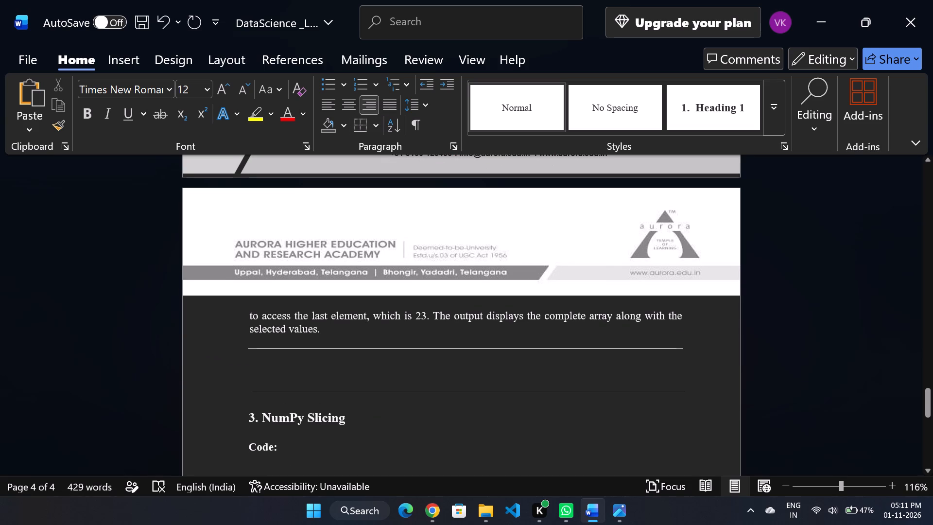
pyautogui.scroll(12, 542, 391)
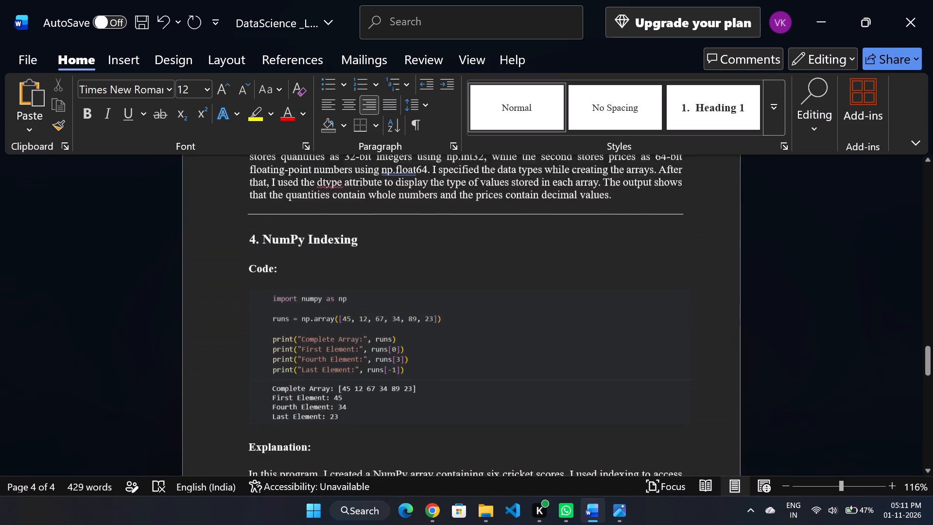
pyautogui.scroll(4, 542, 391)
pyautogui.scroll(-17, 542, 391)
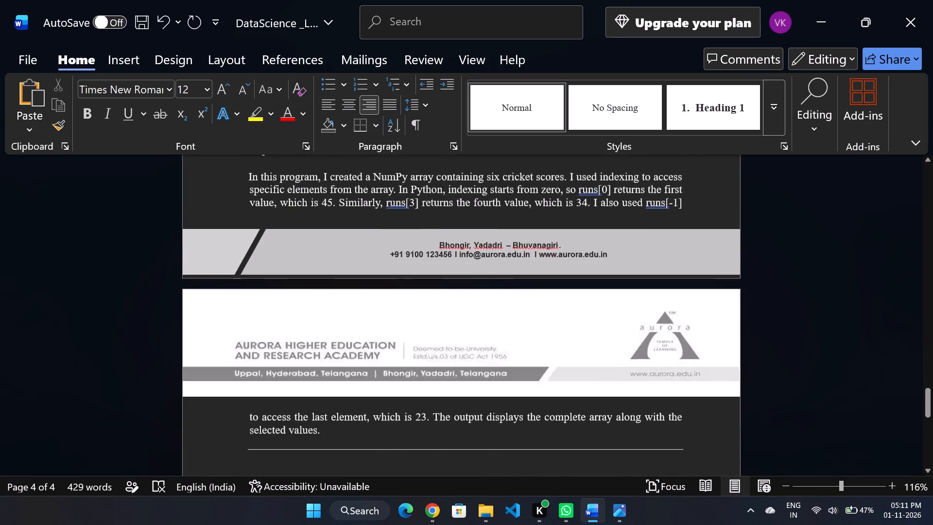
pyautogui.click(255, 380)
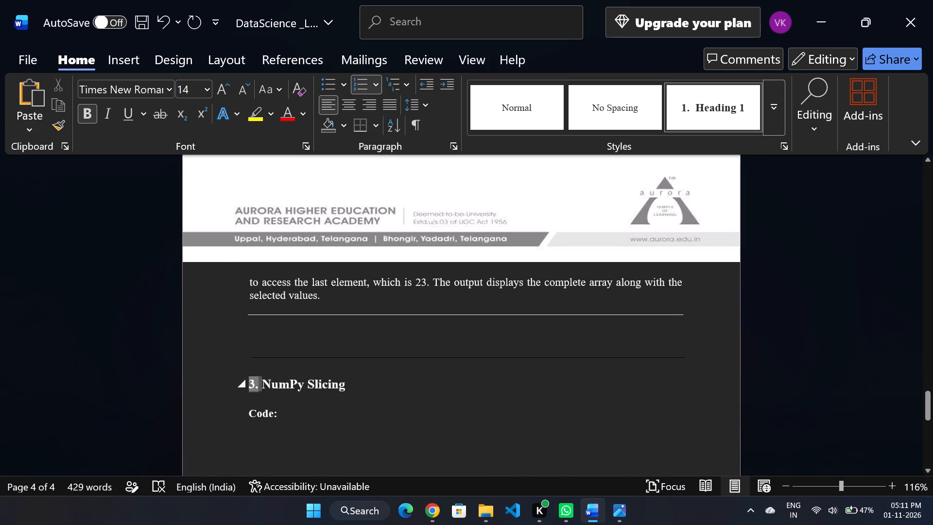
pyautogui.press('BackSpace')
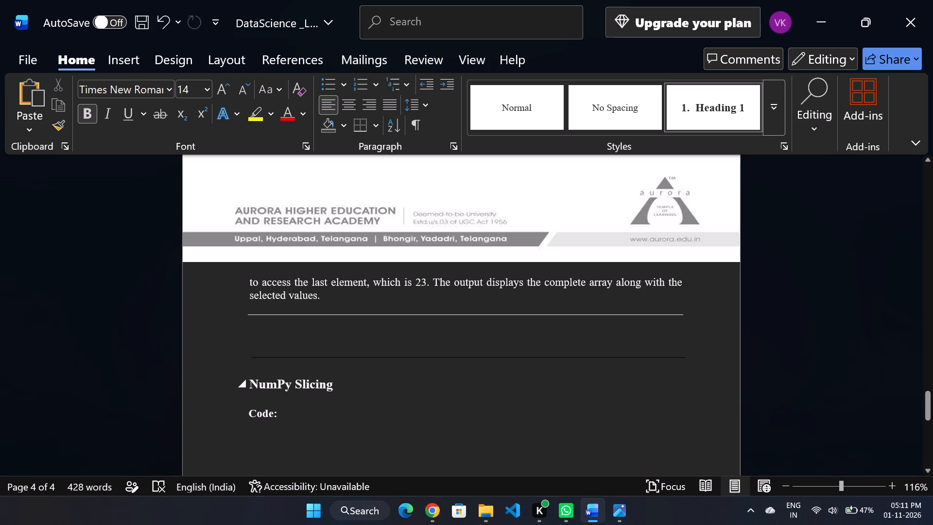
pyautogui.write('5.')
pyautogui.press('space')
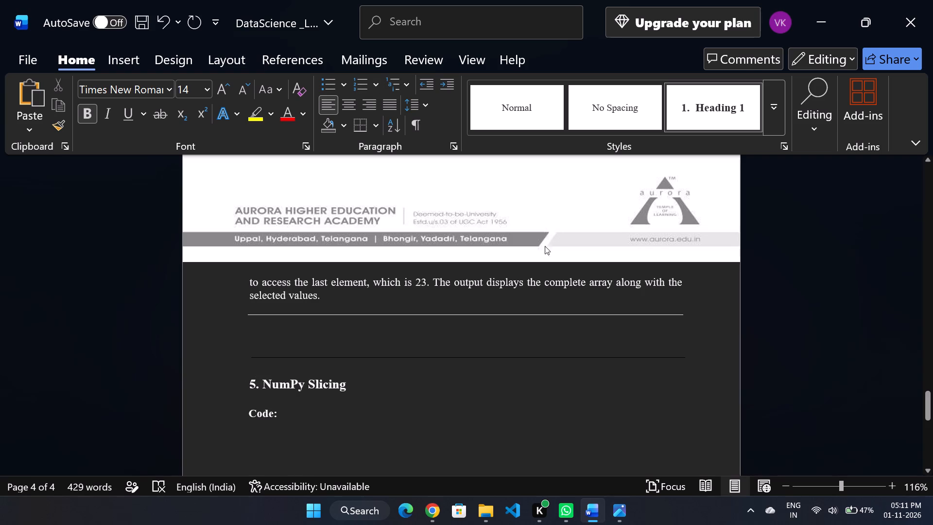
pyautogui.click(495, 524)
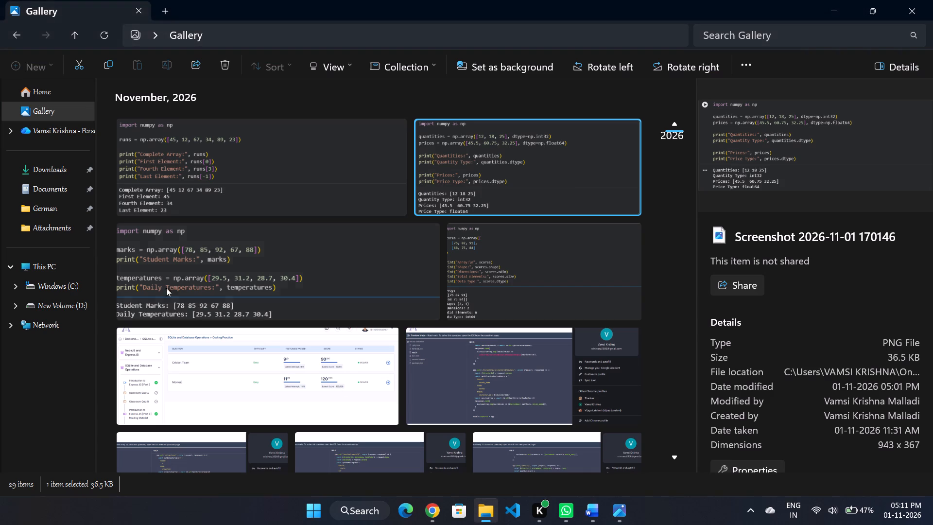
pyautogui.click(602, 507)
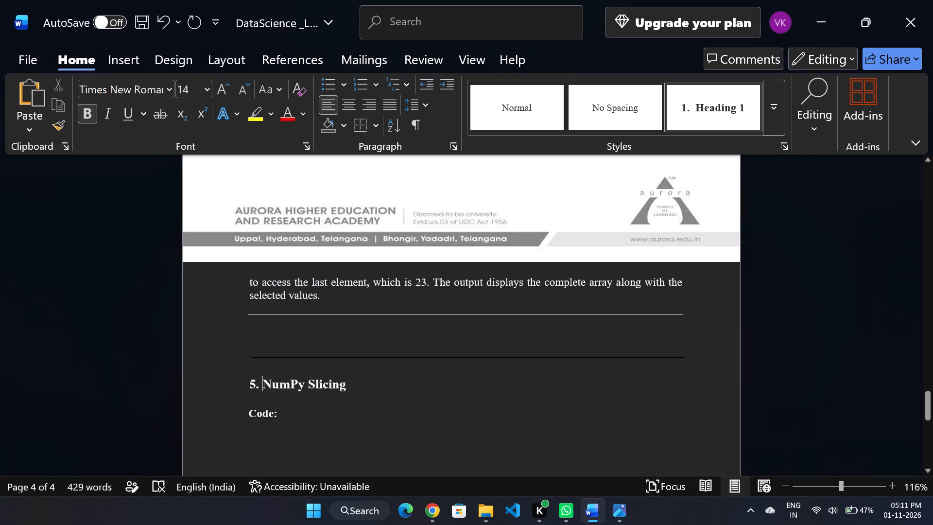
# Delete the old divider line and the extra empty lines above the 5. NumPy Slicing heading.
pyautogui.click(508, 360)
pyautogui.click(515, 358)
pyautogui.doubleClick(536, 356)
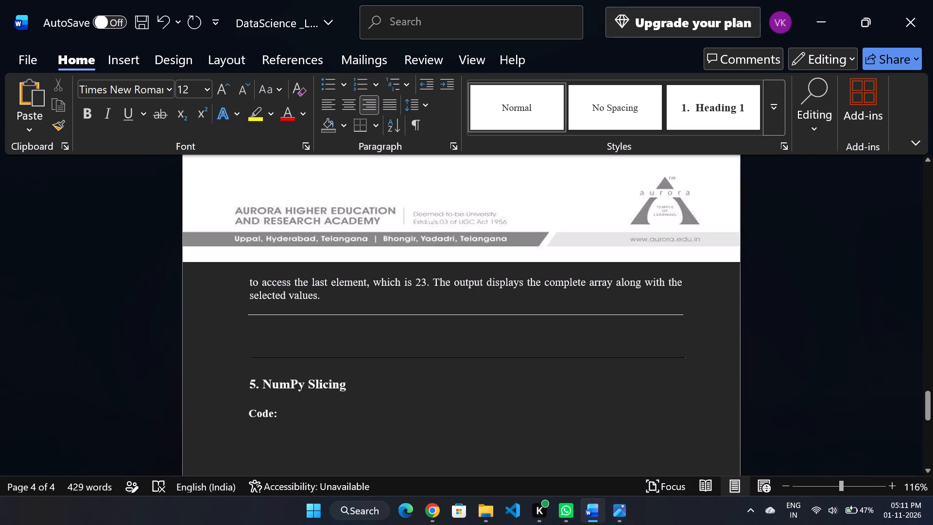
pyautogui.press('BackSpace')
pyautogui.press('BackSpace')
pyautogui.press('BackSpace')
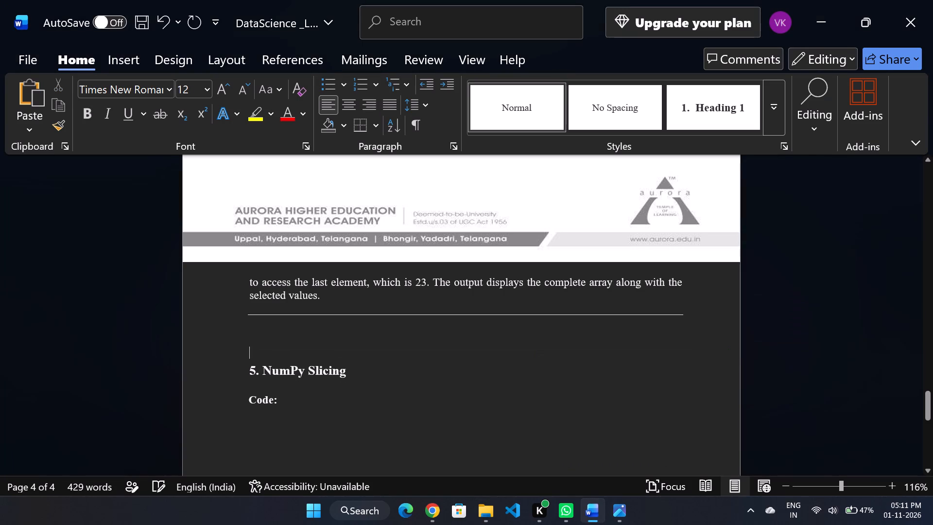
pyautogui.press('BackSpace')
pyautogui.press('BackSpace')
pyautogui.press('BackSpace')
pyautogui.press('BackSpace')
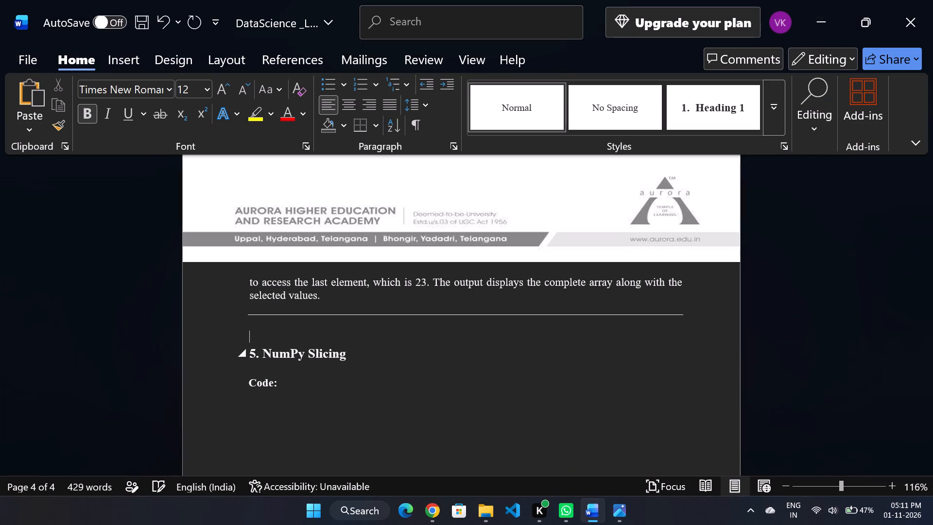
pyautogui.press('BackSpace')
pyautogui.press('BackSpace')
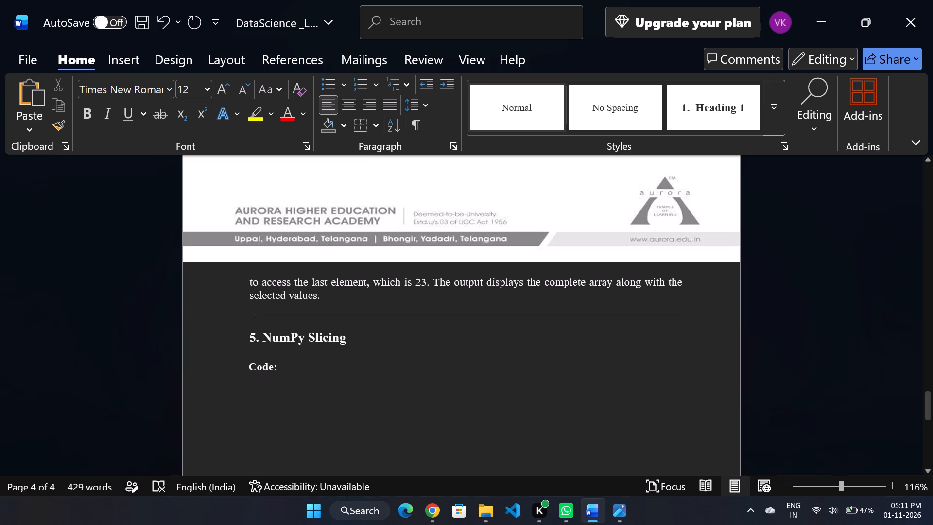
# Delete the old daily_sales code image from the 5. NumPy Slicing section.
pyautogui.scroll(-6, 482, 332)
pyautogui.click(299, 253)
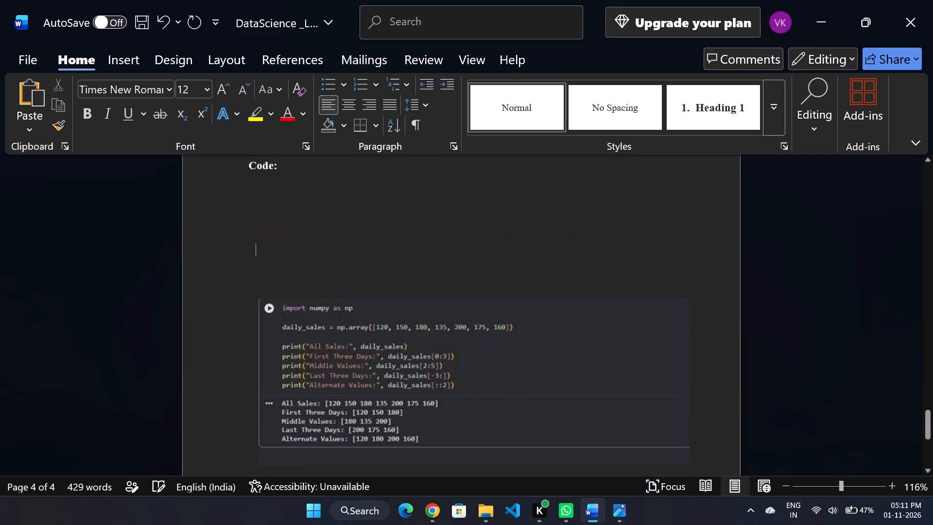
pyautogui.click(349, 397)
pyautogui.press('BackSpace')
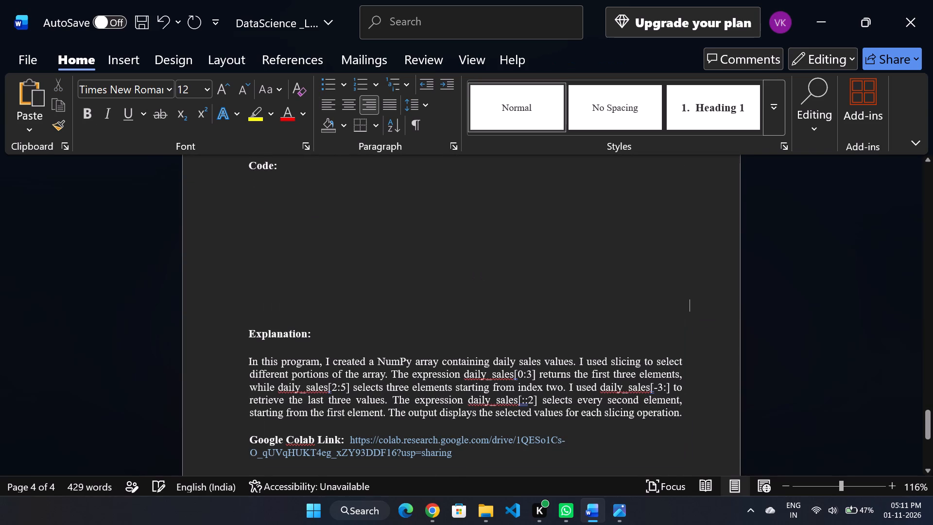
# Remove the surplus empty lines between Code: and Explanation: in the 5. NumPy Slicing section, ending on the line directly below Code:.
pyautogui.press('BackSpace')
pyautogui.press('BackSpace')
pyautogui.press('BackSpace')
pyautogui.press('BackSpace')
pyautogui.press('BackSpace')
pyautogui.press('BackSpace')
pyautogui.press('BackSpace')
pyautogui.press('BackSpace')
pyautogui.press('BackSpace')
pyautogui.press('BackSpace')
pyautogui.press('BackSpace')
pyautogui.press('BackSpace')
pyautogui.press('BackSpace')
pyautogui.press('BackSpace')
pyautogui.press('BackSpace')
pyautogui.press('BackSpace')
pyautogui.press('BackSpace')
pyautogui.press('BackSpace')
pyautogui.press('BackSpace')
pyautogui.press('BackSpace')
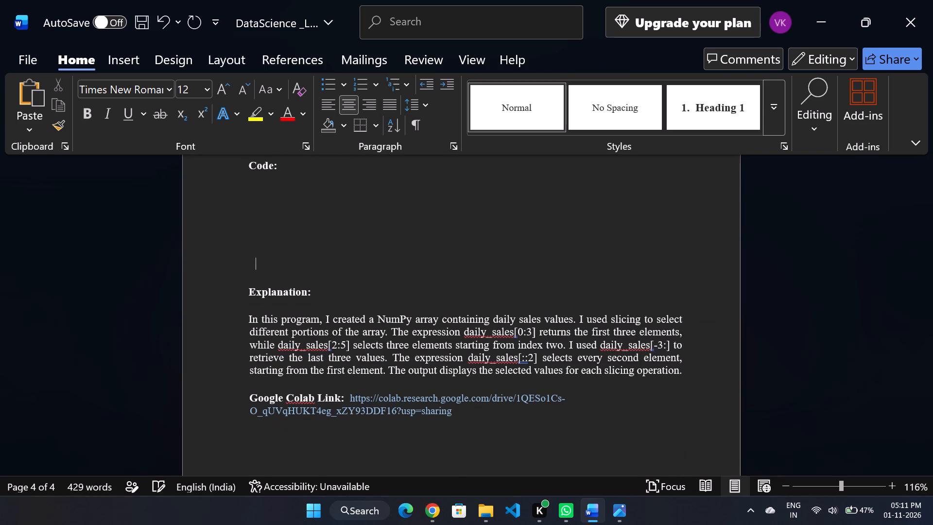
pyautogui.press('BackSpace')
pyautogui.press('BackSpace')
pyautogui.press('BackSpace')
pyautogui.press('BackSpace')
pyautogui.press('BackSpace')
pyautogui.press('BackSpace')
pyautogui.press('BackSpace')
pyautogui.press('BackSpace')
pyautogui.press('BackSpace')
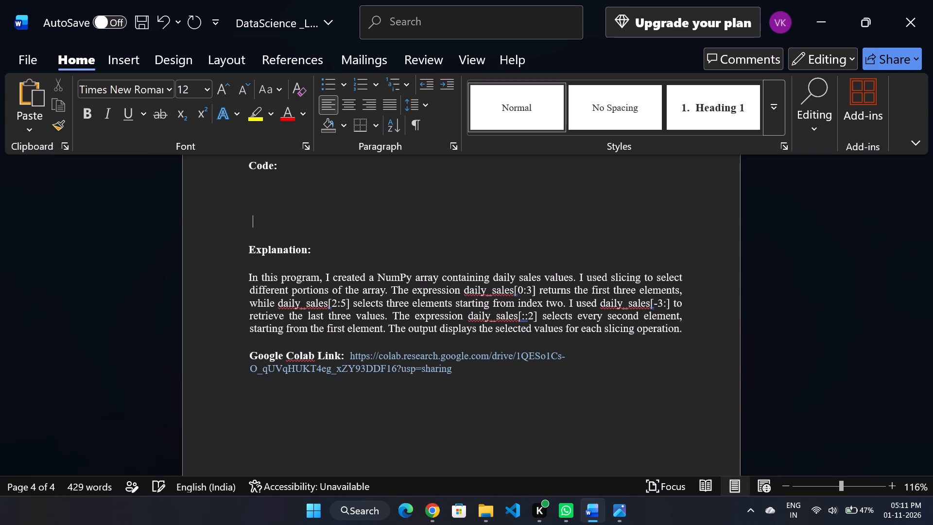
pyautogui.press('BackSpace')
pyautogui.press('BackSpace')
pyautogui.press('BackSpace')
pyautogui.press('BackSpace')
pyautogui.press('BackSpace')
pyautogui.press('BackSpace')
pyautogui.press('BackSpace')
pyautogui.press('BackSpace')
pyautogui.press('BackSpace')
pyautogui.press('BackSpace')
pyautogui.press('BackSpace')
pyautogui.press('BackSpace')
pyautogui.press('BackSpace')
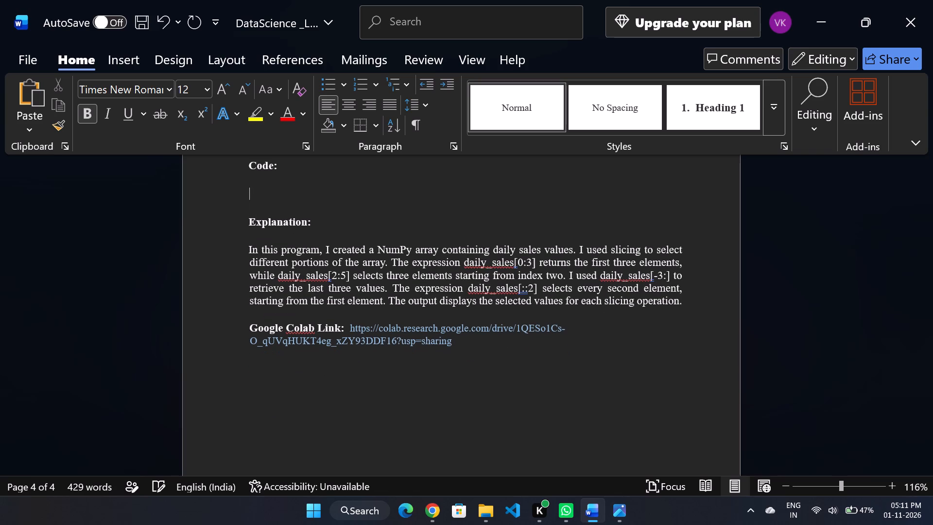
pyautogui.press('BackSpace')
pyautogui.press('BackSpace')
pyautogui.press('BackSpace')
pyautogui.press('BackSpace')
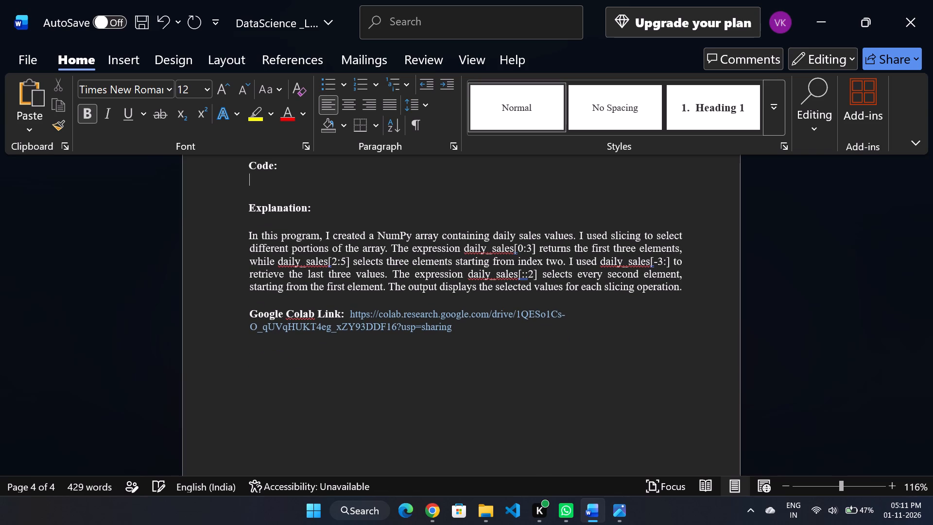
pyautogui.scroll(8, 603, 479)
pyautogui.scroll(7, 560, 361)
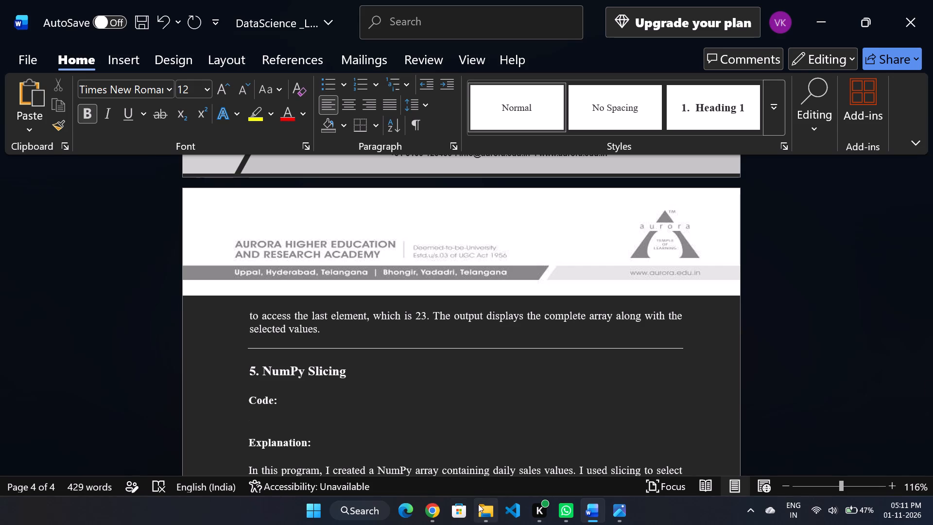
# Switch to Chrome and close the FDS_LAB_1.pdf tab.
pyautogui.click(432, 514)
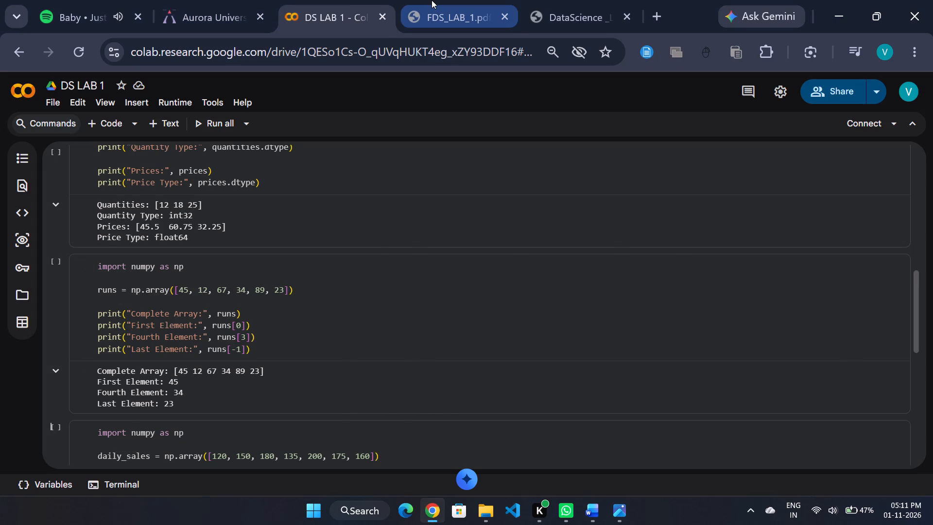
pyautogui.click(432, 0)
pyautogui.click(508, 19)
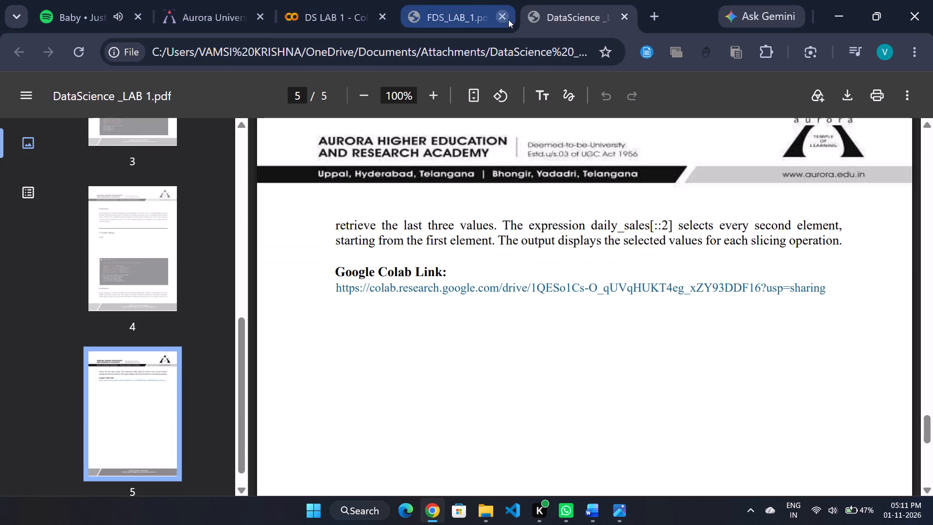
# Review the DataScience _LAB 1.pdf from its last page back to page 1, checking section layout, code images and dividers.
pyautogui.scroll(4, 486, 349)
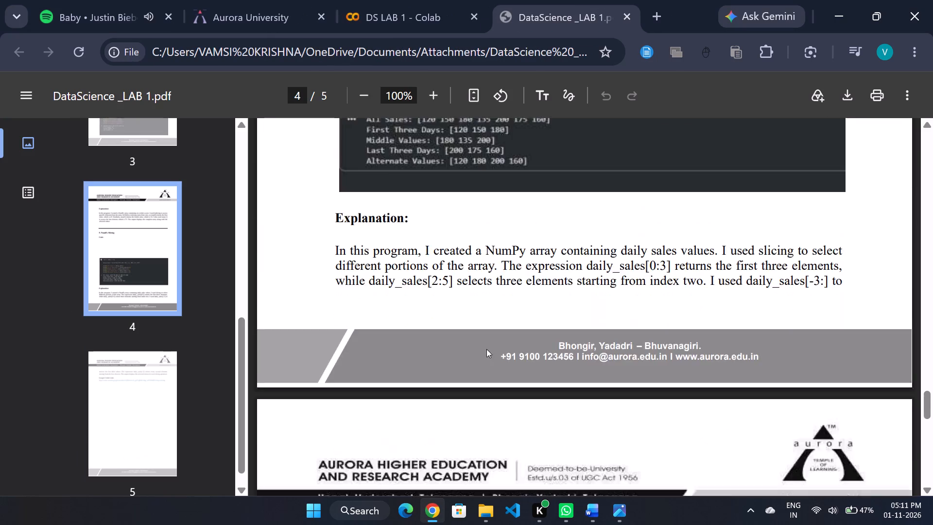
pyautogui.scroll(6, 486, 349)
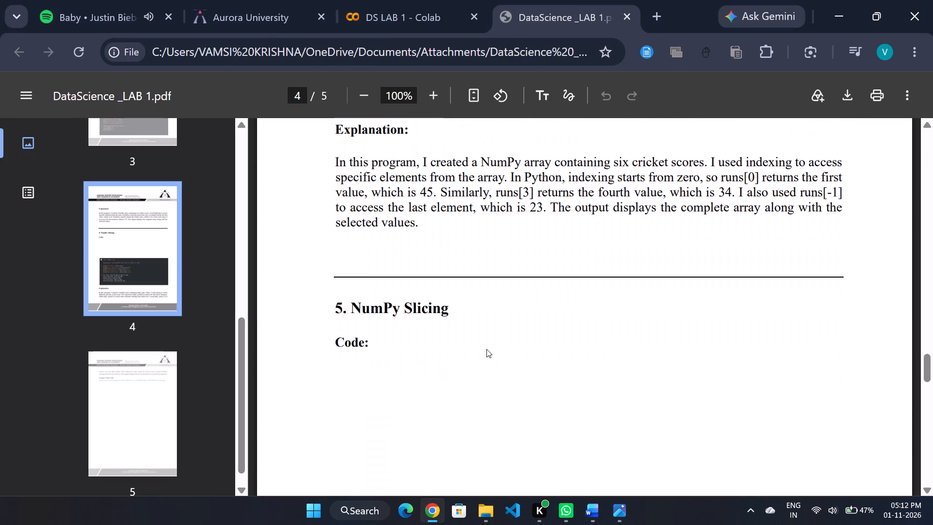
pyautogui.scroll(9, 486, 349)
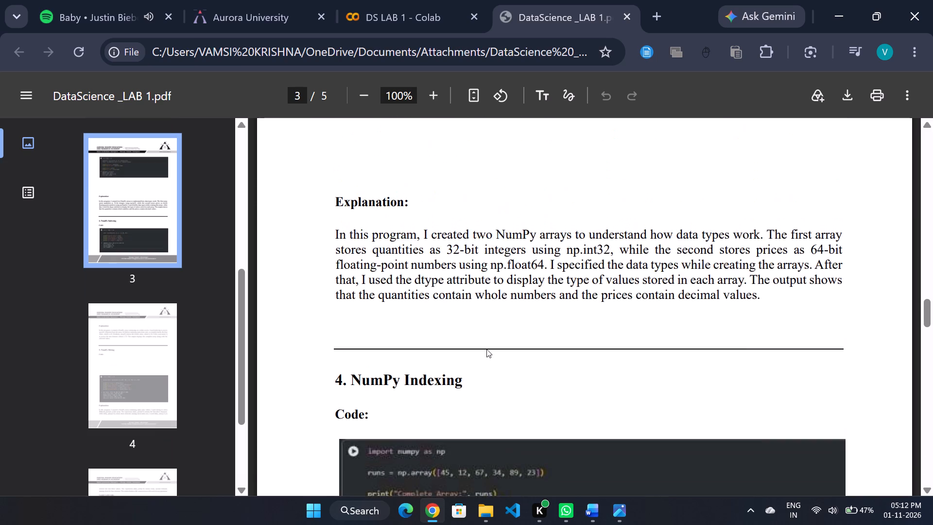
pyautogui.scroll(8, 486, 349)
pyautogui.scroll(-3, 486, 349)
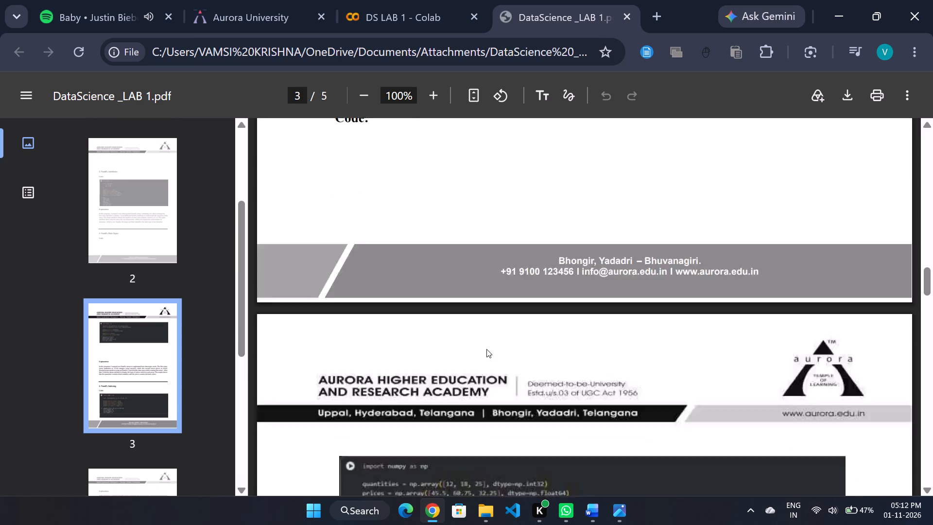
pyautogui.scroll(-11, 486, 349)
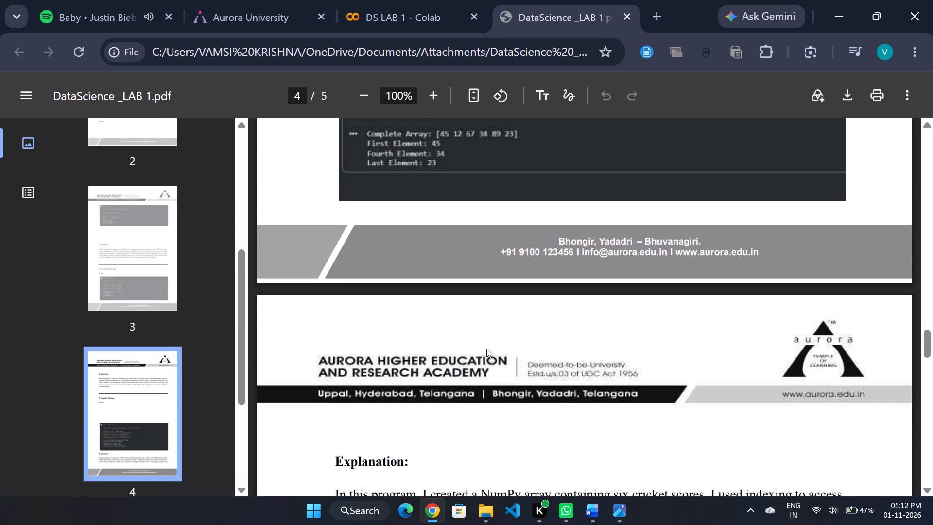
pyautogui.scroll(-2, 486, 349)
pyautogui.scroll(8, 486, 349)
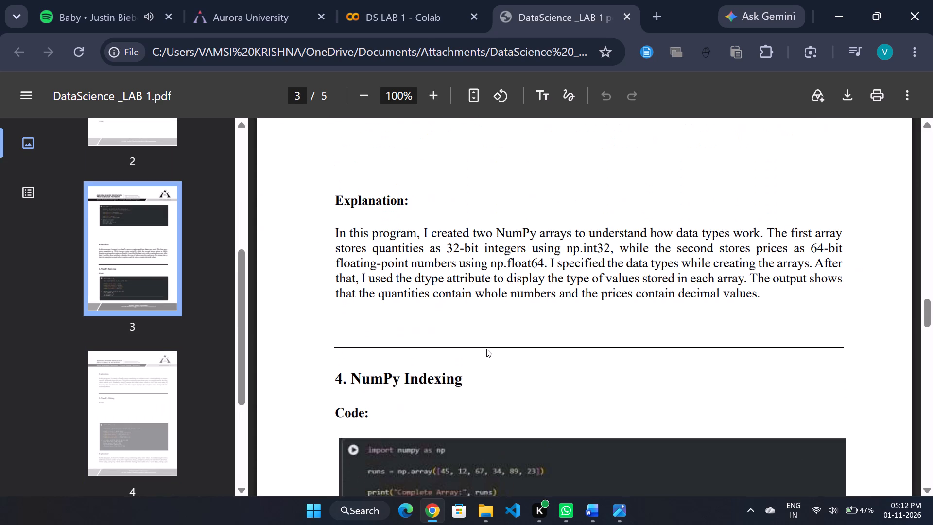
pyautogui.scroll(11, 486, 349)
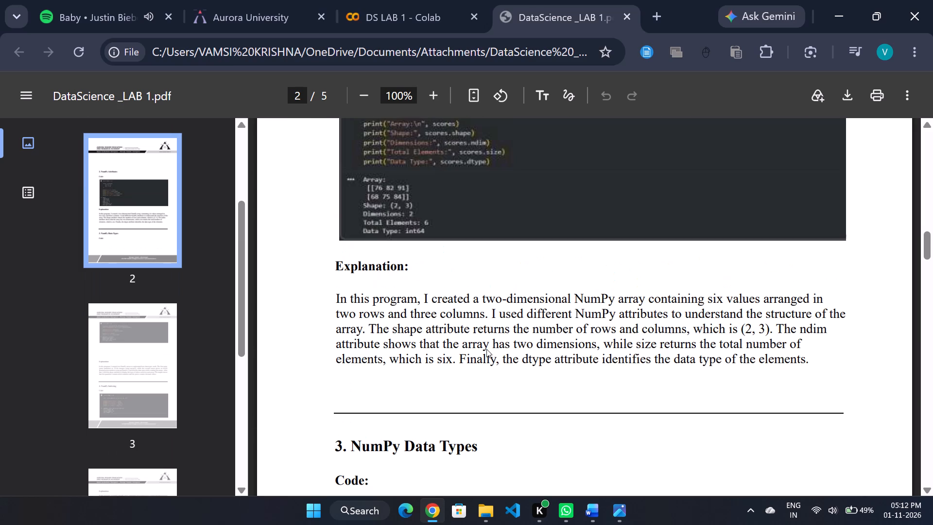
pyautogui.scroll(11, 486, 349)
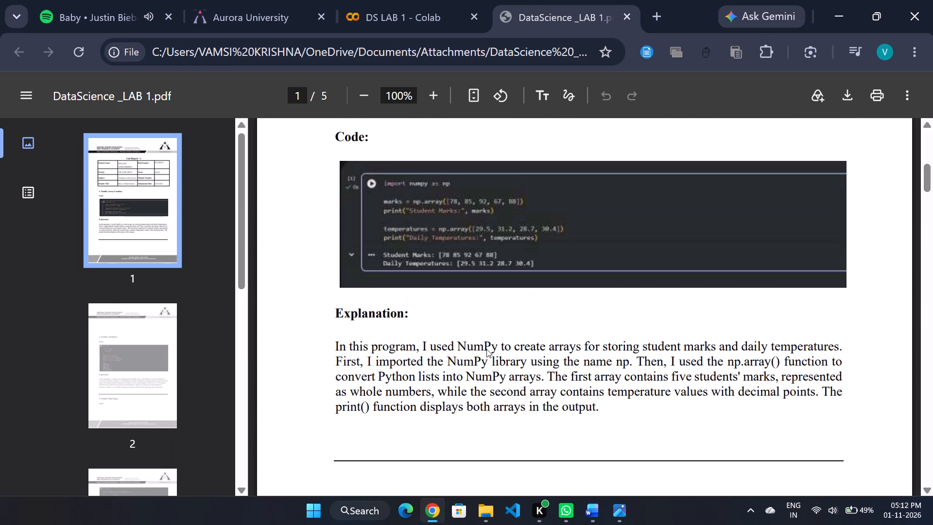
# Switch back to the Word report and check the layout of its sections against the PDF, finishing at 5. NumPy Slicing.
pyautogui.click(595, 515)
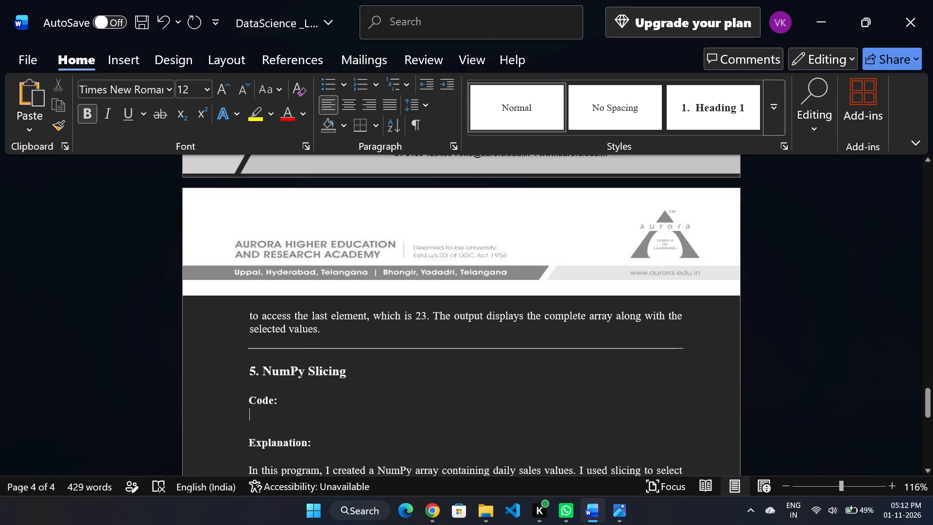
pyautogui.scroll(-5, 462, 344)
pyautogui.scroll(11, 463, 344)
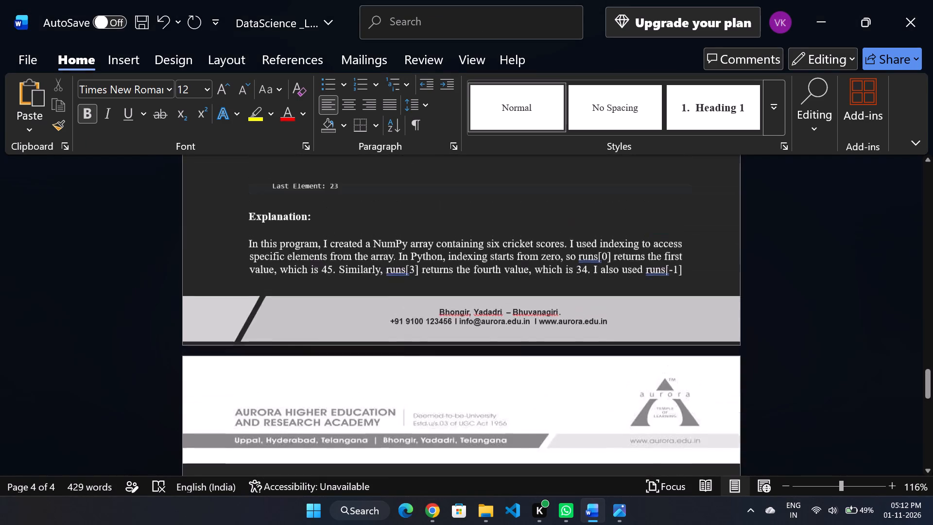
pyautogui.scroll(19, 463, 344)
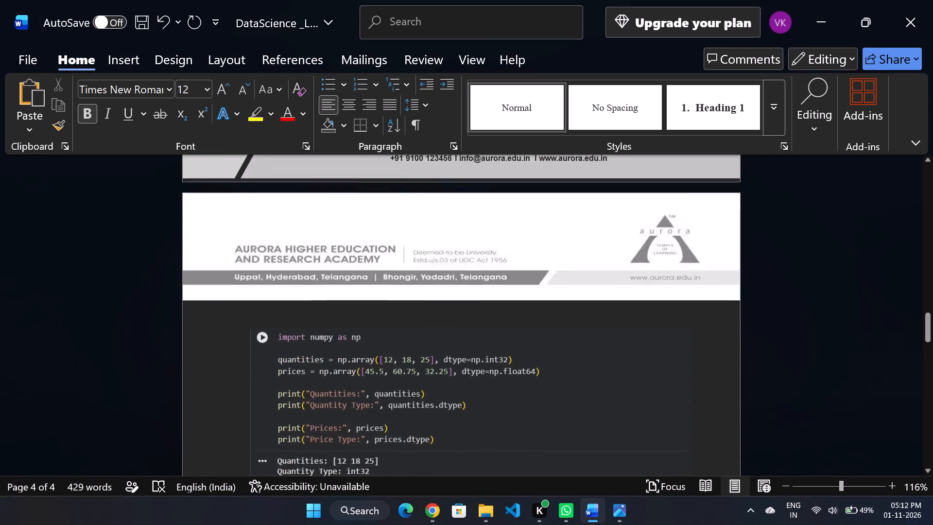
pyautogui.scroll(10, 463, 344)
pyautogui.scroll(11, 463, 343)
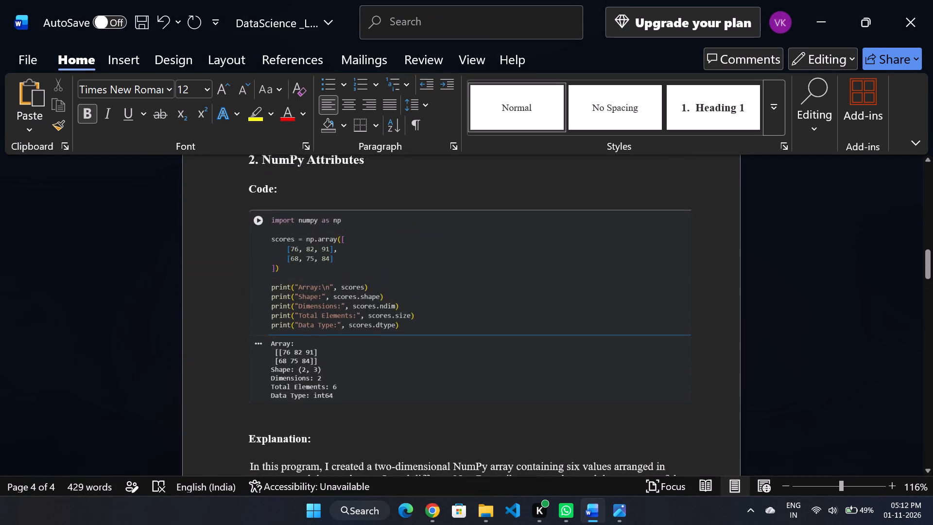
pyautogui.scroll(12, 465, 341)
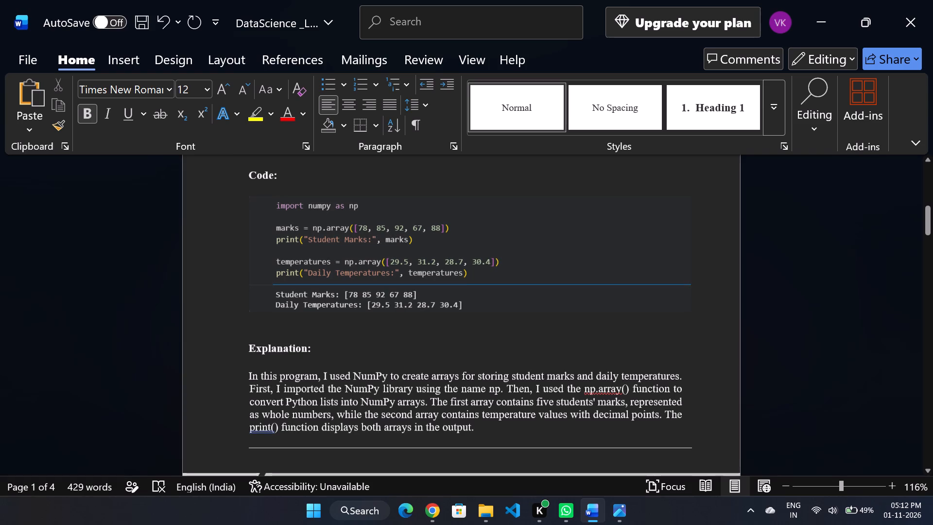
pyautogui.scroll(4, 467, 335)
pyautogui.scroll(-17, 467, 335)
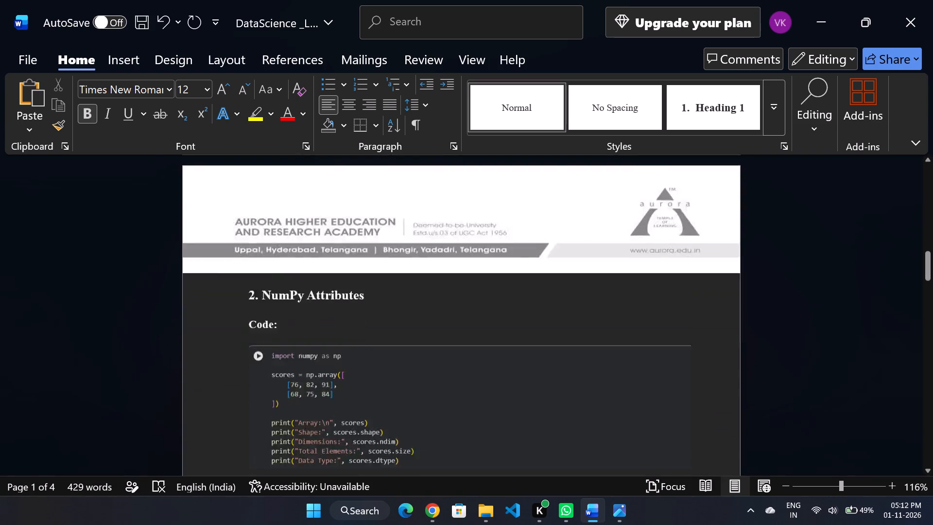
pyautogui.scroll(-3, 467, 335)
pyautogui.scroll(1, 467, 335)
pyautogui.scroll(-20, 467, 335)
pyautogui.scroll(-19, 467, 335)
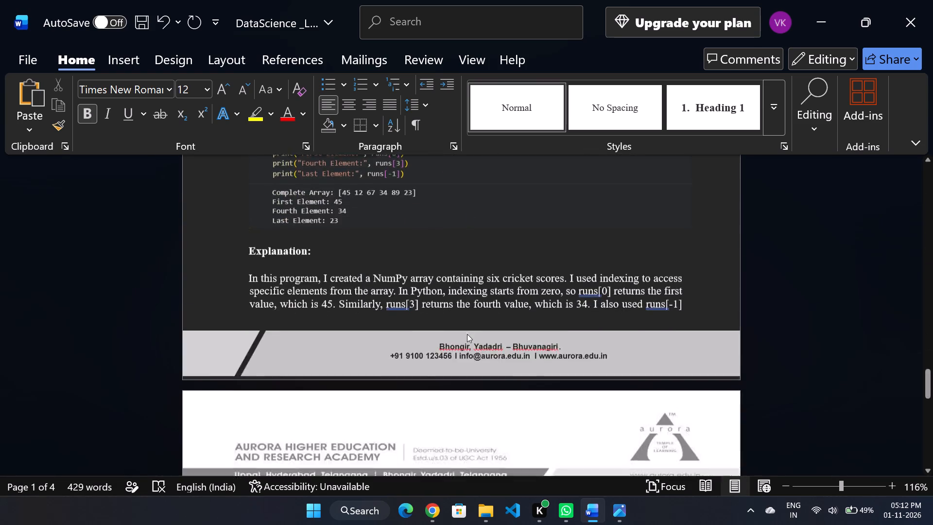
pyautogui.scroll(-9, 467, 334)
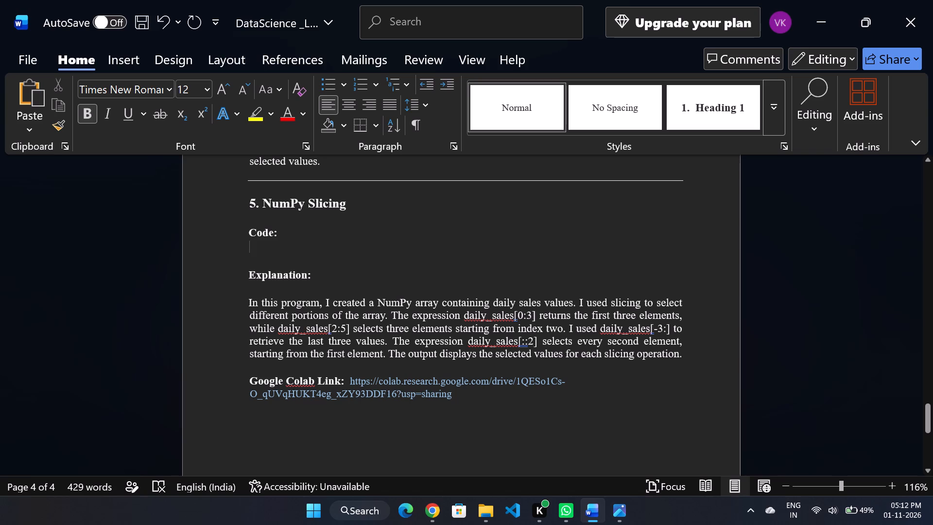
# Switch to the DS LAB 1 Colab notebook in Chrome and capture a screenshot of the daily_sales slicing code with its output.
pyautogui.click(443, 513)
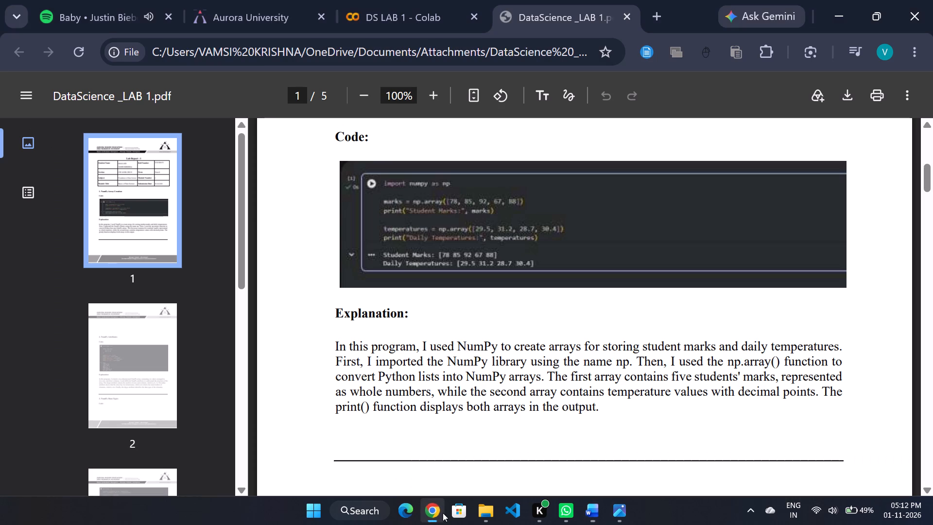
pyautogui.click(363, 0)
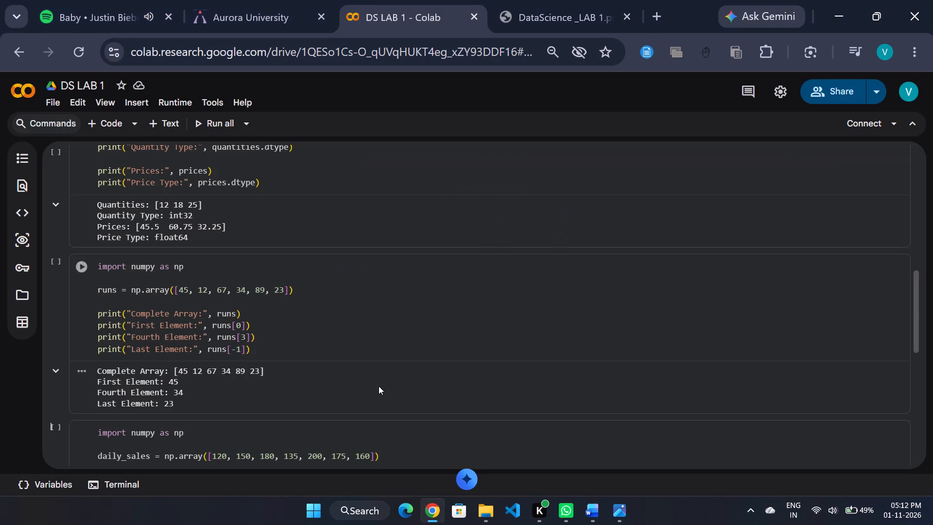
pyautogui.scroll(-4, 382, 374)
pyautogui.scroll(1, 382, 374)
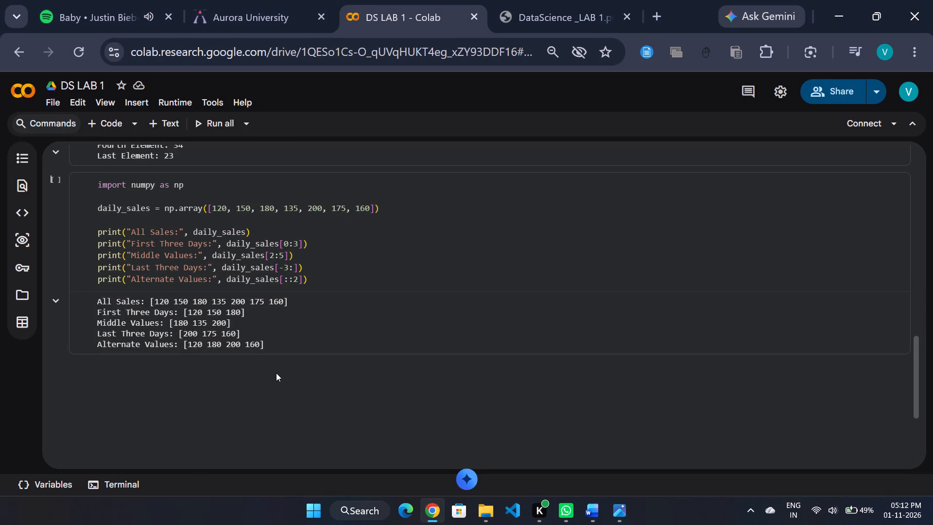
pyautogui.click(345, 151)
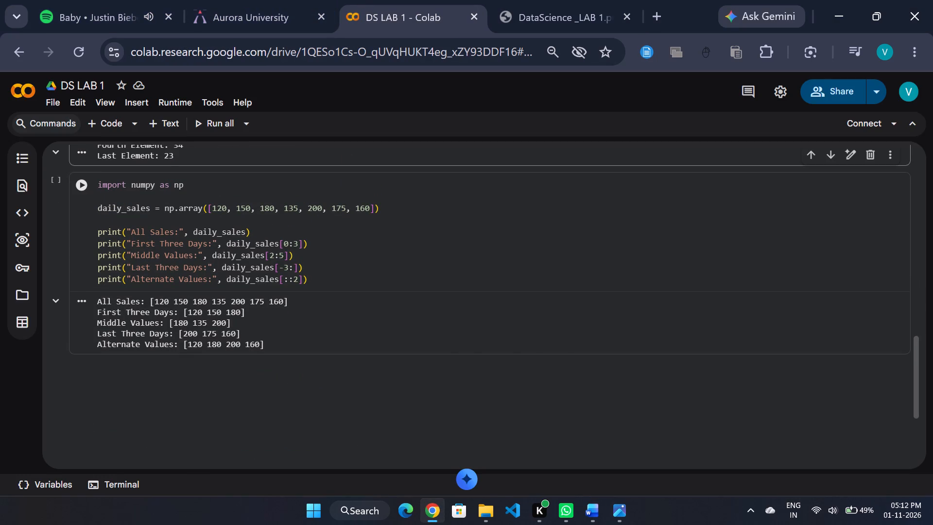
pyautogui.press('Print')
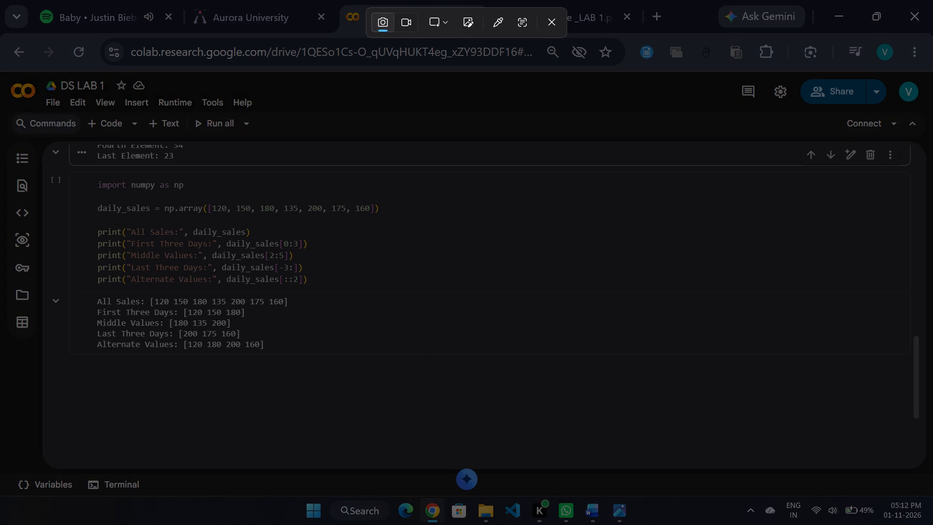
pyautogui.moveTo(76, 175); pyautogui.dragTo(568, 357)
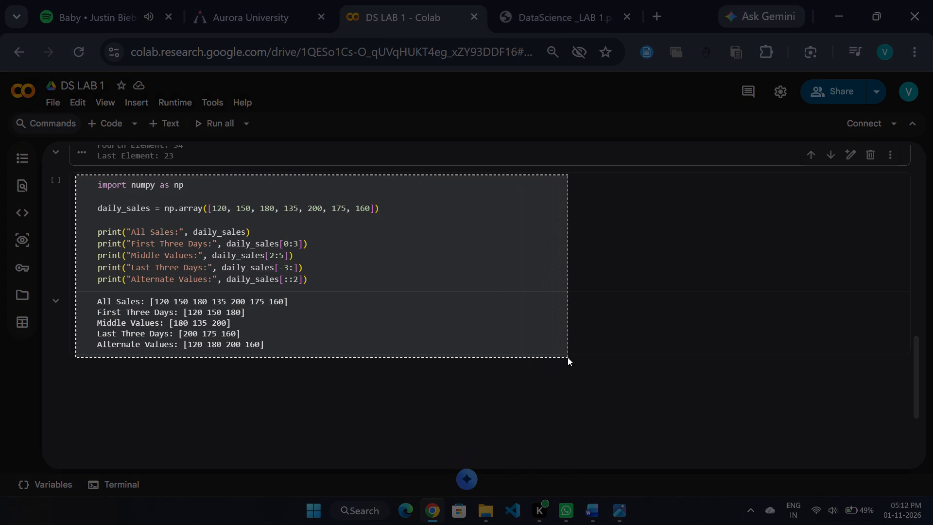
pyautogui.moveTo(568, 357); pyautogui.dragTo(573, 353)
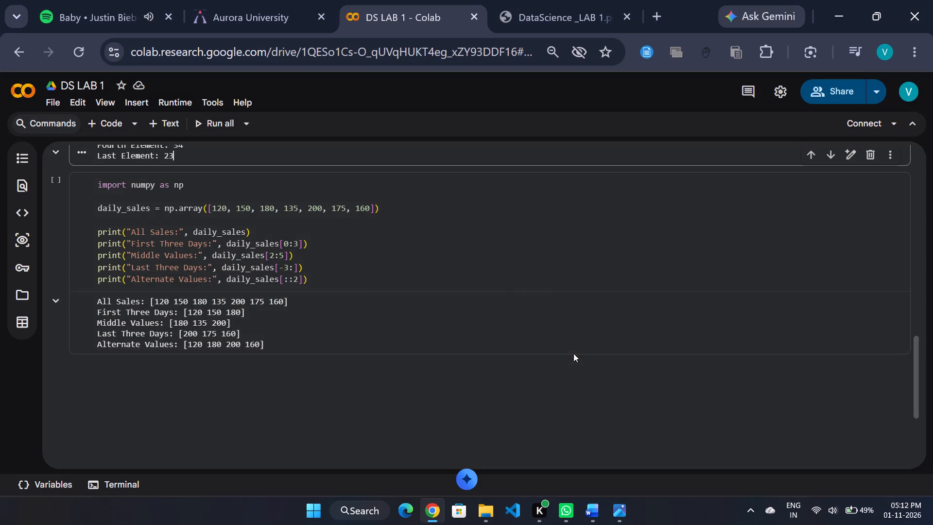
# In the Word report, paste the screenshot under Code: in 5. NumPy Slicing and add an empty line above the image.
pyautogui.click(600, 509)
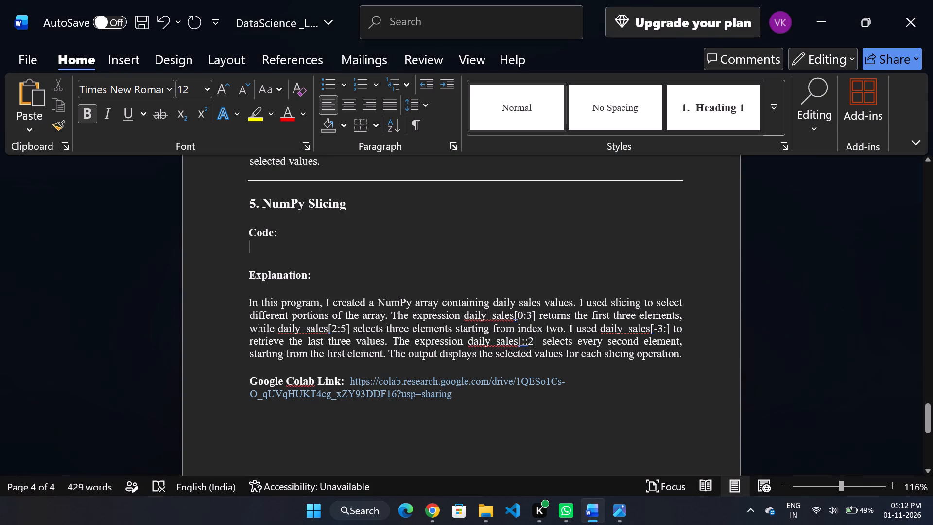
pyautogui.hotkey('ctrl', 'v')
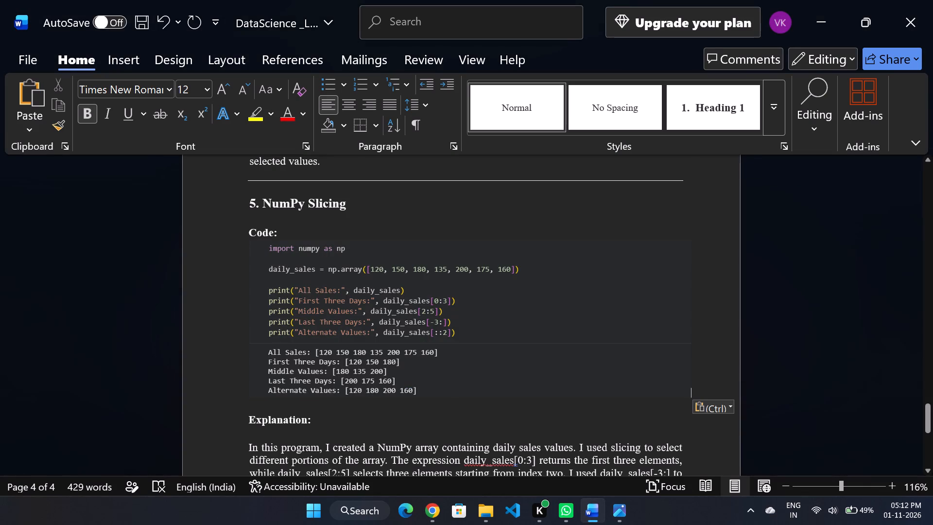
pyautogui.scroll(-7, 377, 301)
pyautogui.scroll(8, 377, 301)
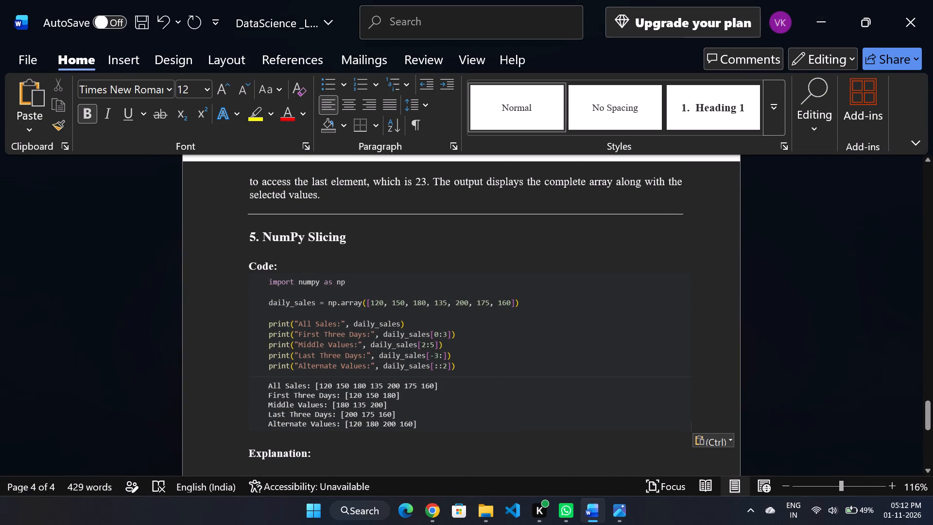
pyautogui.click(361, 267)
pyautogui.press('Return')
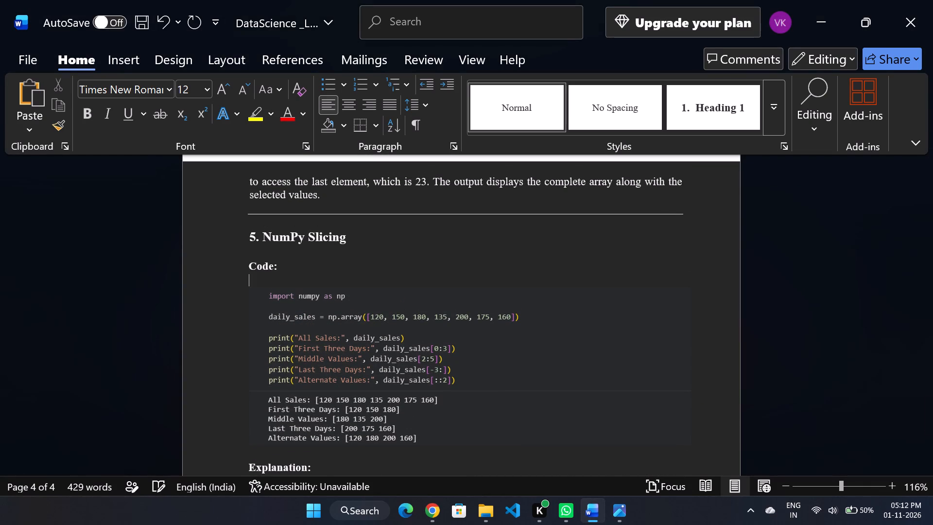
# Add an extra empty line between the 5. NumPy Slicing explanation and the Google Colab Link: label.
pyautogui.scroll(-3, 362, 268)
pyautogui.scroll(-3, 360, 354)
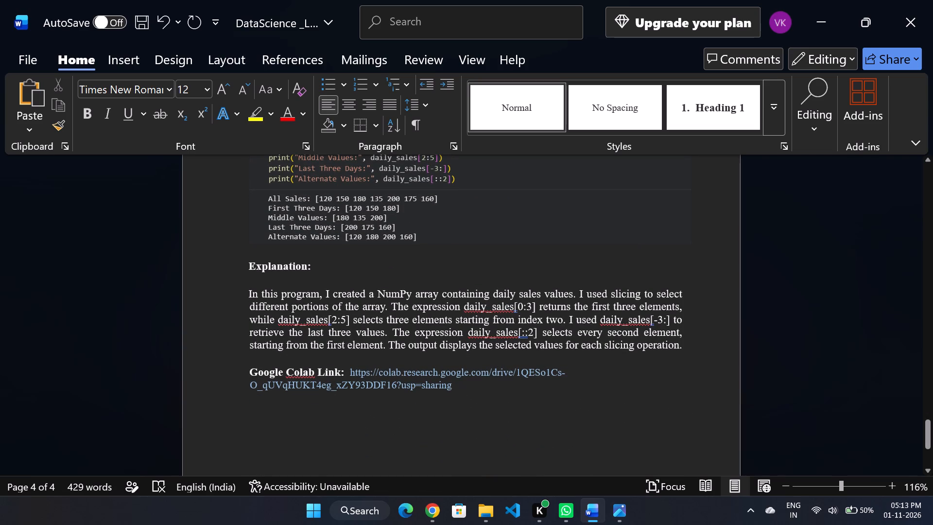
pyautogui.click(349, 362)
pyautogui.press('Return')
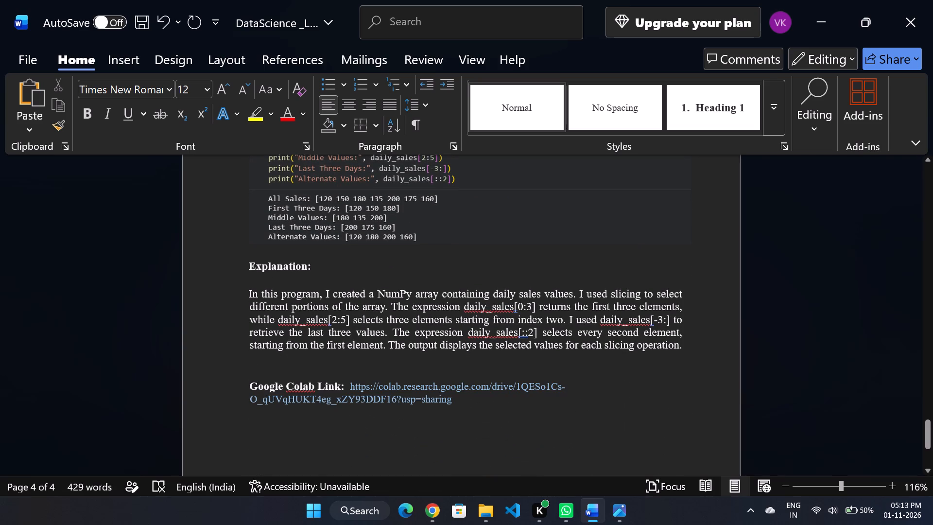
# Replace the URL after Google Colab Link: with the share link copied from the DS LAB 1 notebook in Chrome.
pyautogui.moveTo(456, 402); pyautogui.dragTo(362, 389)
pyautogui.press('BackSpace')
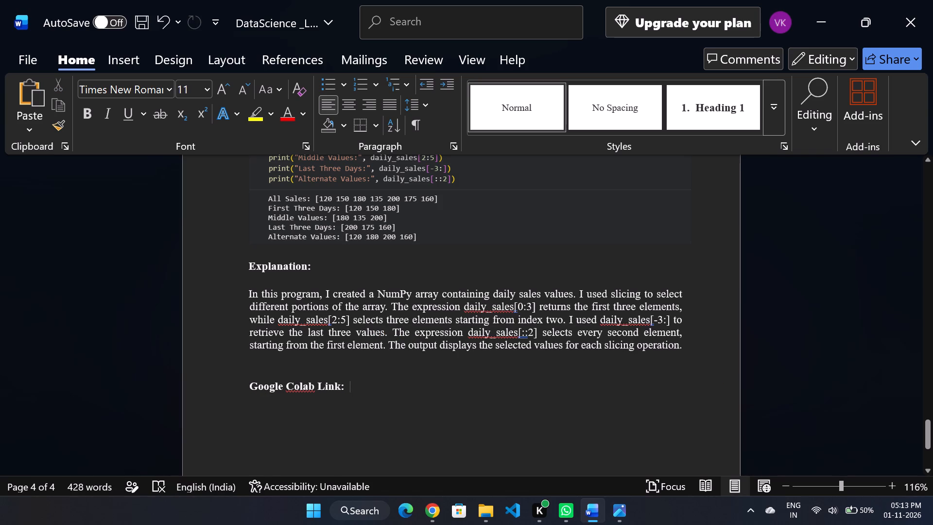
pyautogui.click(827, 8)
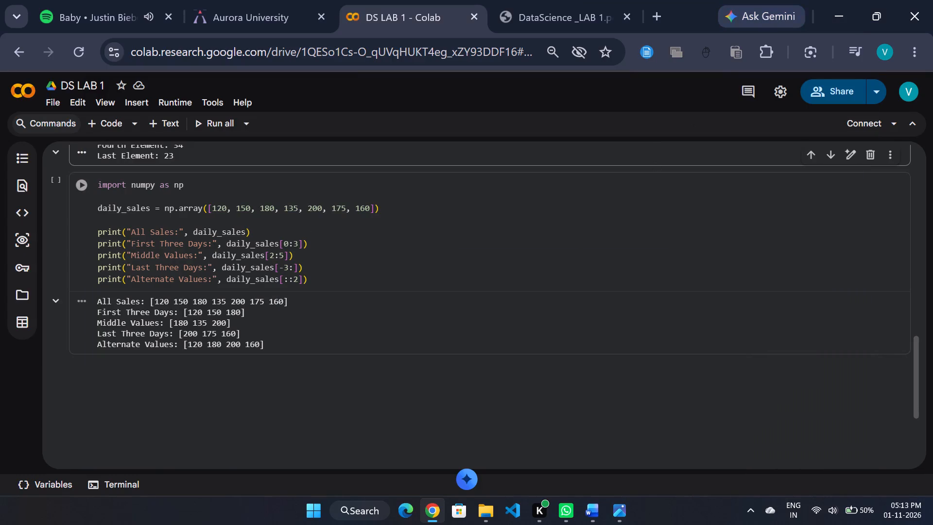
pyautogui.scroll(4, 603, 376)
pyautogui.click(839, 82)
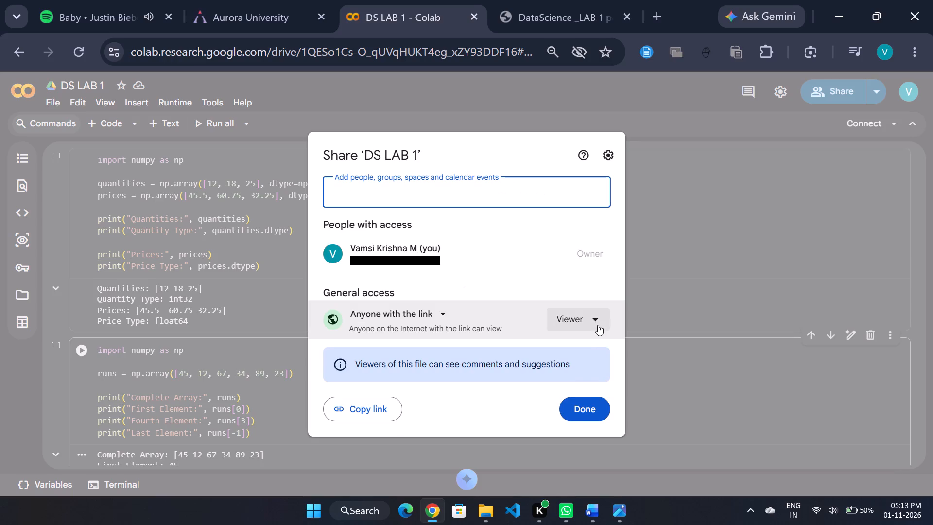
pyautogui.click(397, 409)
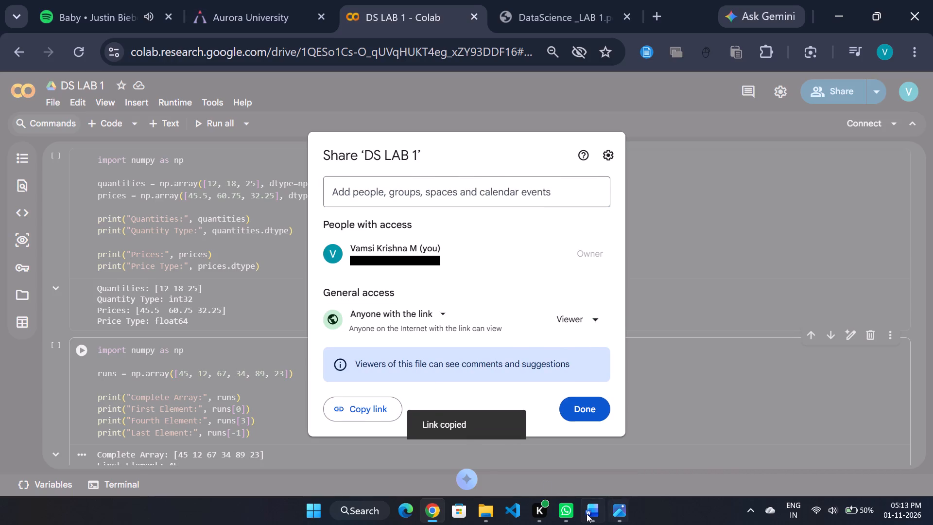
pyautogui.click(587, 514)
pyautogui.hotkey('ctrl', 'v')
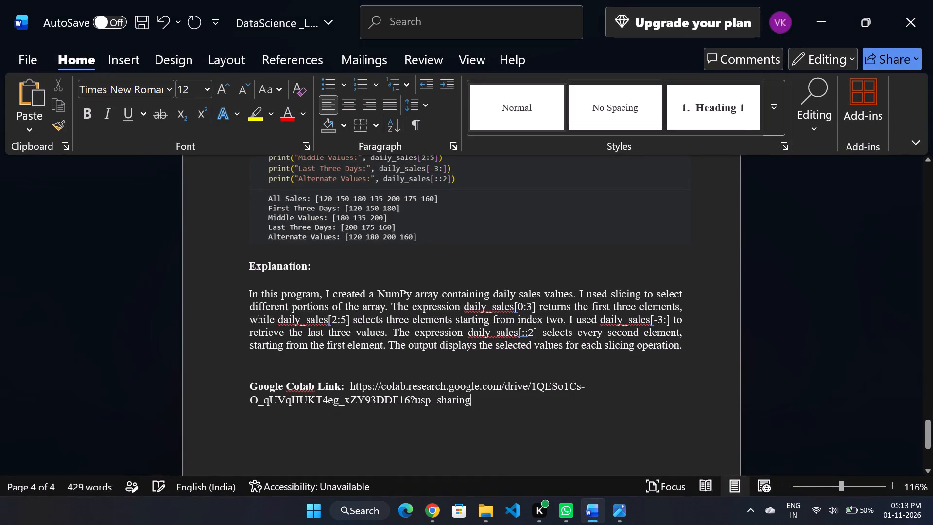
# Move the URL onto its own line below Google Colab Link: and delete the hyphen where it wraps.
pyautogui.click(347, 389)
pyautogui.press('Return')
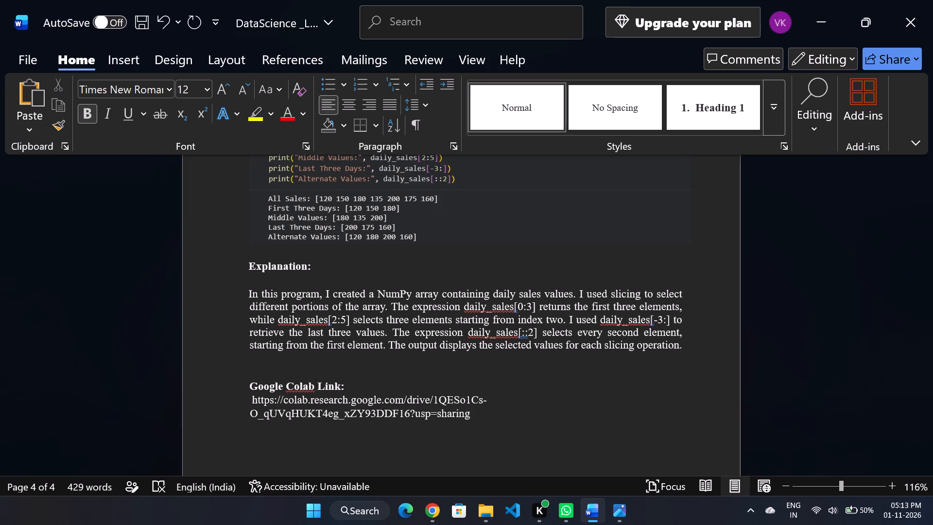
pyautogui.click(248, 416)
pyautogui.press('BackSpace')
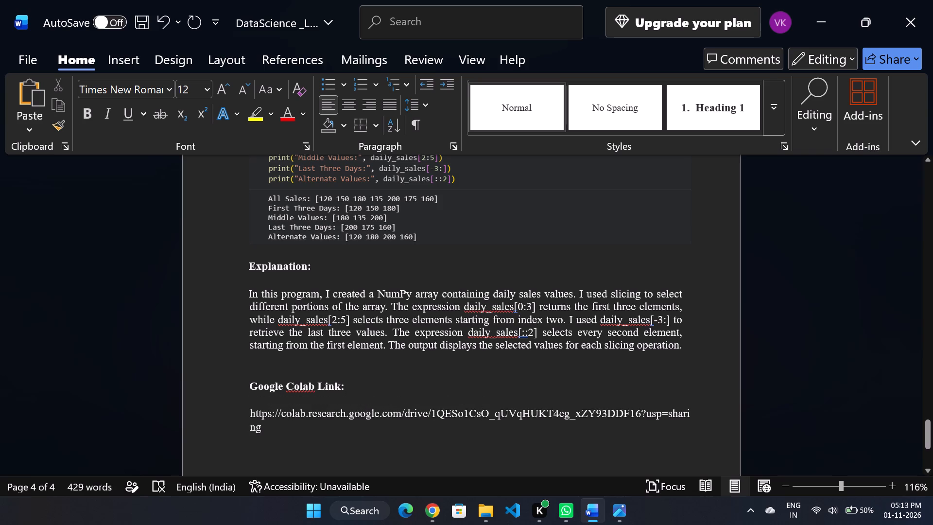
# Set the Colab URL's font size to 11 and turn it into a hyperlink by starting a new line after it.
pyautogui.moveTo(273, 427); pyautogui.dragTo(244, 412)
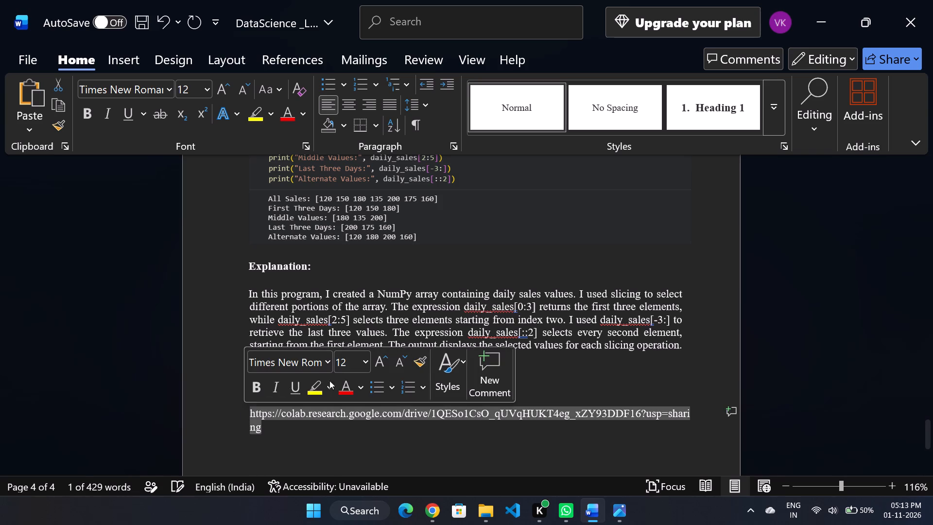
pyautogui.click(369, 367)
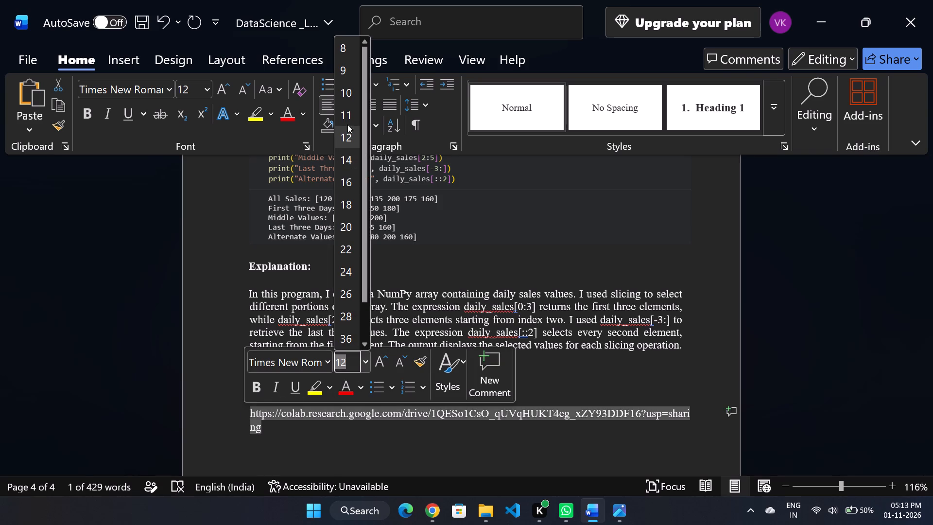
pyautogui.click(347, 115)
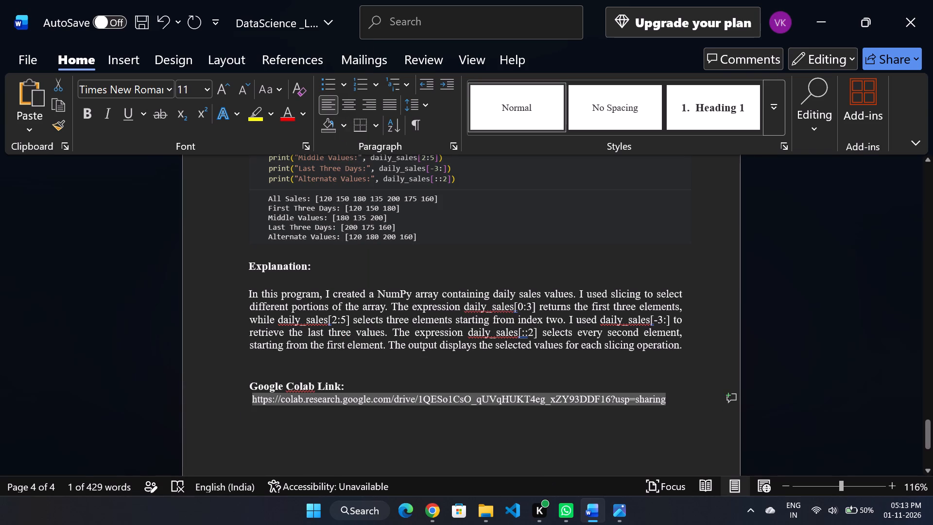
pyautogui.click(552, 457)
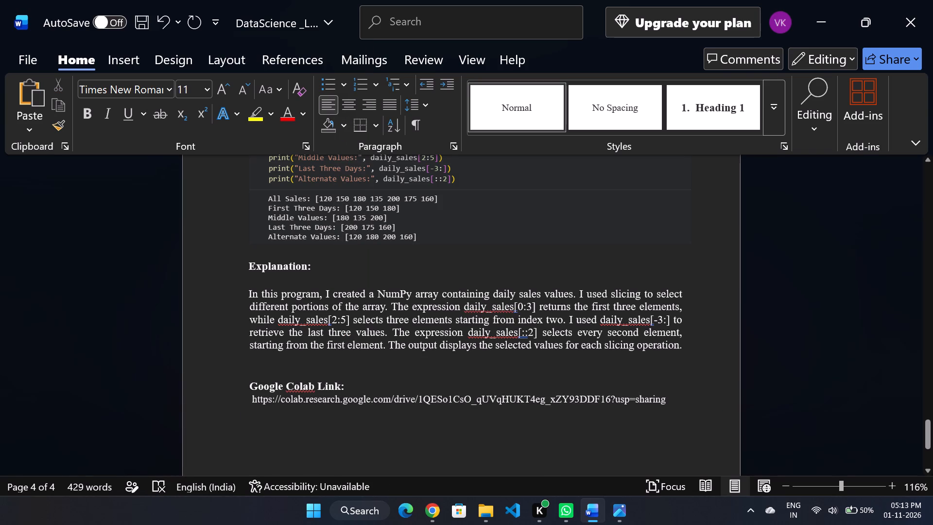
pyautogui.click(589, 452)
pyautogui.click(689, 403)
pyautogui.press('Return')
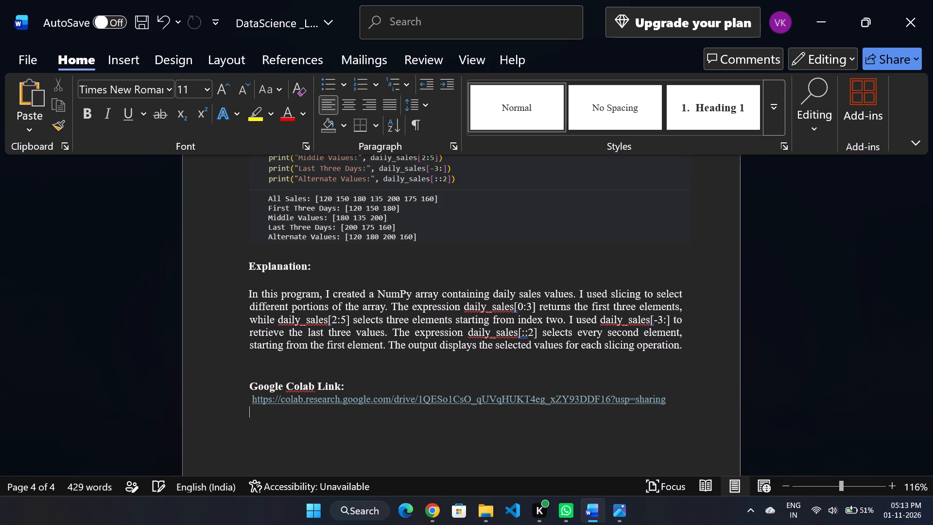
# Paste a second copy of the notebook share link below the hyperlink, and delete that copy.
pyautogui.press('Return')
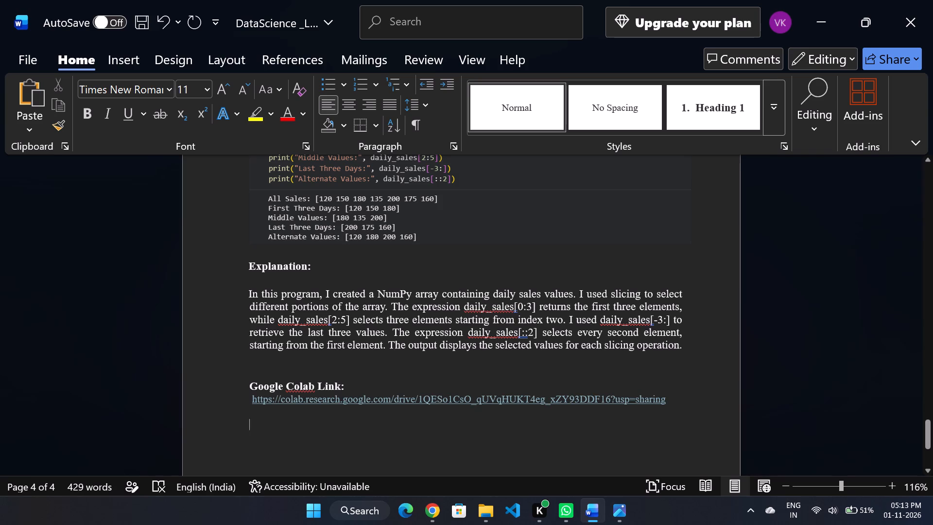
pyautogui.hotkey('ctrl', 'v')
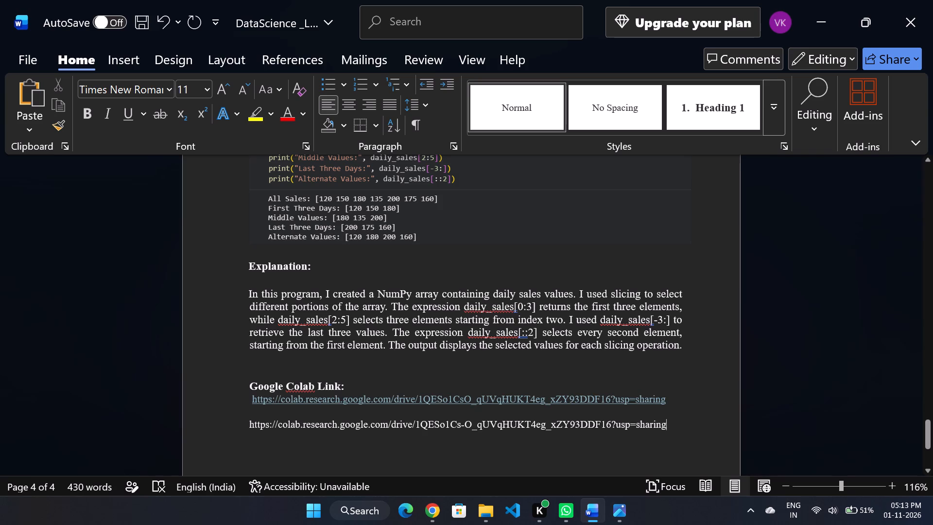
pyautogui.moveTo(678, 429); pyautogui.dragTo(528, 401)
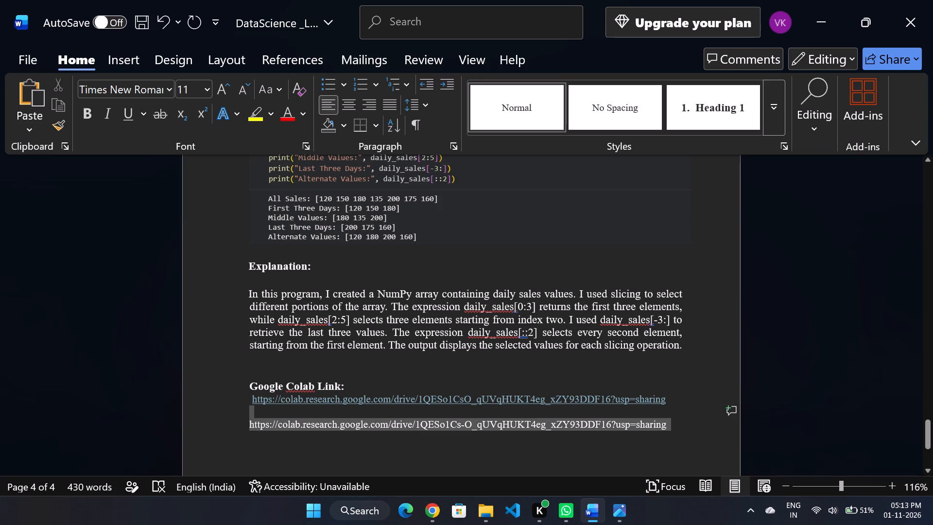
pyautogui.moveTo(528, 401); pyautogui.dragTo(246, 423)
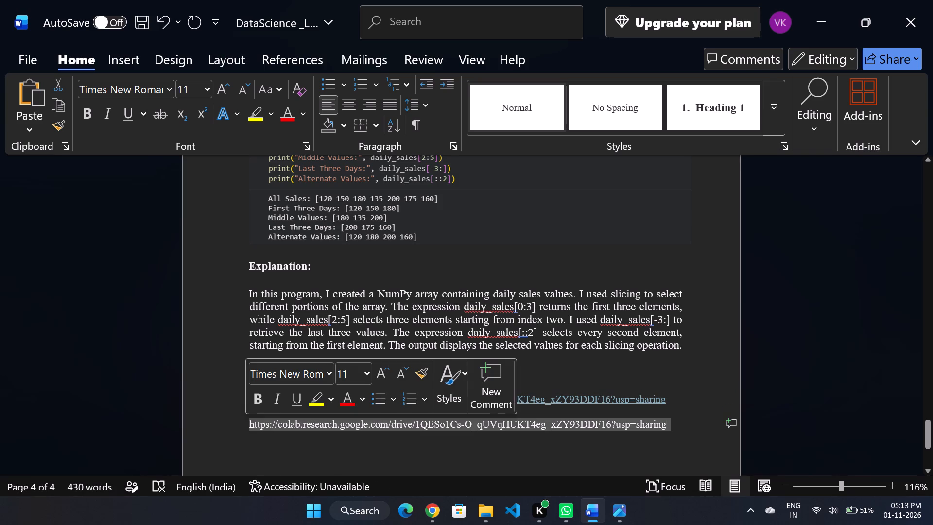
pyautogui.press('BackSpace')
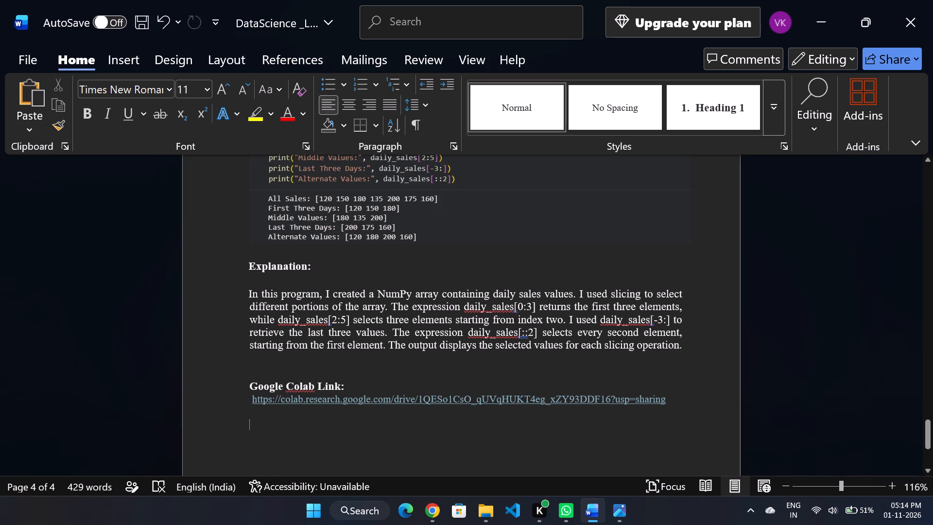
# Insert an empty line between Google Colab Link: and the hyperlink, and check the spacing at the end of the page.
pyautogui.click(368, 385)
pyautogui.press('Return')
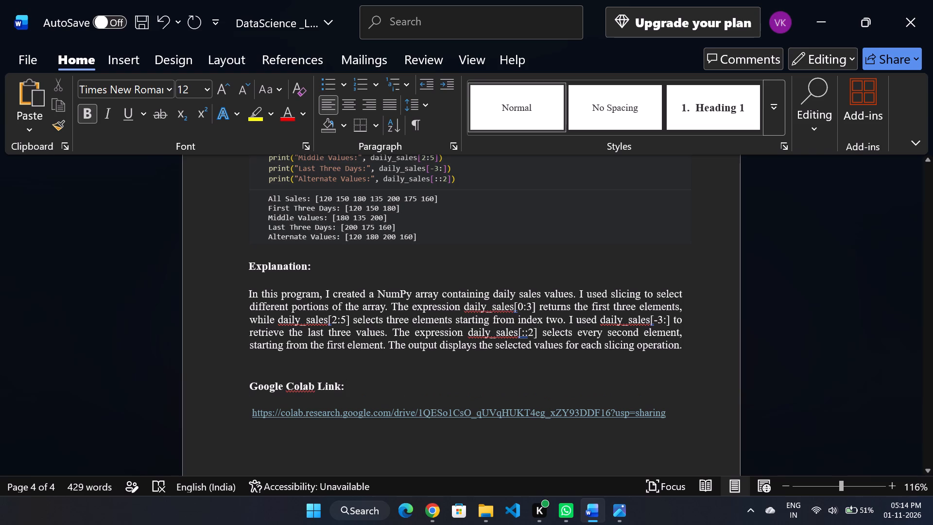
pyautogui.scroll(-4, 415, 378)
pyautogui.click(415, 378)
pyautogui.scroll(-11, 415, 378)
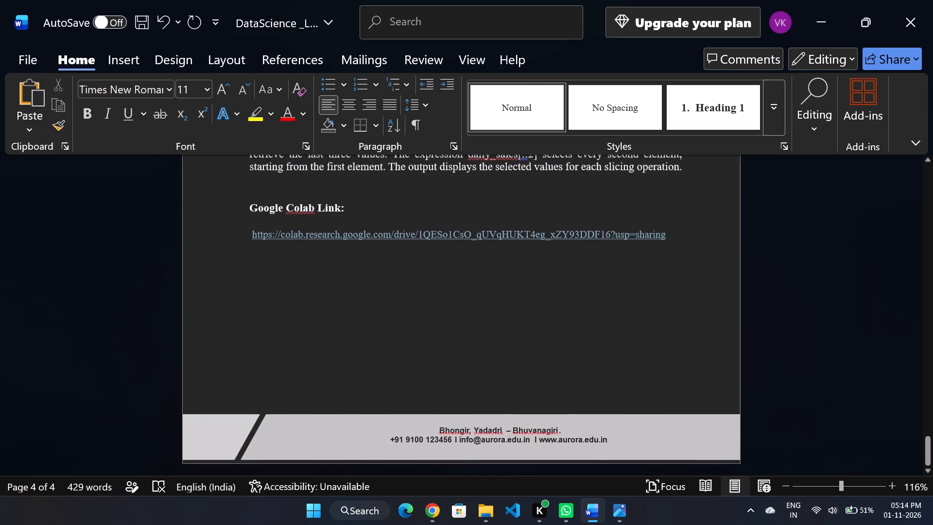
pyautogui.scroll(3, 415, 378)
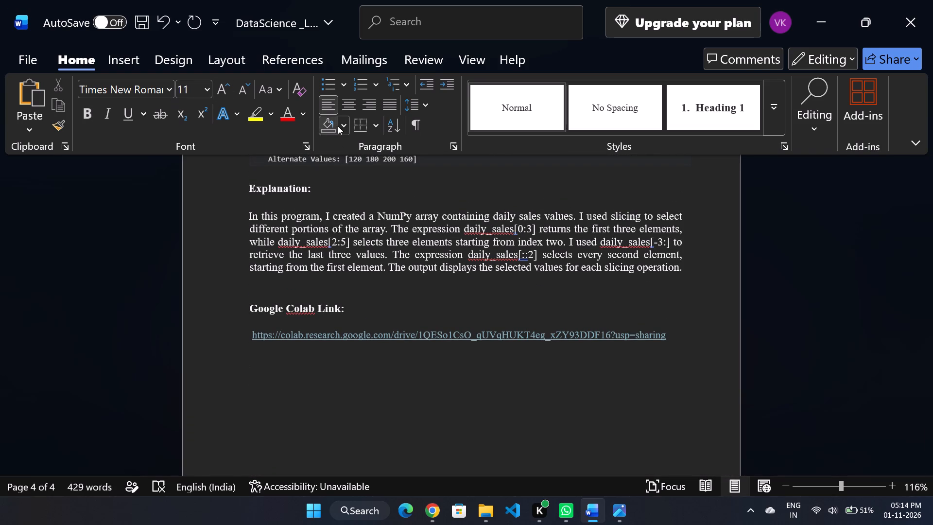
# Add a bottom border line on the empty paragraph below the Google Colab hyperlink.
pyautogui.click(360, 122)
pyautogui.click(530, 447)
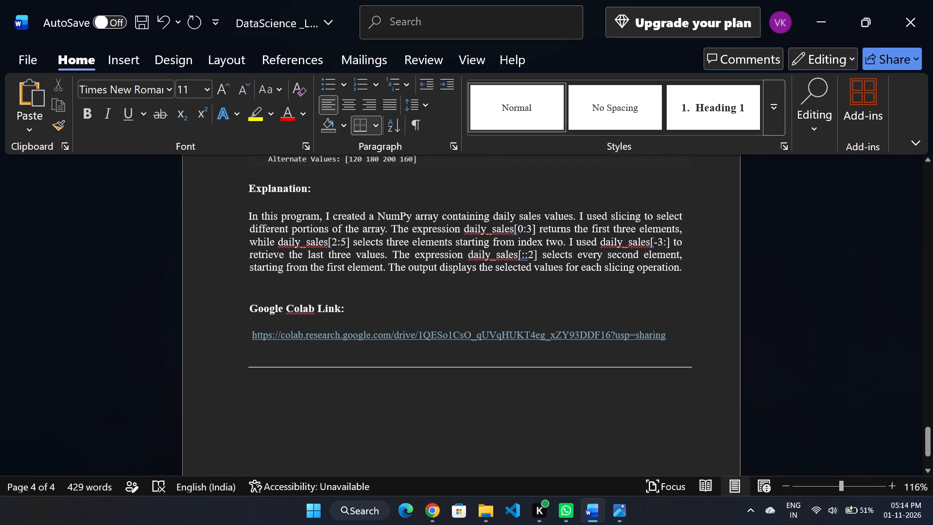
# Review the whole report from the Colab link on the last page back up to the Lab Report - 1 table.
pyautogui.scroll(10, 531, 428)
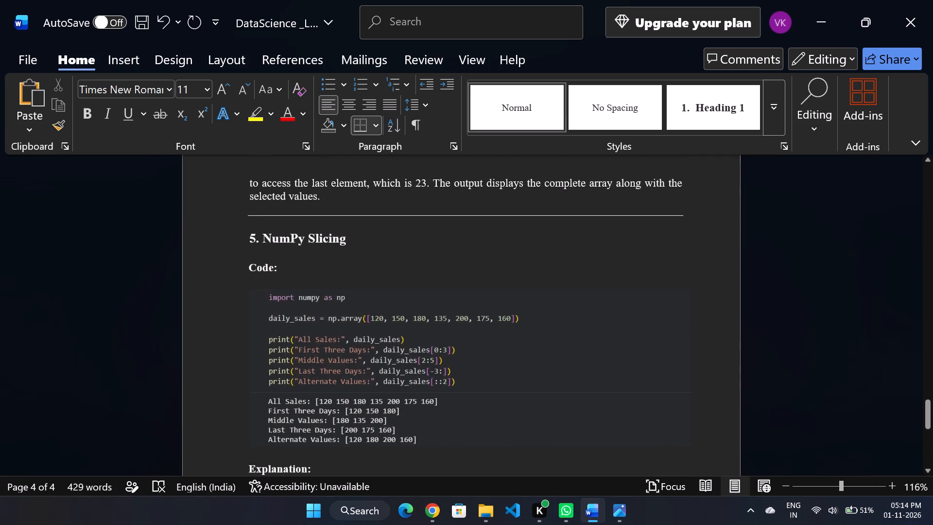
pyautogui.scroll(15, 531, 428)
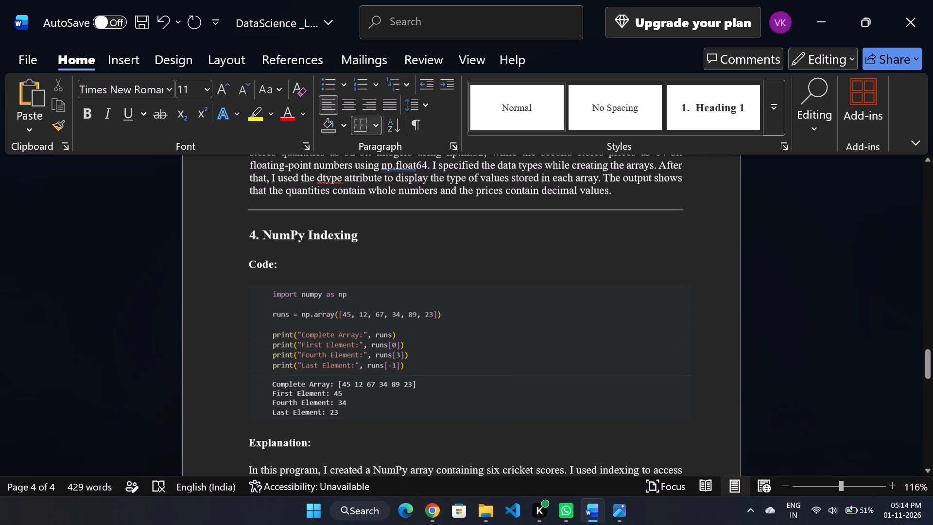
pyautogui.scroll(19, 531, 428)
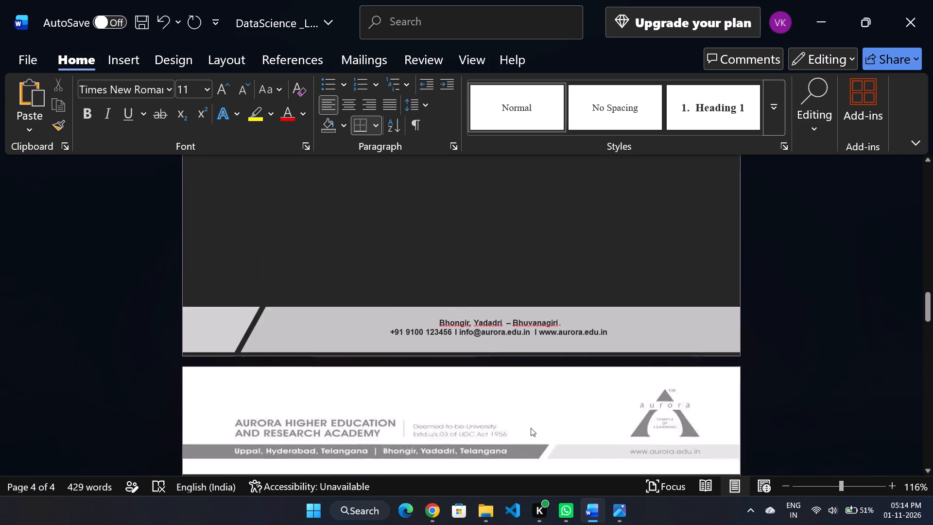
pyautogui.scroll(16, 531, 428)
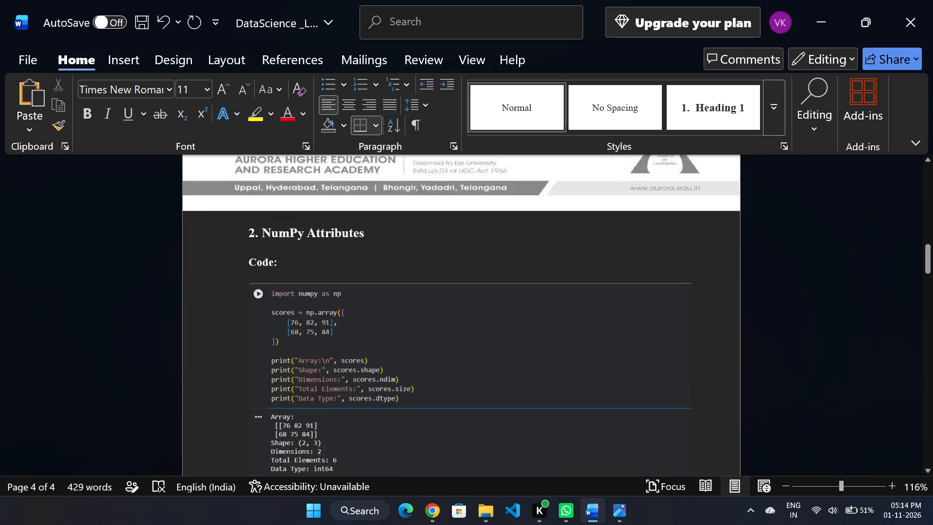
pyautogui.scroll(17, 531, 427)
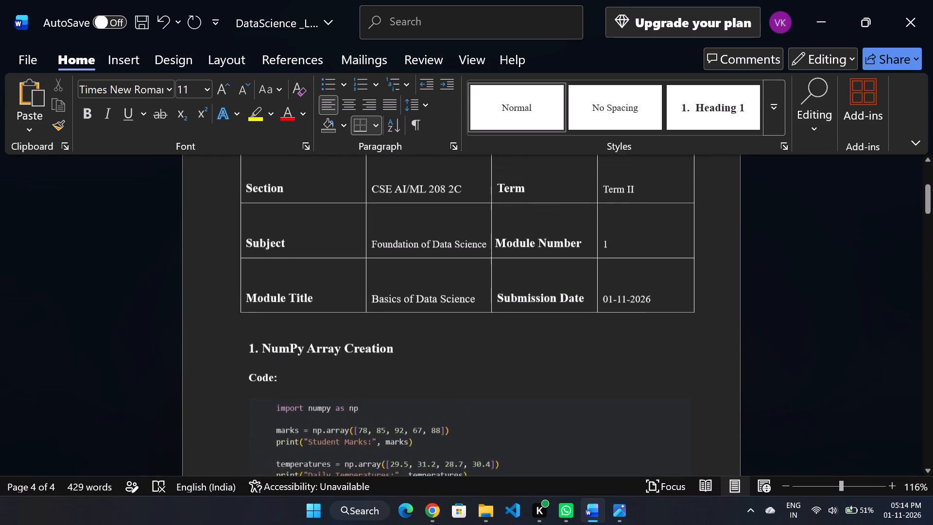
pyautogui.scroll(4, 531, 427)
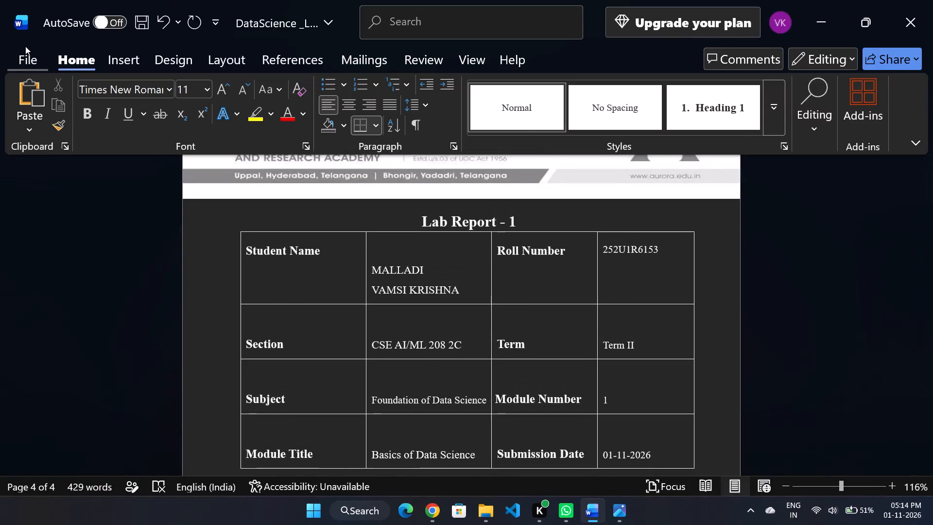
# In the advanced Word options, turn on Do not compress images in file and set the default resolution to High fidelity.
pyautogui.click(25, 47)
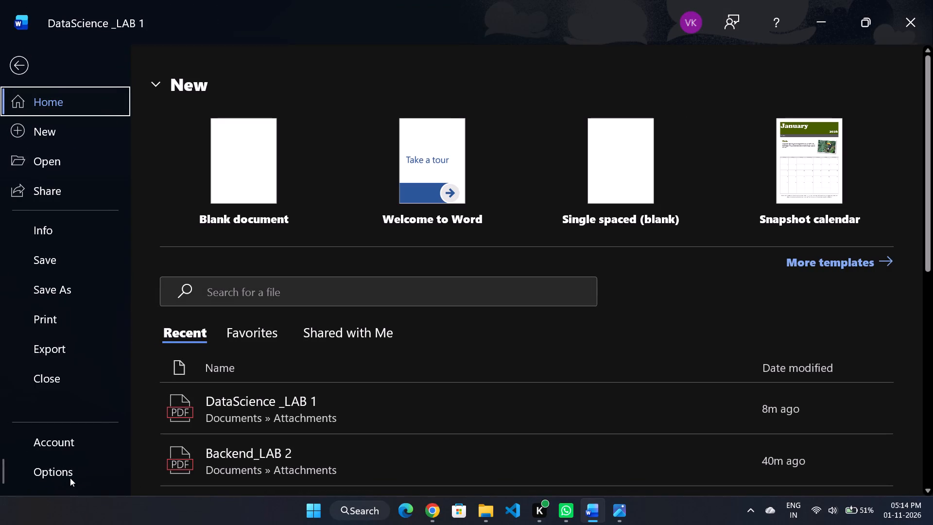
pyautogui.click(70, 472)
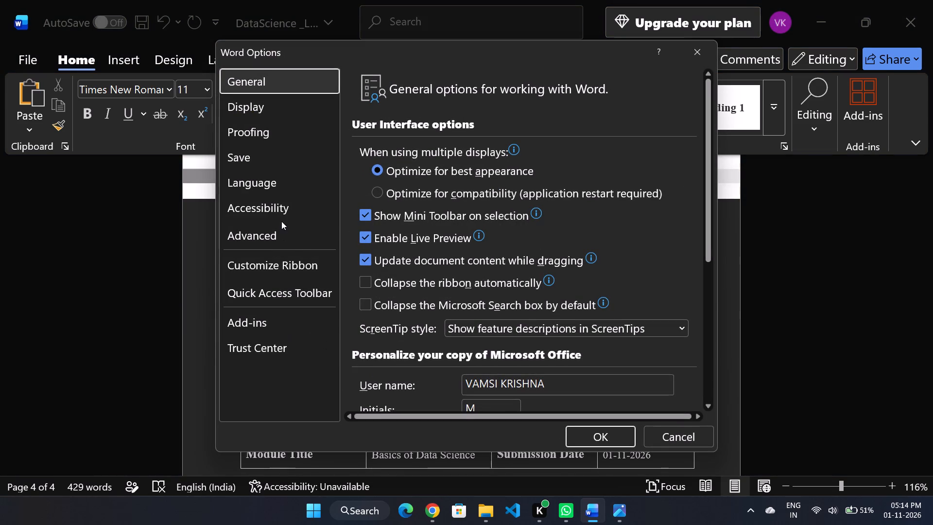
pyautogui.click(295, 248)
pyautogui.scroll(-8, 471, 278)
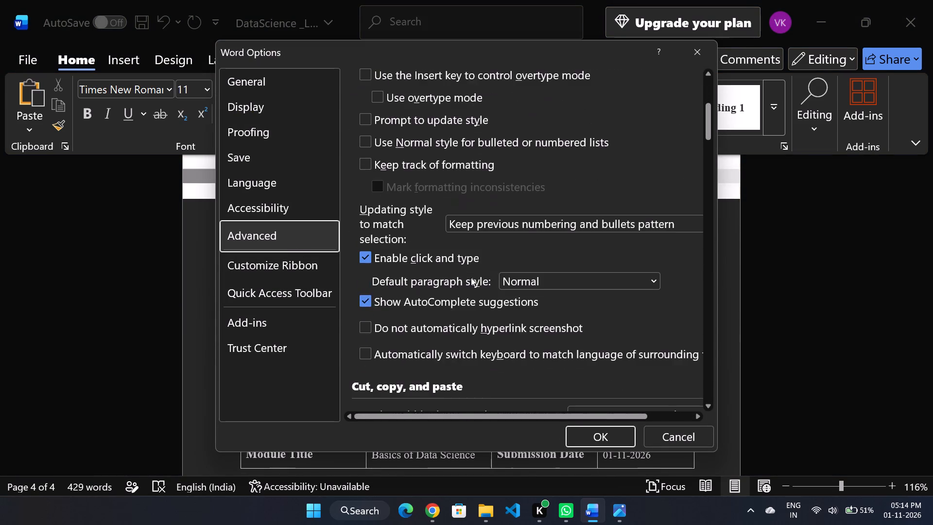
pyautogui.scroll(-13, 471, 278)
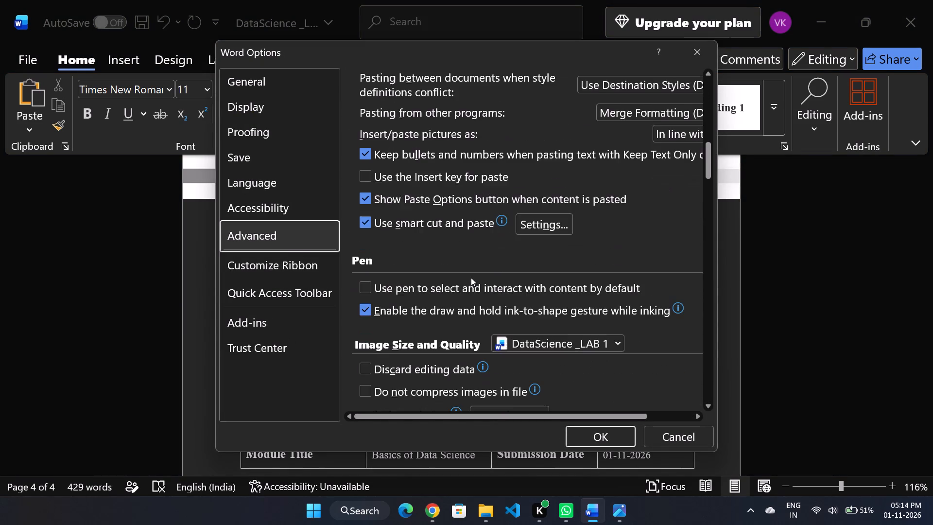
pyautogui.scroll(-3, 471, 278)
pyautogui.click(364, 299)
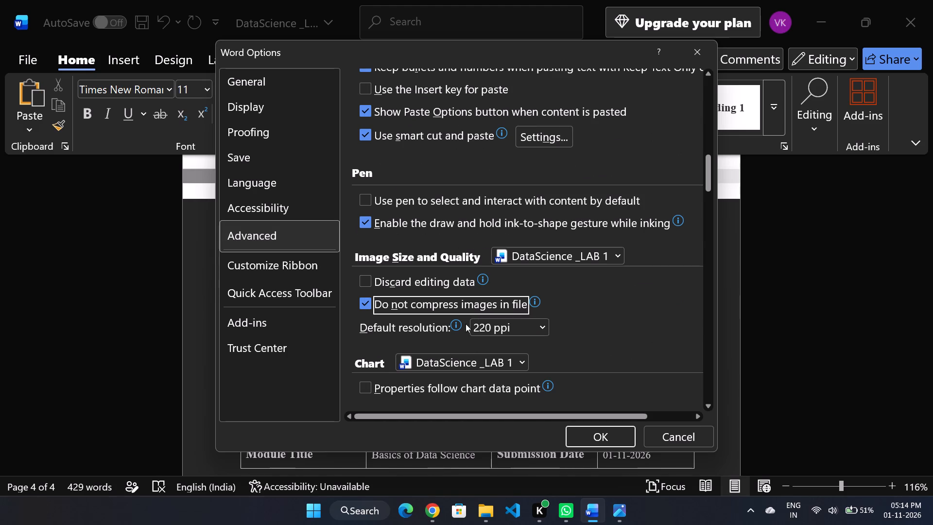
pyautogui.click(502, 324)
pyautogui.click(511, 350)
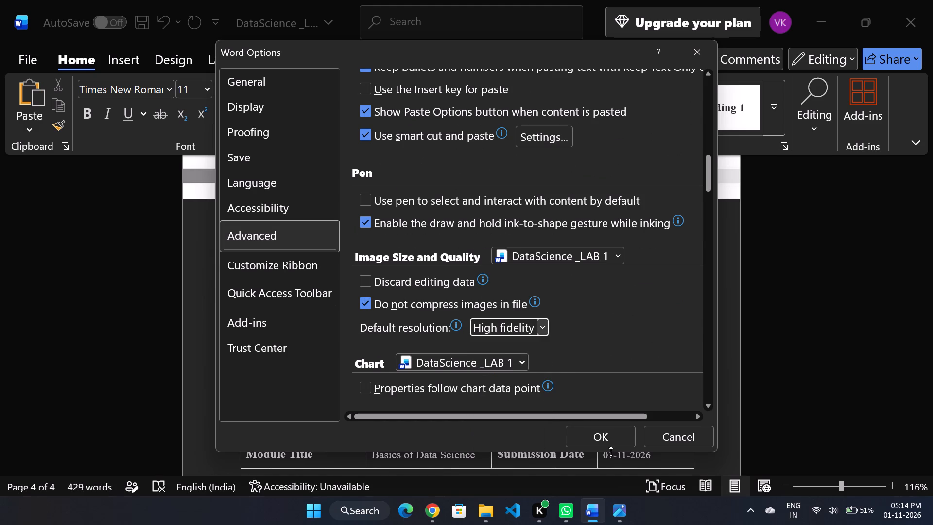
pyautogui.click(611, 445)
# Recheck the Image Size and Quality settings in the advanced Word options.
pyautogui.click(24, 58)
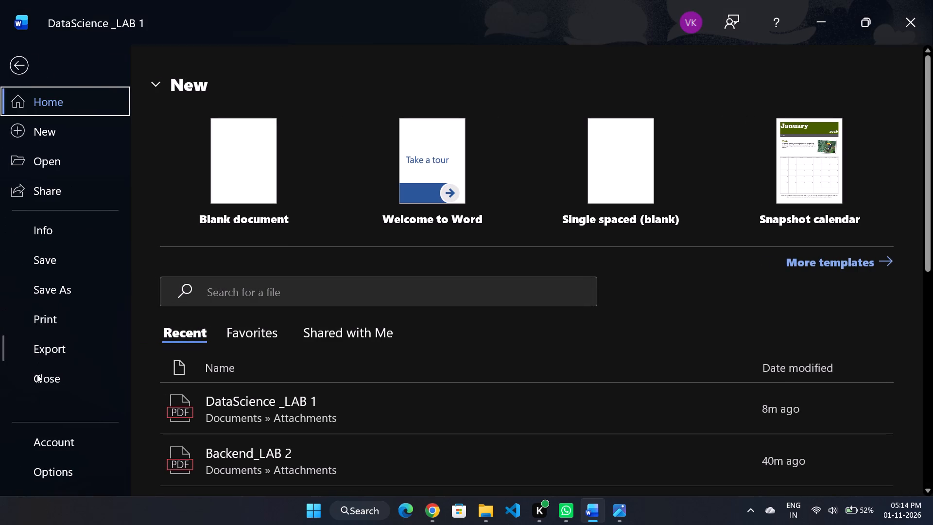
pyautogui.click(48, 461)
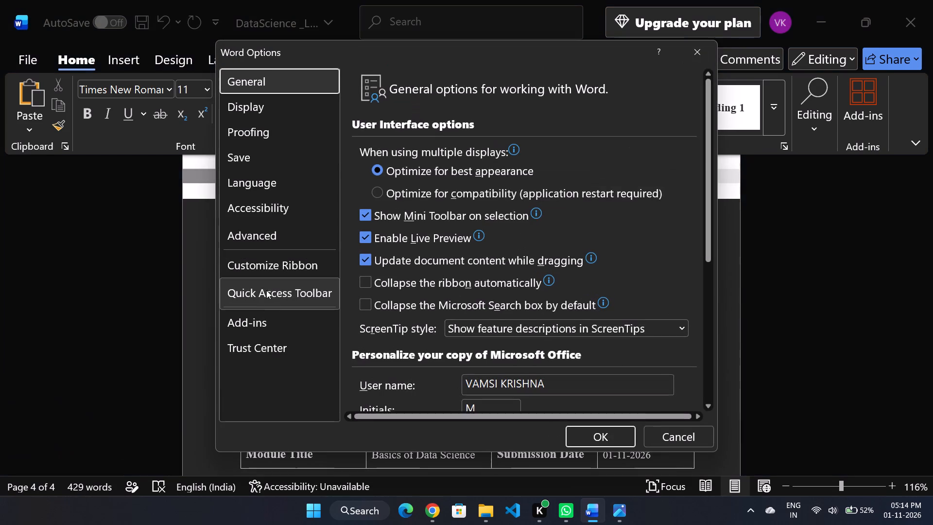
pyautogui.click(249, 226)
pyautogui.scroll(-8, 420, 239)
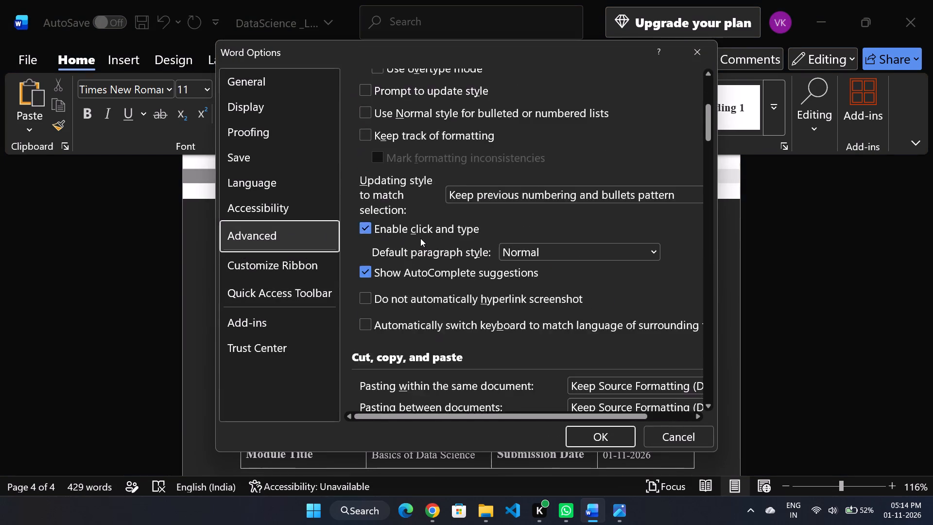
pyautogui.scroll(-12, 420, 238)
pyautogui.scroll(1, 420, 237)
pyautogui.scroll(-4, 420, 237)
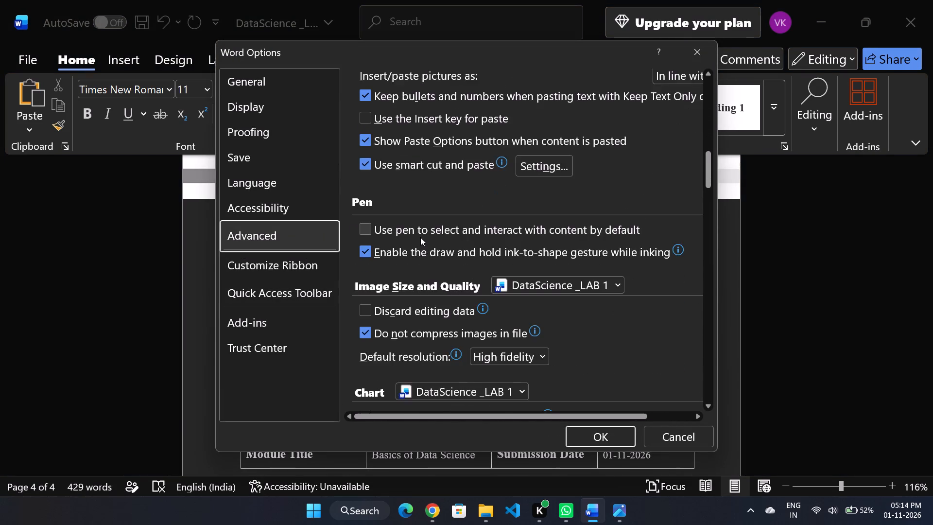
pyautogui.scroll(-2, 420, 237)
pyautogui.click(593, 439)
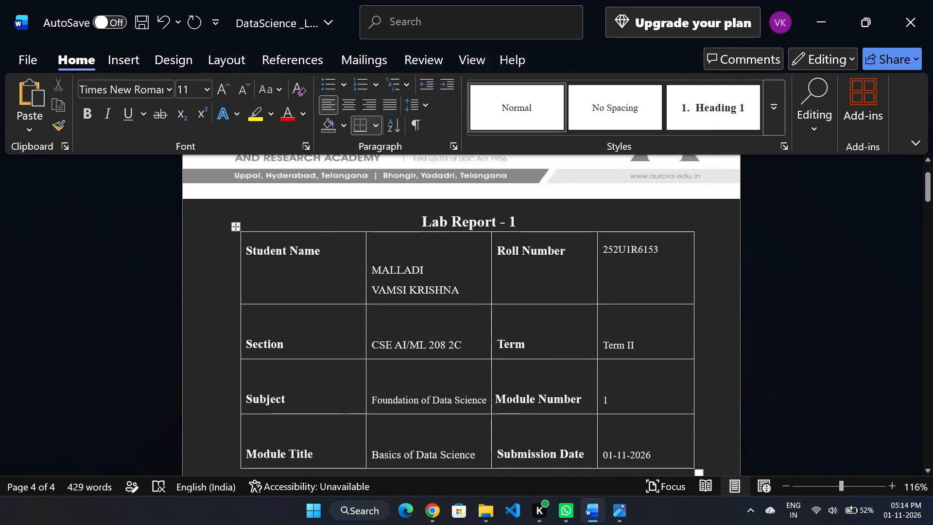
# Print the report with Microsoft Print to PDF and save it as 1 in the German folder.
pyautogui.hotkey('ctrl', 'p')
pyautogui.click(272, 224)
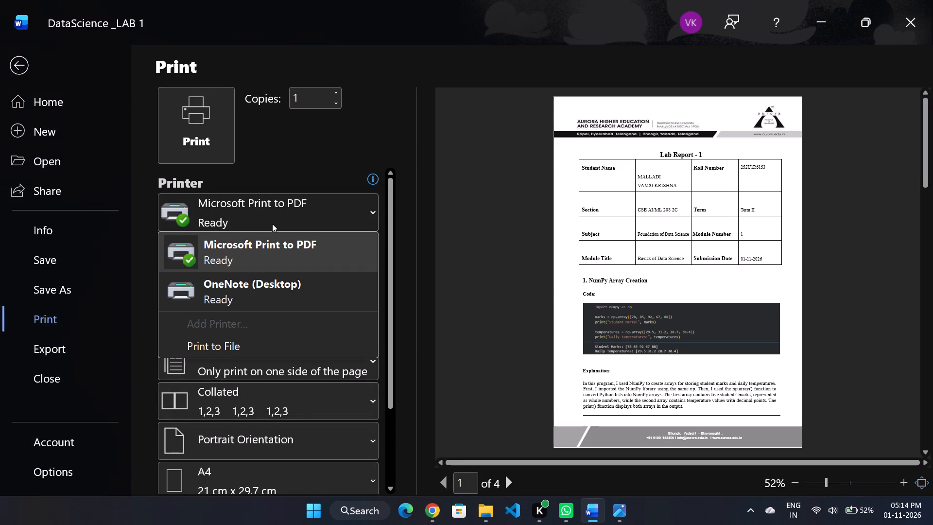
pyautogui.click(229, 141)
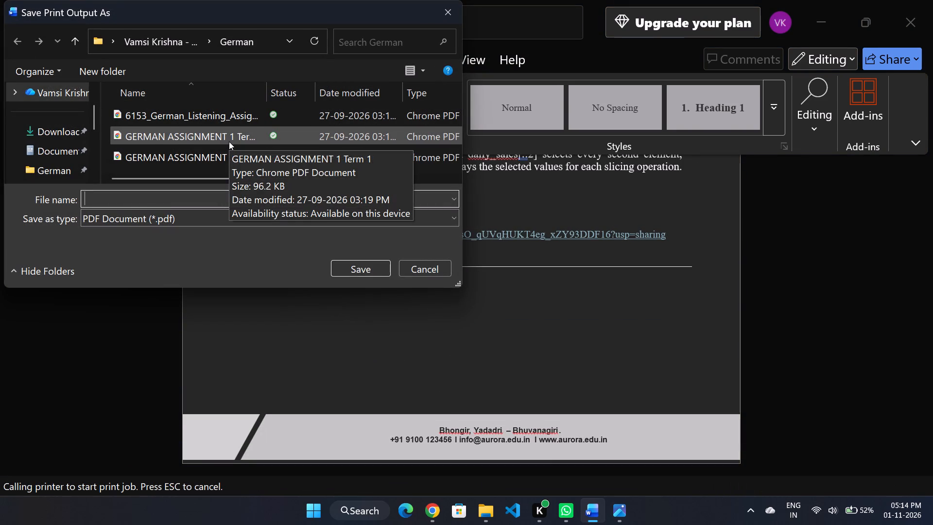
pyautogui.press('1')
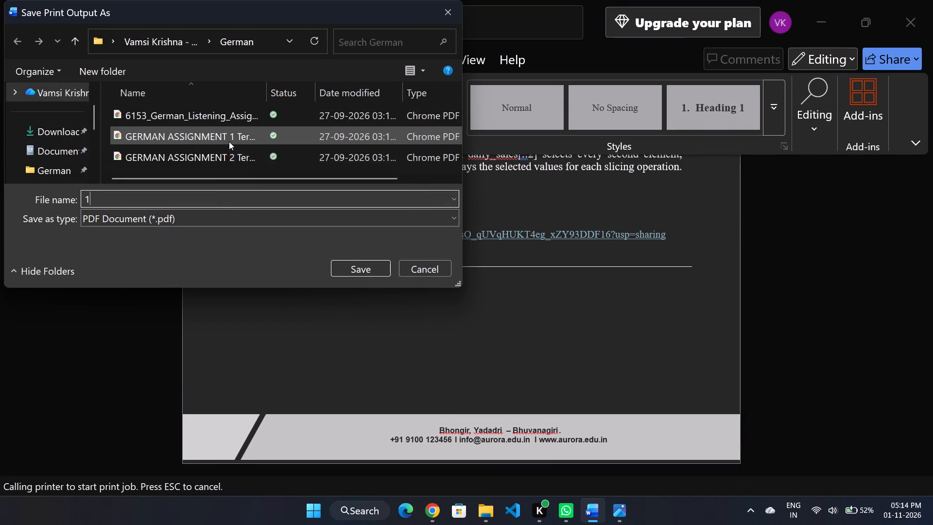
pyautogui.click(341, 268)
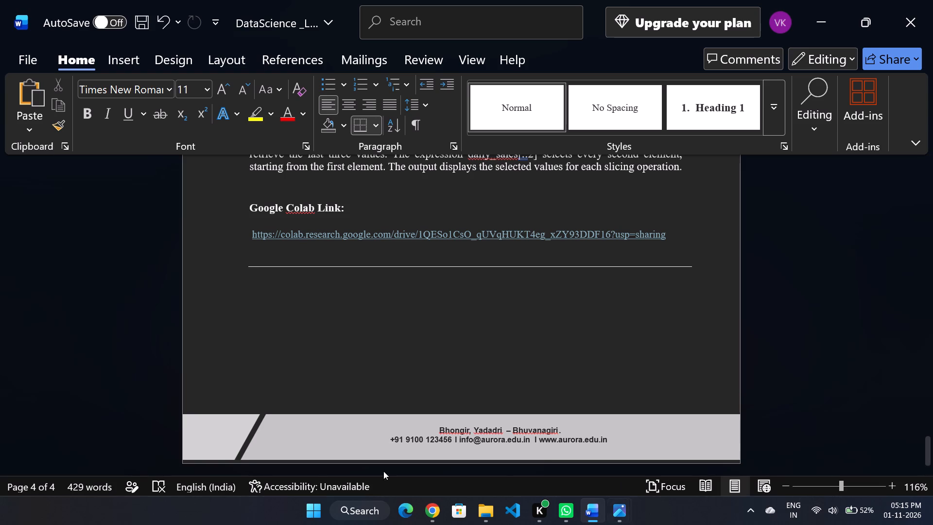
# Open the PDF named 1 from the German folder in File Explorer and review its pages down to the Colab link.
pyautogui.click(498, 523)
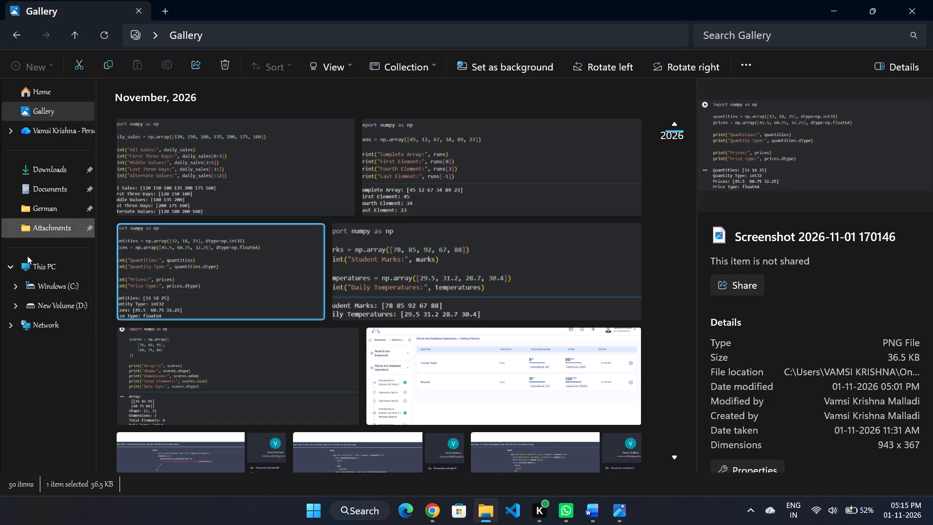
pyautogui.click(55, 207)
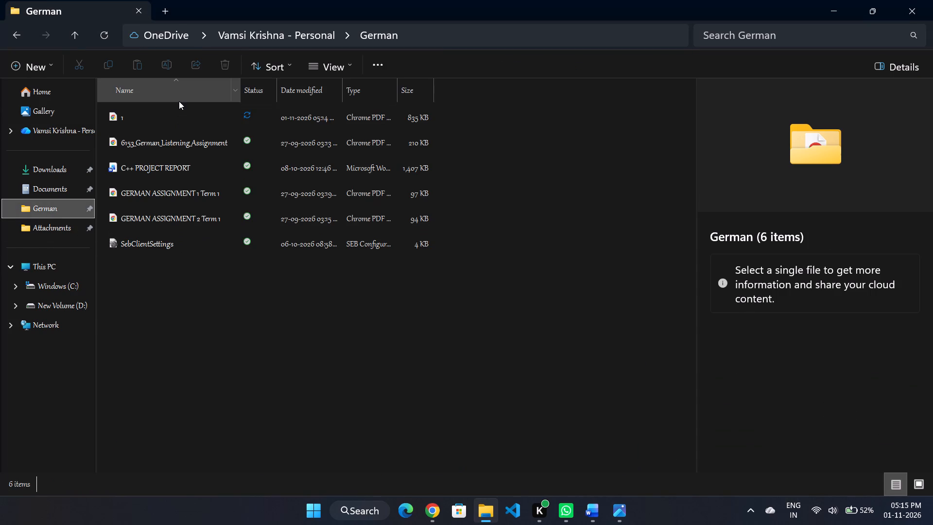
pyautogui.doubleClick(190, 121)
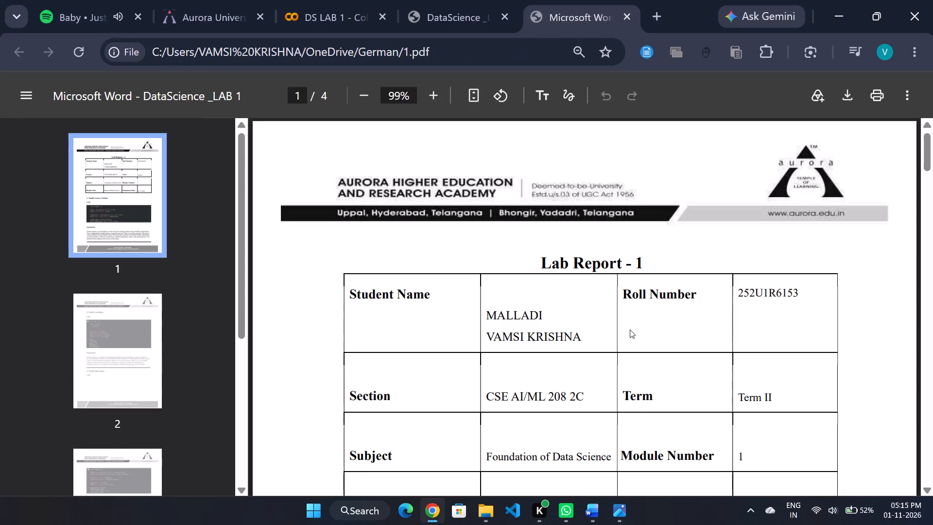
pyautogui.scroll(-10, 630, 330)
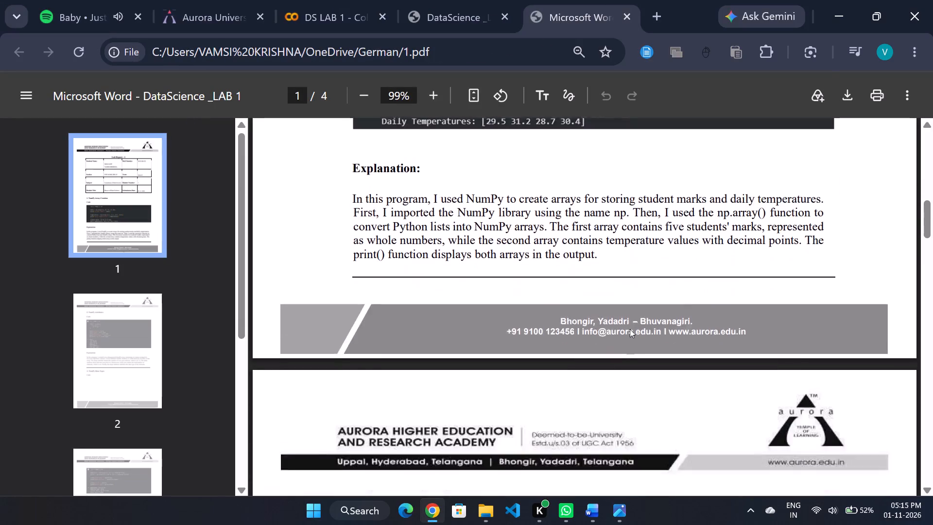
pyautogui.scroll(-8, 630, 329)
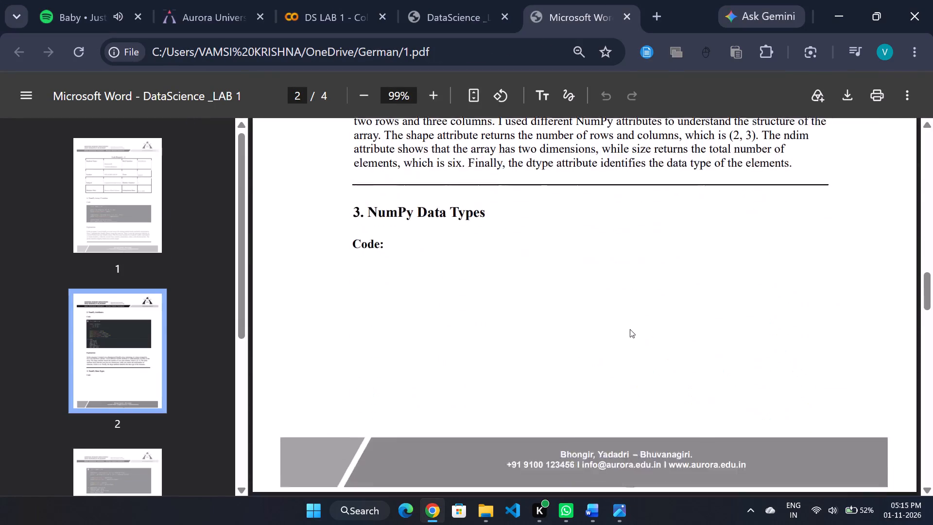
pyautogui.scroll(-6, 630, 329)
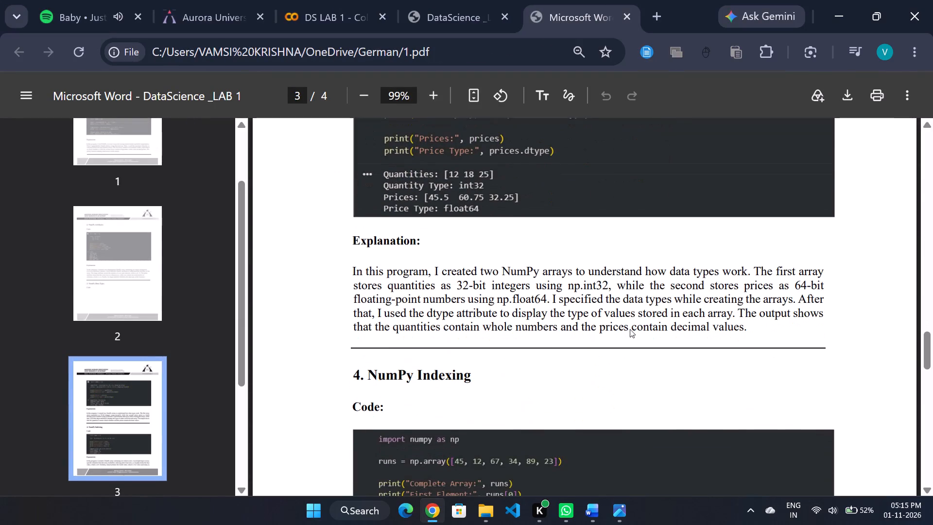
pyautogui.scroll(-5, 630, 329)
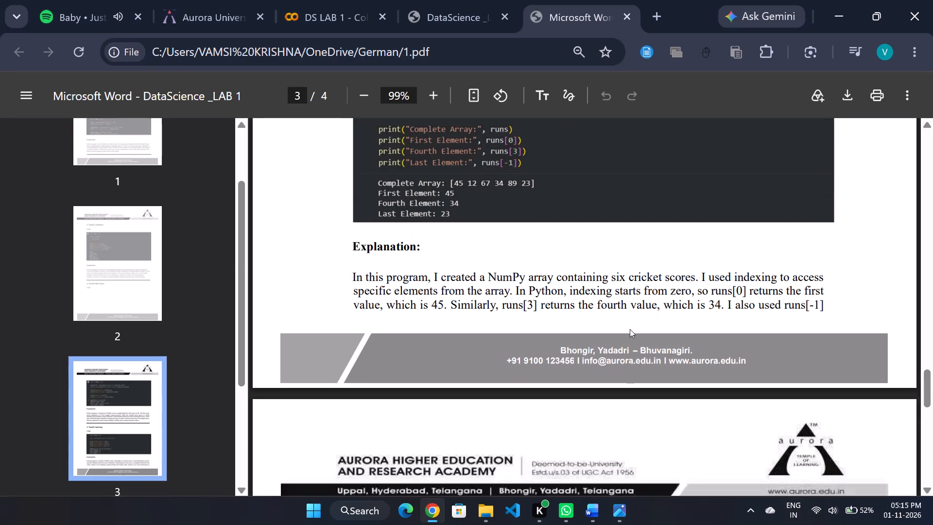
pyautogui.scroll(-8, 630, 329)
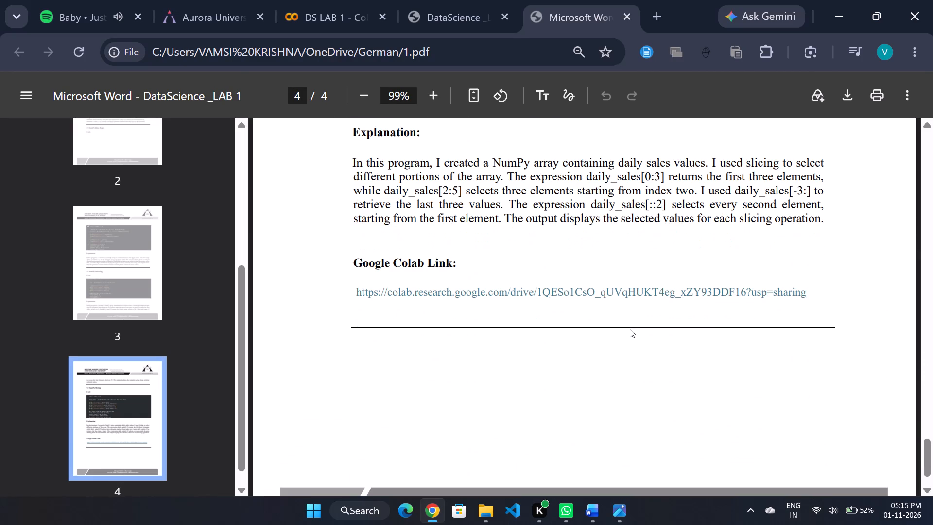
# Follow the Google Colab link in the PDF to test it.
pyautogui.click(615, 291)
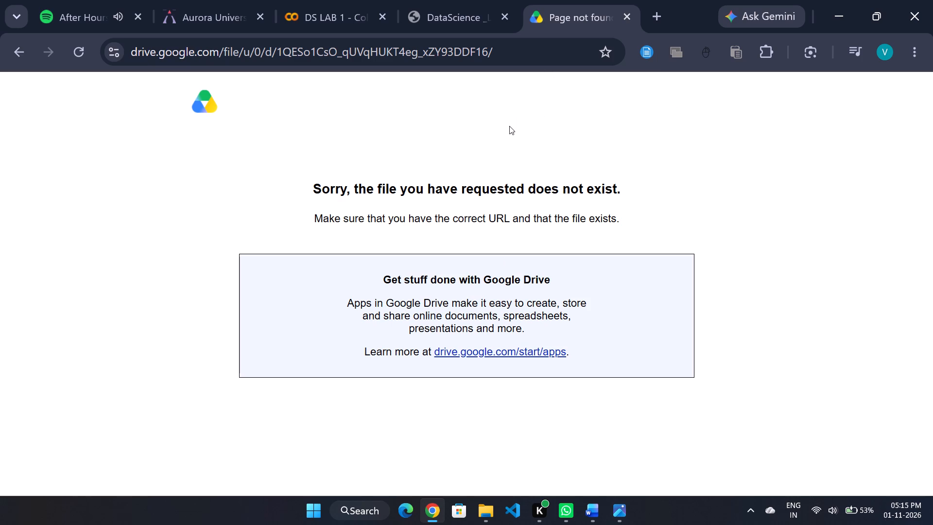
# Switch to the DS LAB 1 Colab notebook, close its sharing dialog, and save the notebook.
pyautogui.click(352, 3)
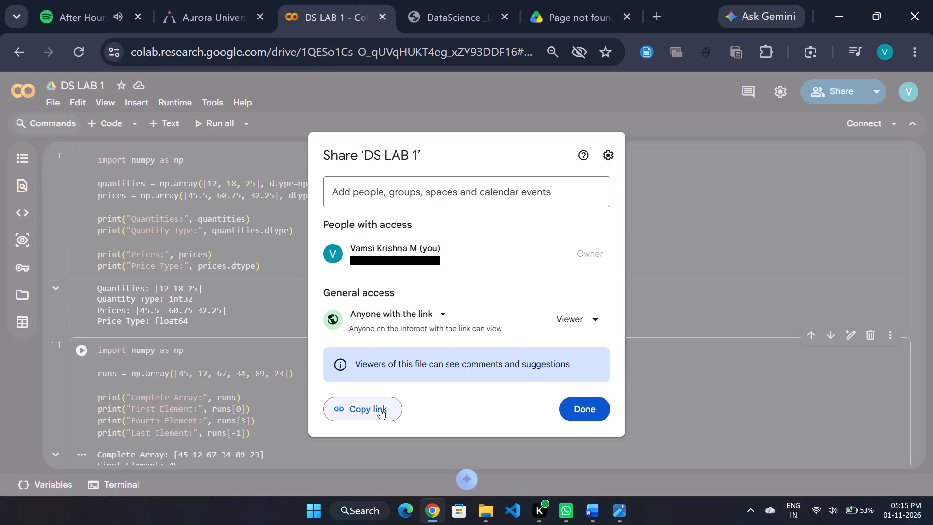
pyautogui.click(826, 267)
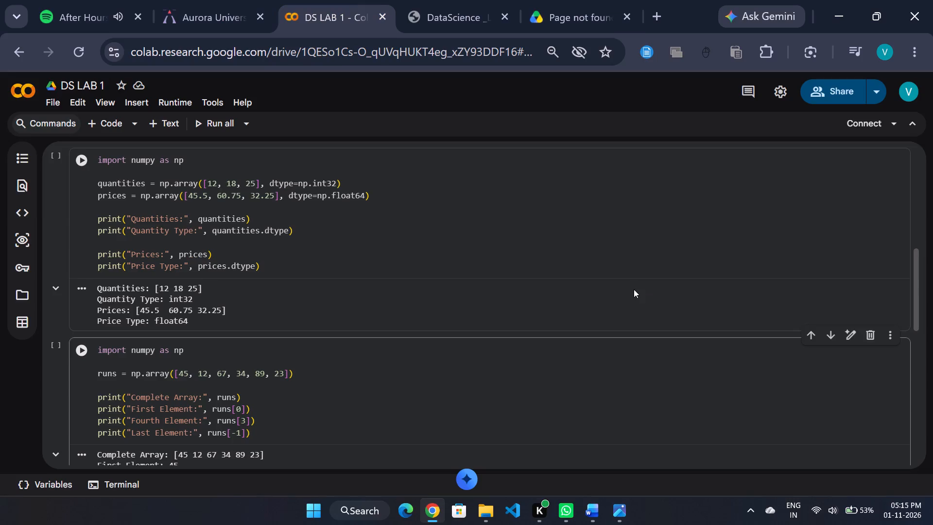
pyautogui.click(633, 289)
pyautogui.hotkey('ctrl', 's')
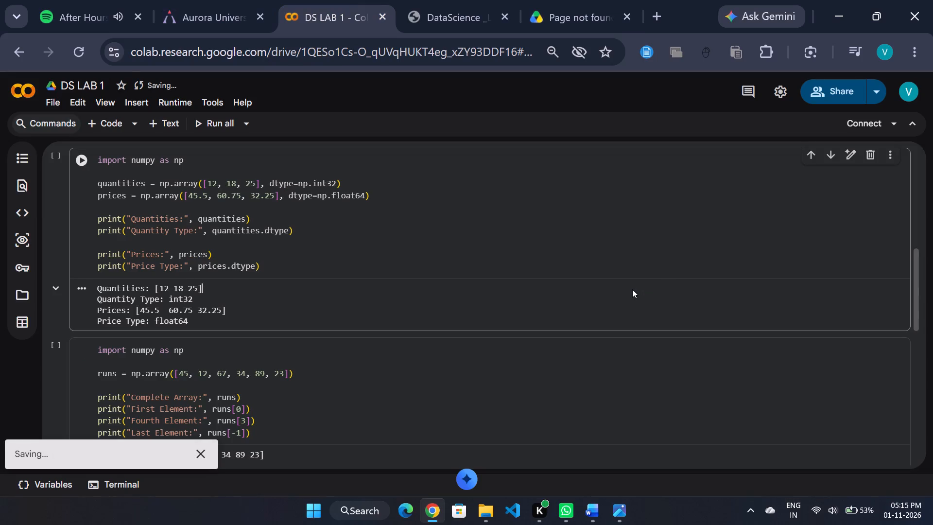
# Close the browser tab of the Google Drive page that was not found.
pyautogui.click(630, 16)
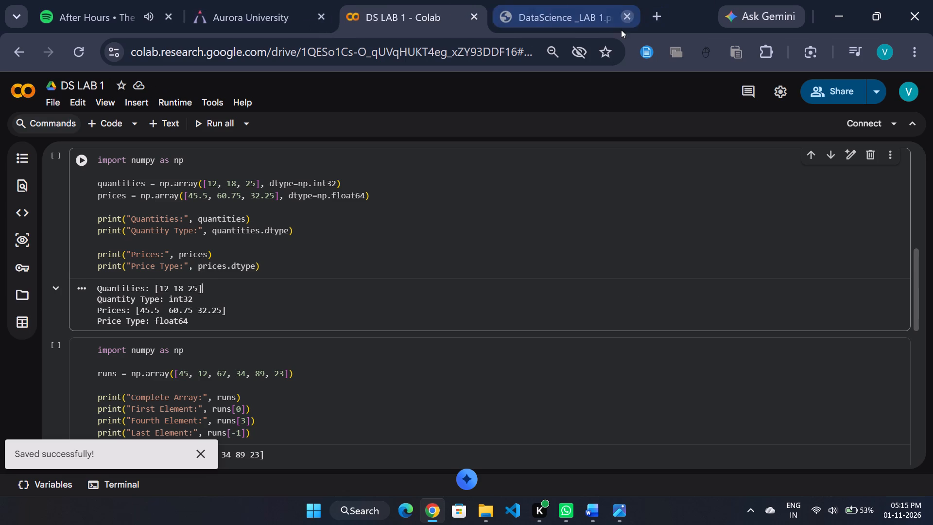
# Delete the PDF named 1 from the German folder in File Explorer and minimise the window.
pyautogui.click(482, 515)
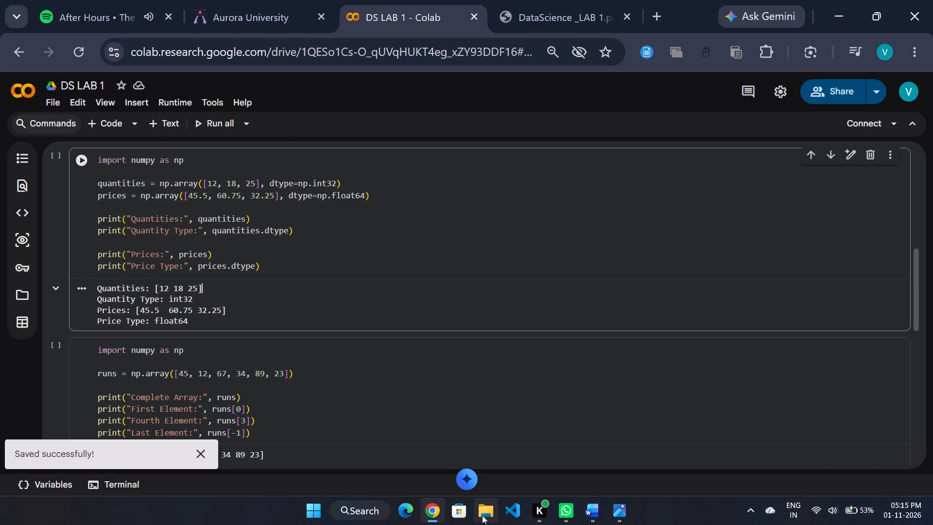
pyautogui.click(226, 64)
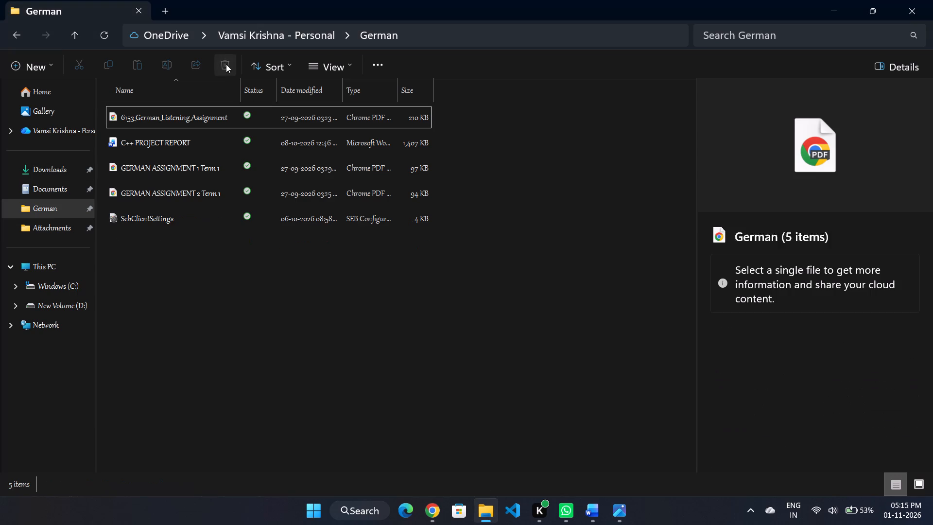
pyautogui.click(834, 10)
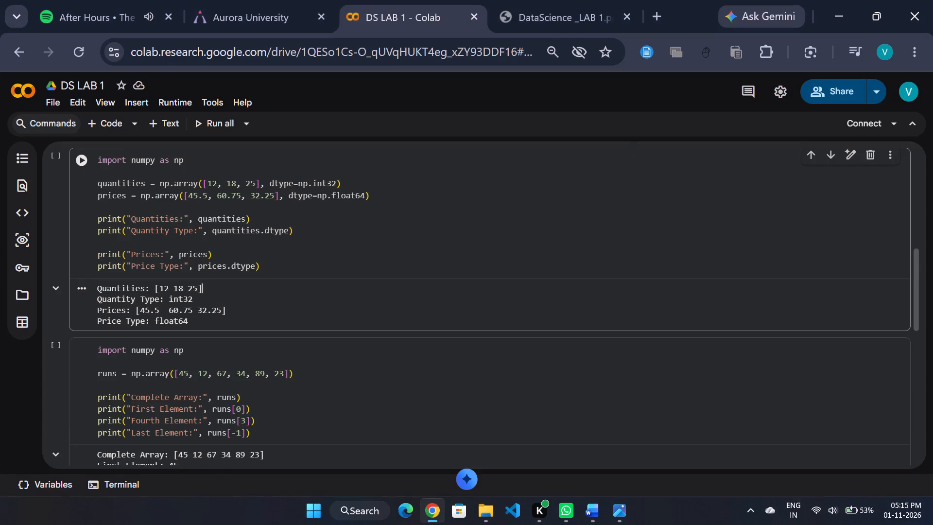
# Open the sharing settings of the DS LAB 1 notebook, check its general access and role options, and copy the sharing link.
pyautogui.click(858, 98)
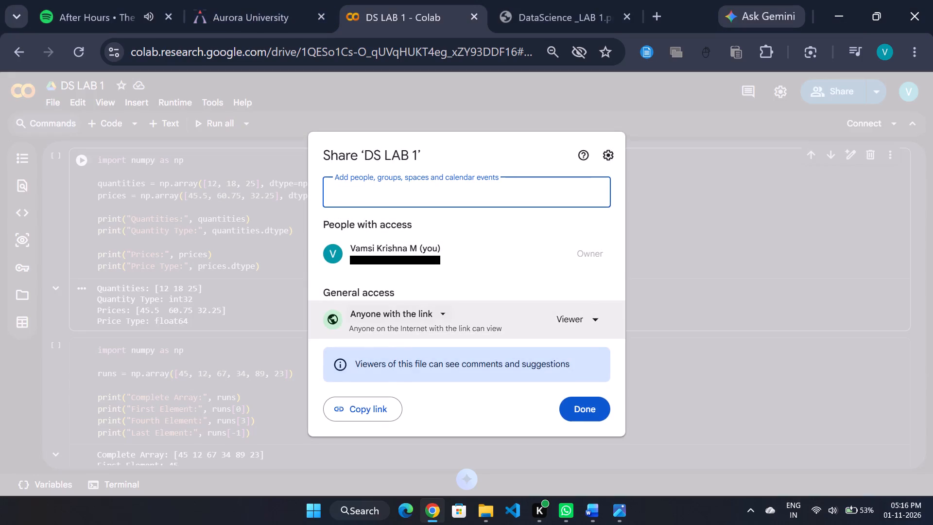
pyautogui.click(383, 407)
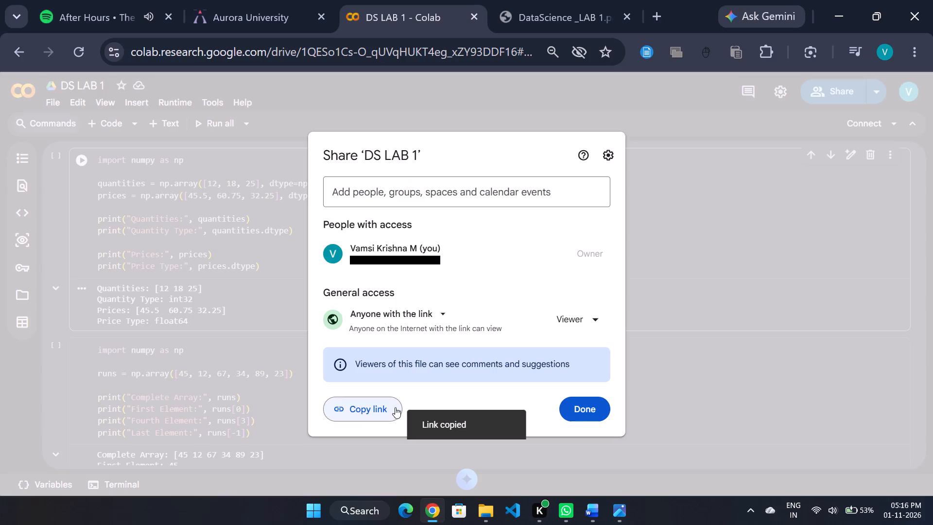
pyautogui.click(557, 318)
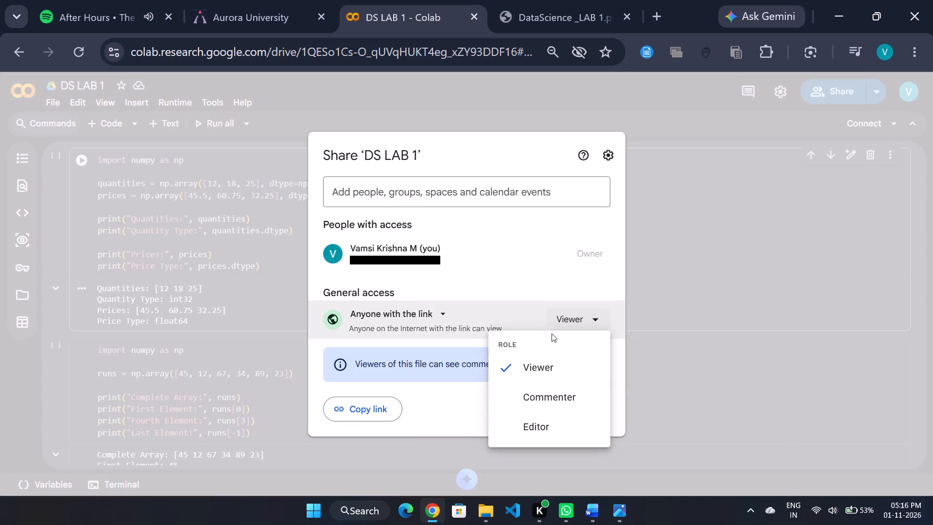
pyautogui.click(439, 319)
pyautogui.click(376, 415)
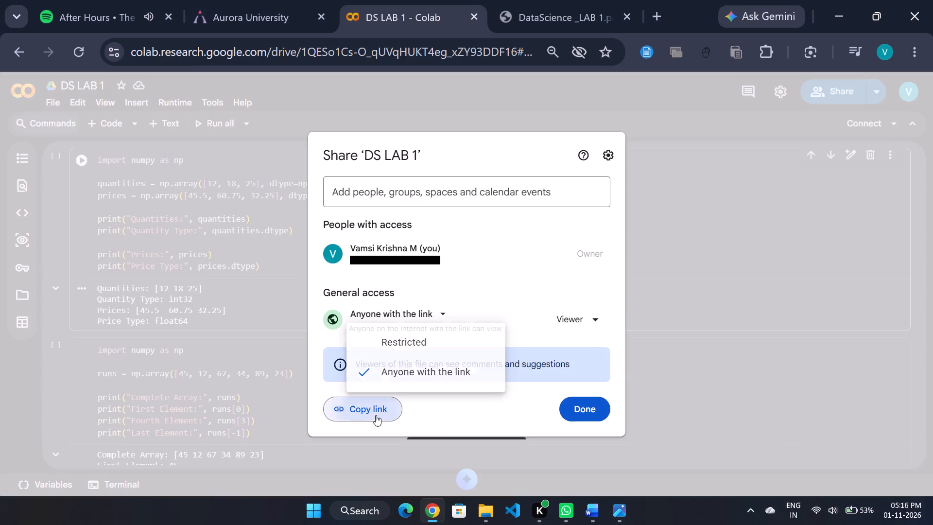
# Switch to the Word report and replace the old URL under Google Colab Link with the copied sharing link as a hyperlink.
pyautogui.click(596, 516)
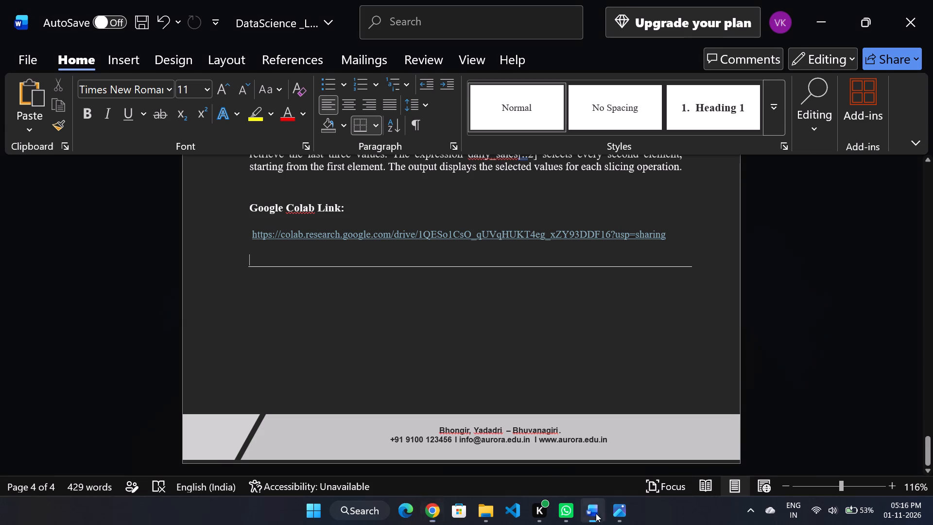
pyautogui.moveTo(681, 236); pyautogui.dragTo(509, 214)
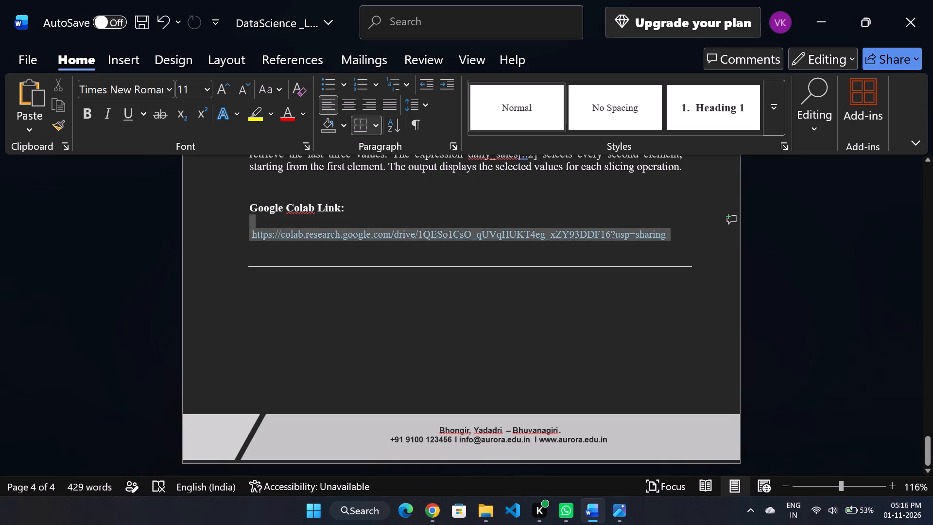
pyautogui.moveTo(509, 214); pyautogui.dragTo(369, 208)
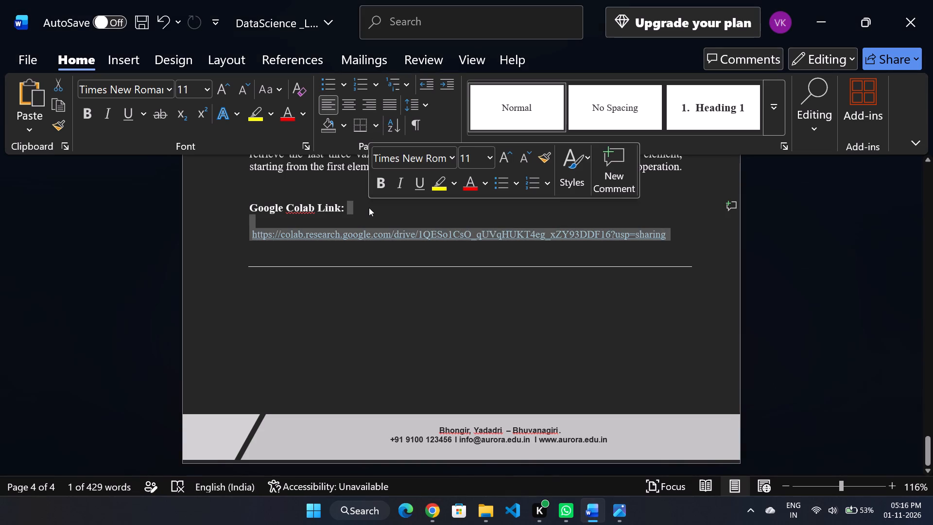
pyautogui.press('BackSpace')
pyautogui.press('Return')
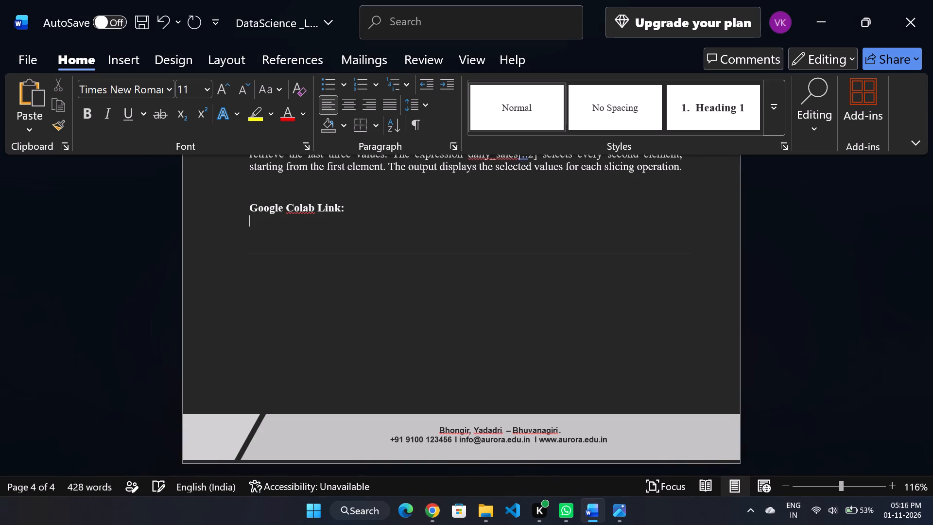
pyautogui.hotkey('ctrl', 'v')
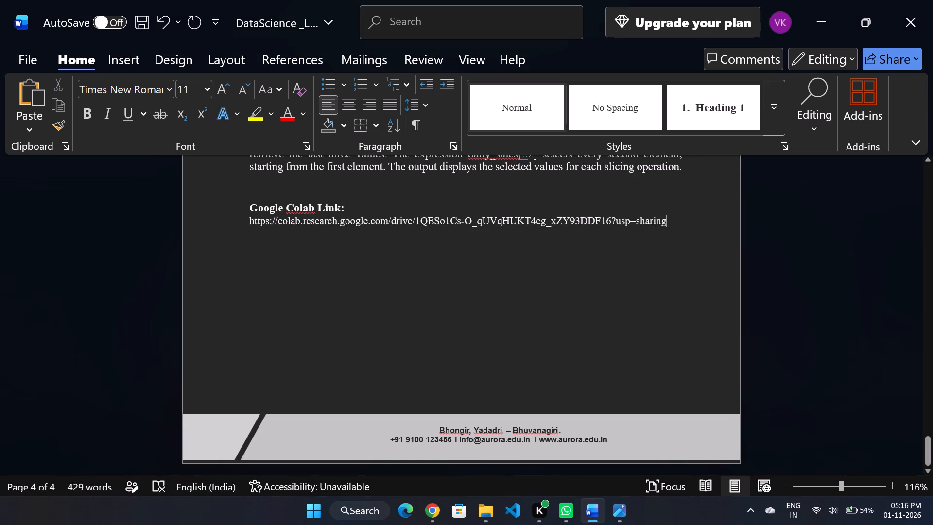
pyautogui.press('Return')
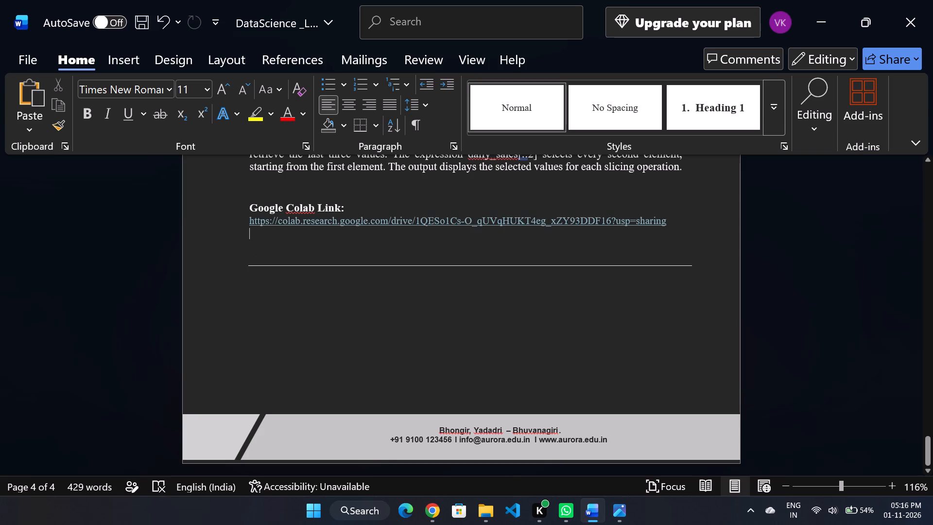
# Follow the new Colab link from the report to test it, look through the notebook's cells, and close the test tab.
pyautogui.click(530, 224)
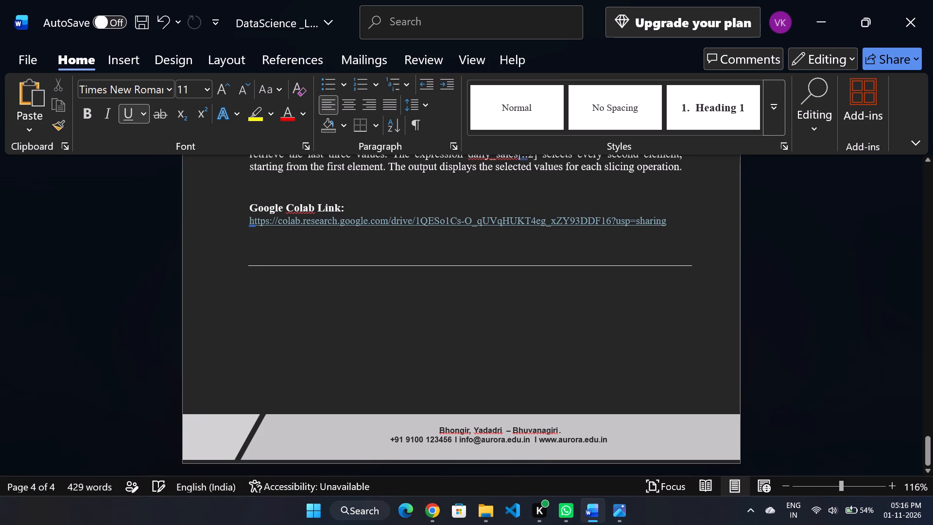
pyautogui.hotkey('ctrl', 'c')
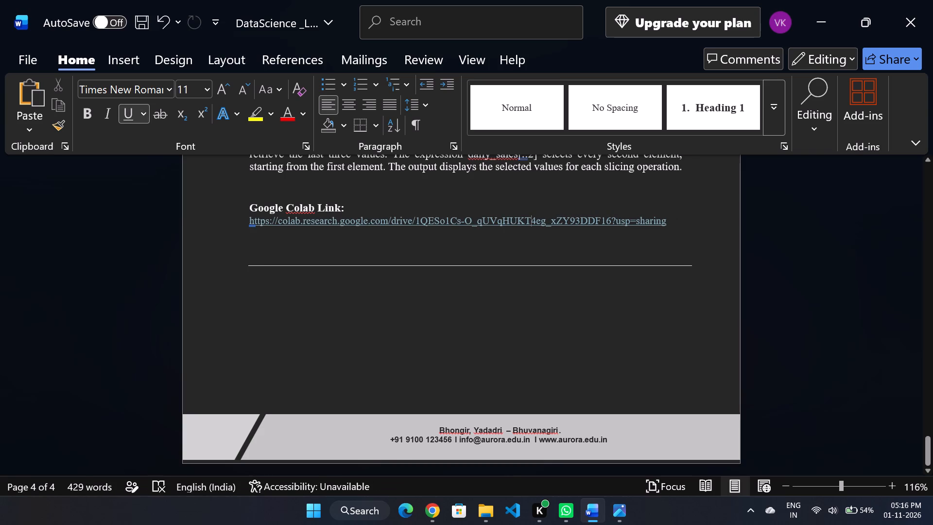
pyautogui.keyDown('ctrl'); pyautogui.click(530, 224); pyautogui.keyUp('ctrl')
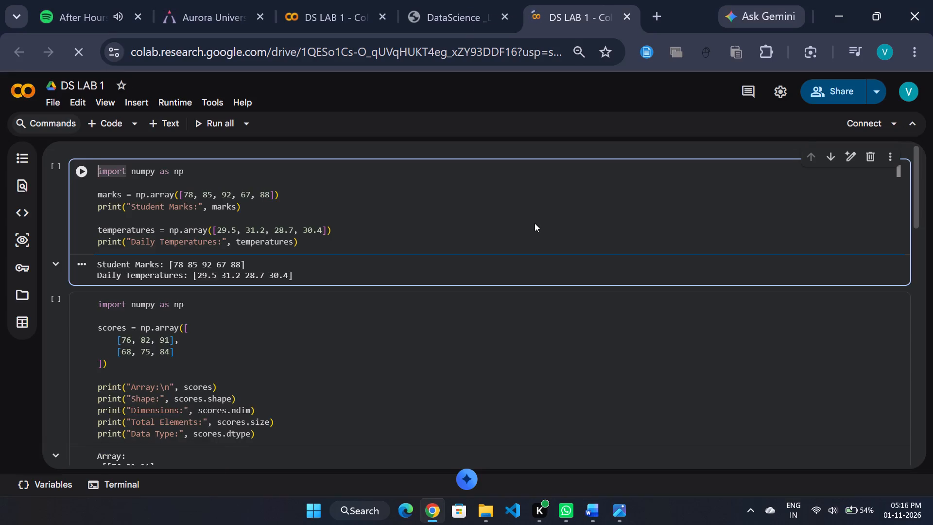
pyautogui.scroll(-2, 535, 223)
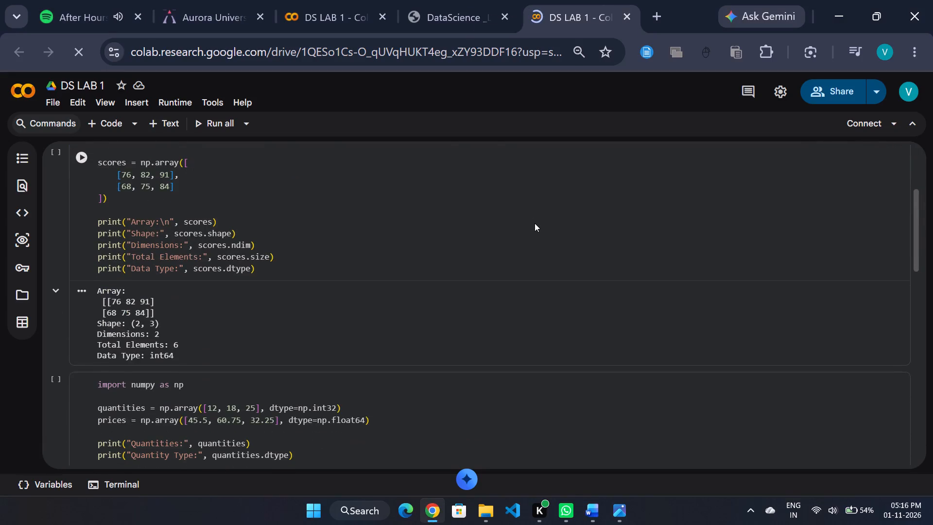
pyautogui.scroll(-8, 535, 223)
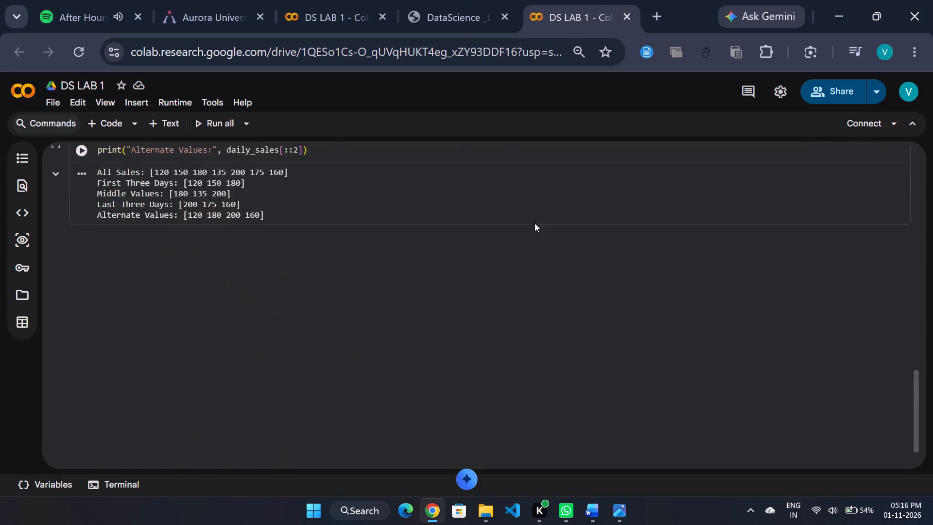
pyautogui.scroll(8, 535, 223)
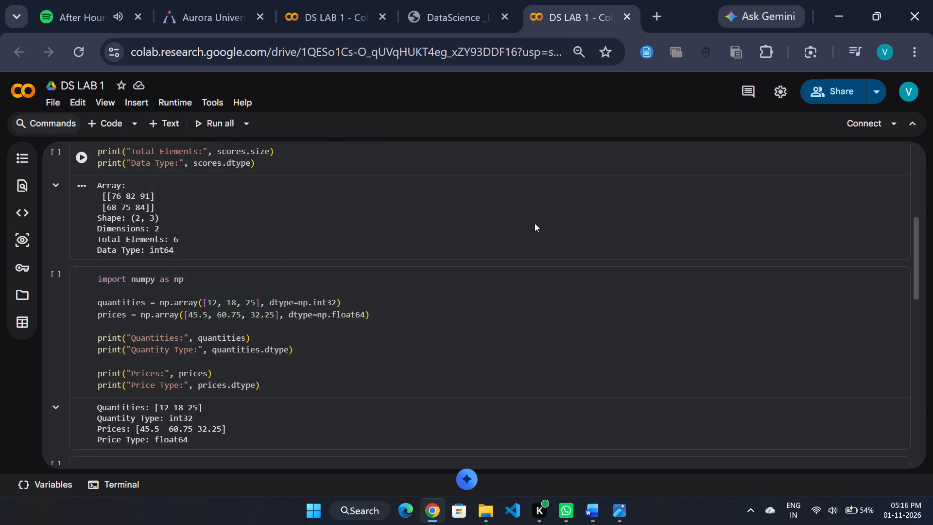
pyautogui.scroll(4, 535, 223)
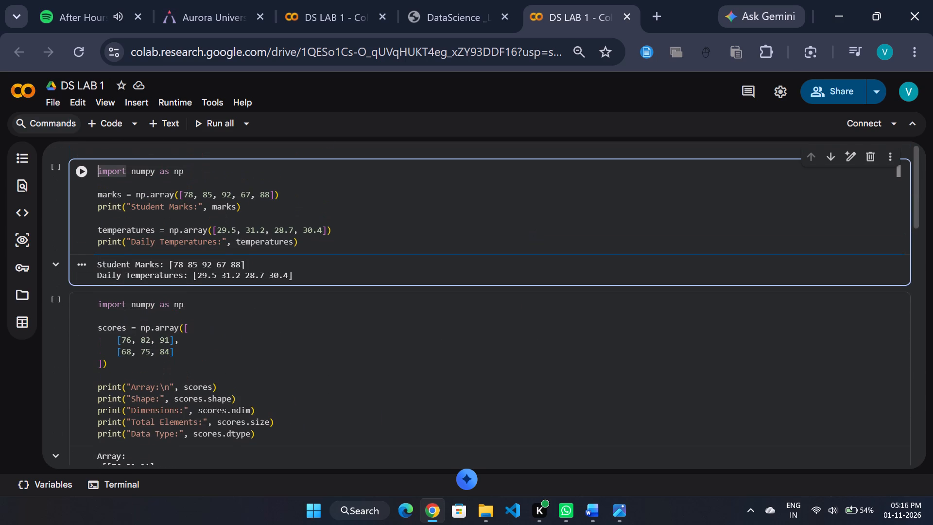
pyautogui.click(624, 12)
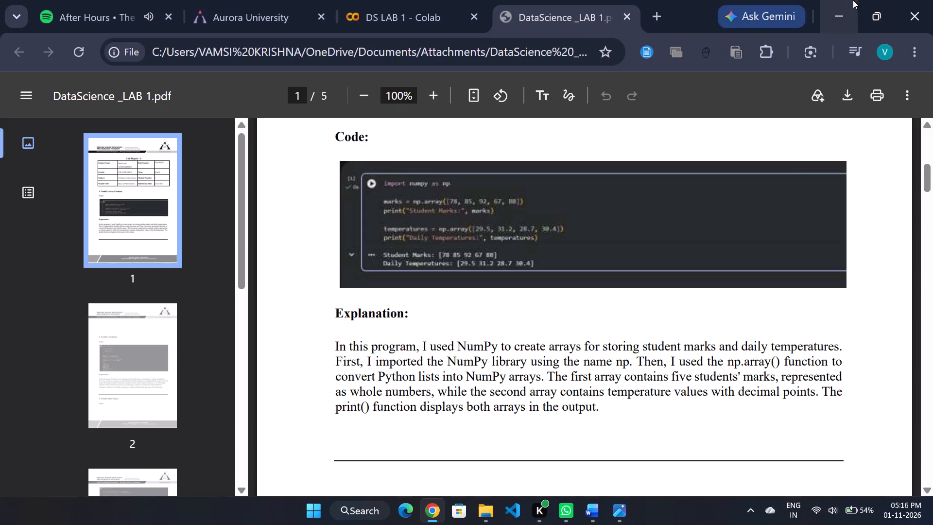
# Close the browser tab showing the old DataScience _LAB 1 PDF and return to the Word report.
pyautogui.click(627, 15)
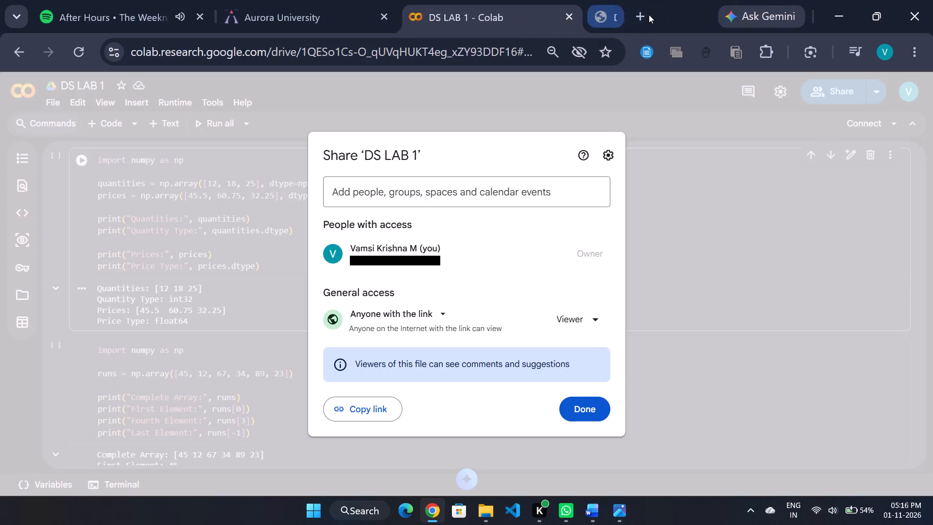
pyautogui.click(829, 13)
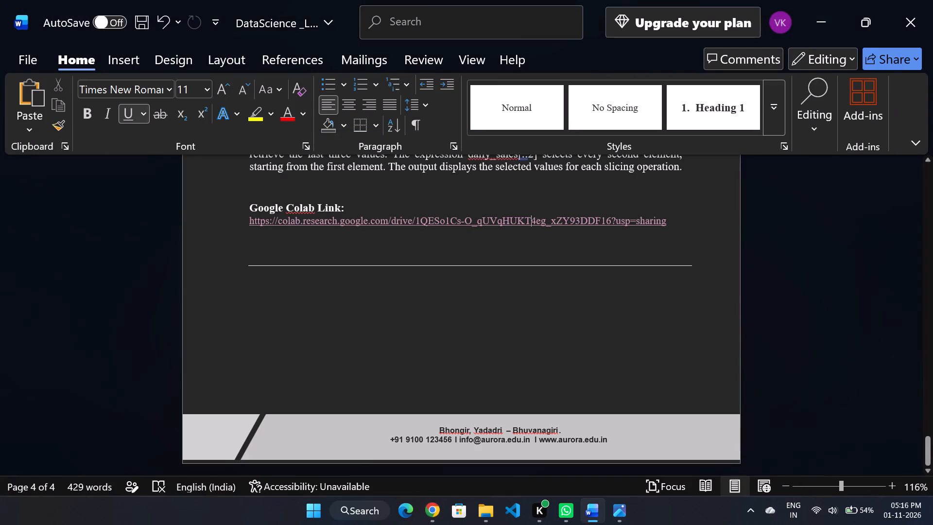
# Insert a blank line between the Google Colab Link heading and the hyperlink.
pyautogui.click(410, 201)
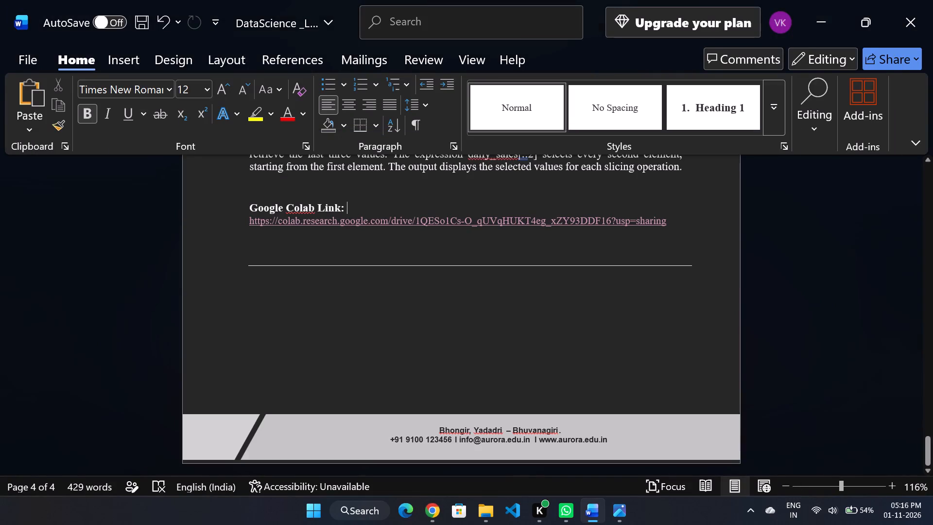
pyautogui.press('Return')
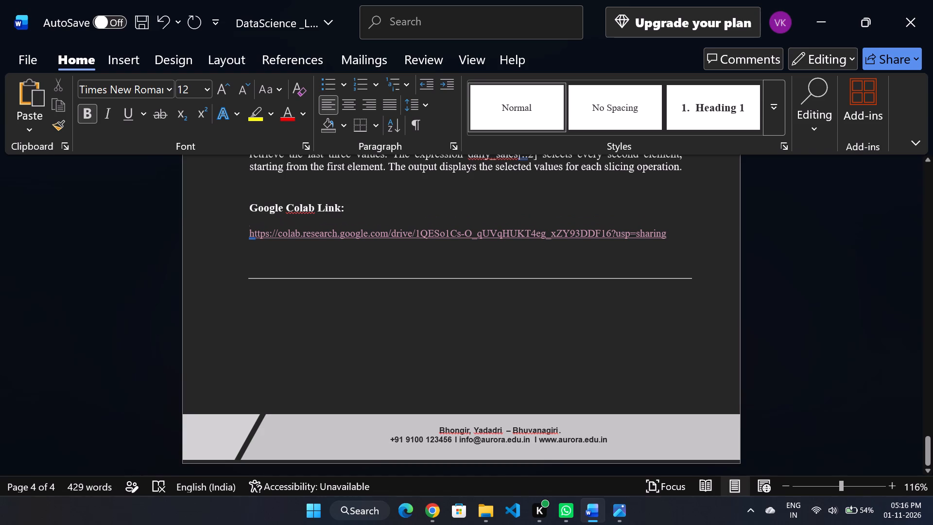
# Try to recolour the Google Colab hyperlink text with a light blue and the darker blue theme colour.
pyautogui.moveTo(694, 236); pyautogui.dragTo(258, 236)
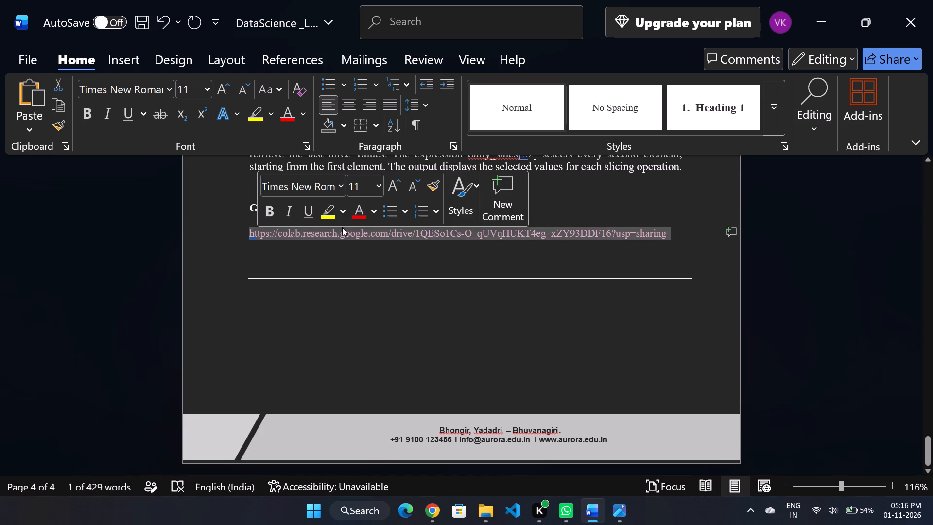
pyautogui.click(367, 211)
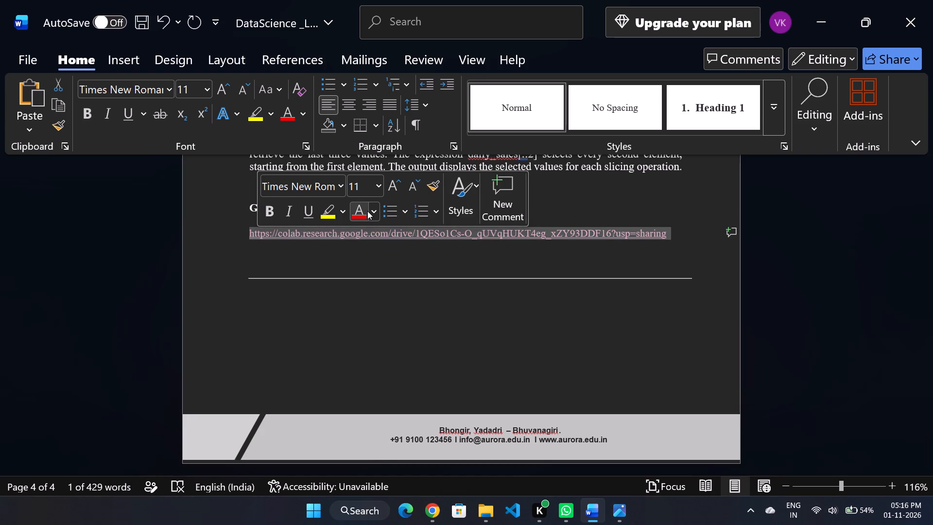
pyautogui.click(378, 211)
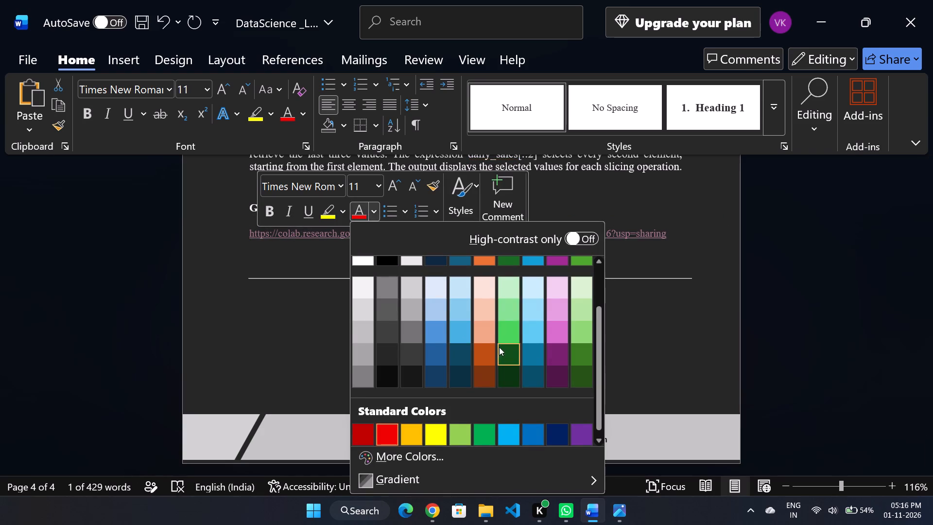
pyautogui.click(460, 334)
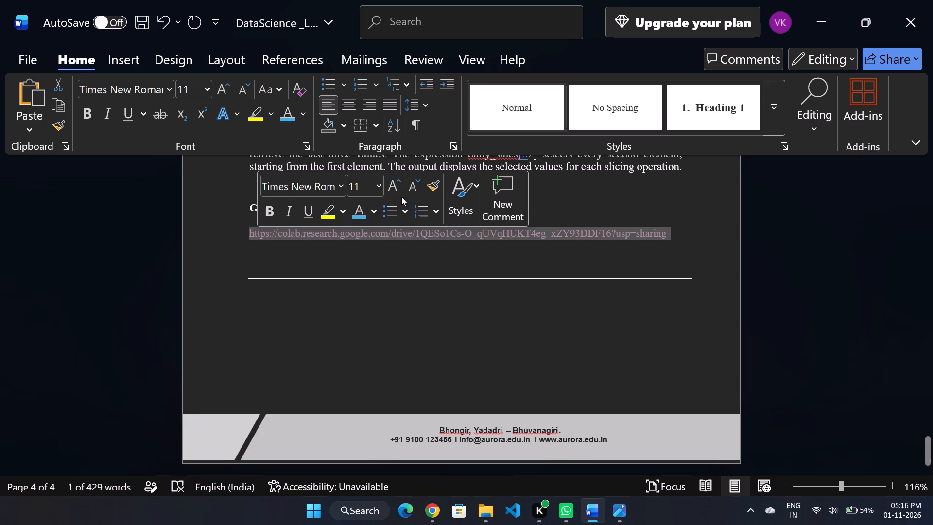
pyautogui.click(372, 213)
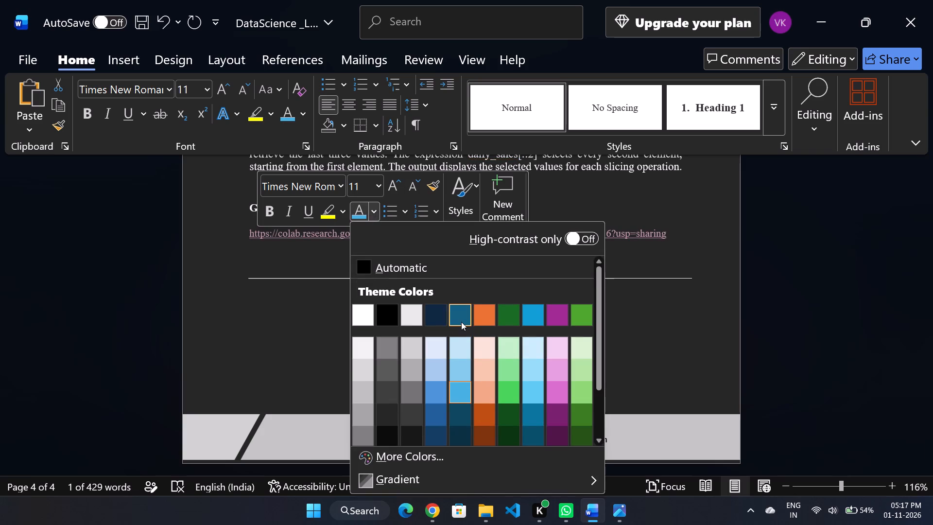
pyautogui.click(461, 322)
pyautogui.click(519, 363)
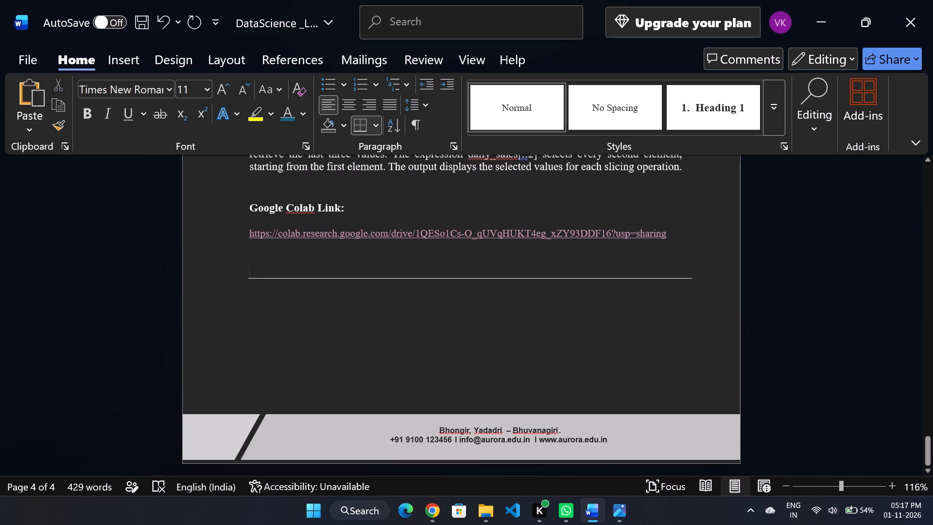
# Check the Image Size and Quality settings for the DataScience _LAB 1 document in the advanced Word options.
pyautogui.scroll(2, 519, 363)
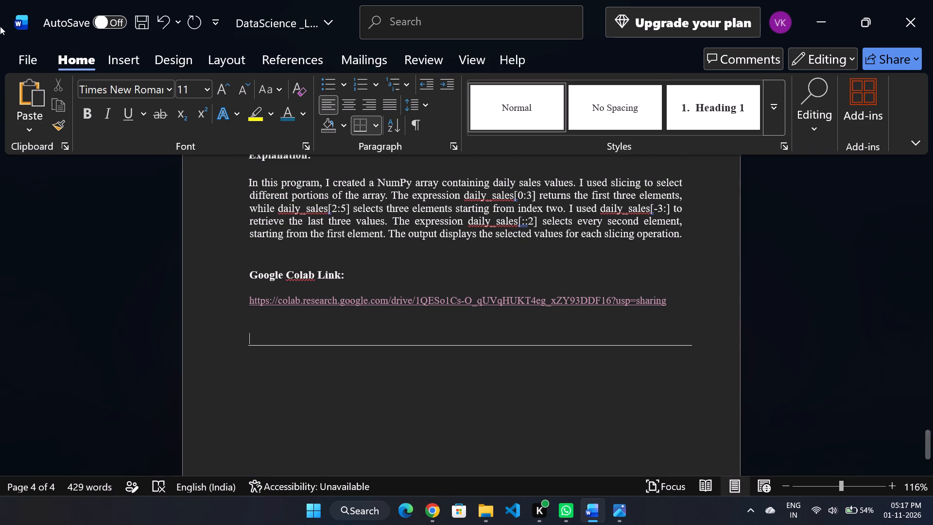
pyautogui.click(16, 54)
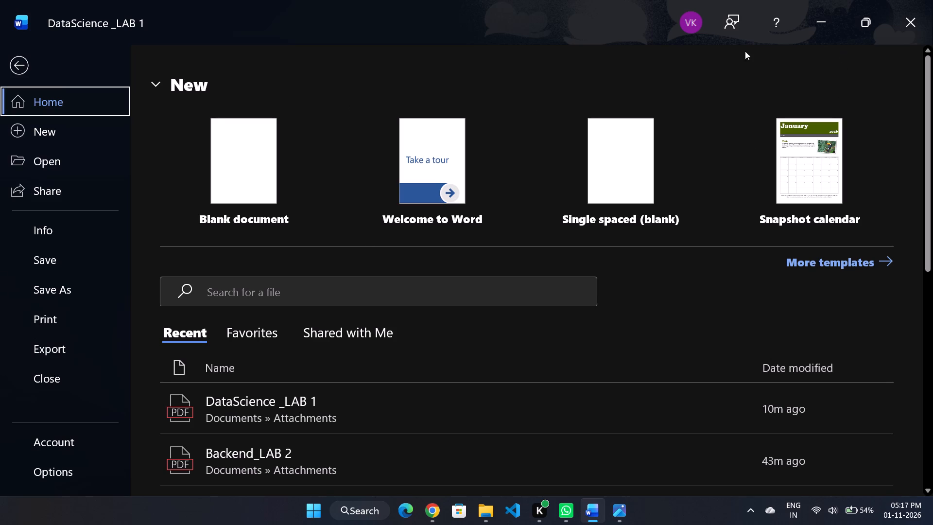
pyautogui.click(51, 472)
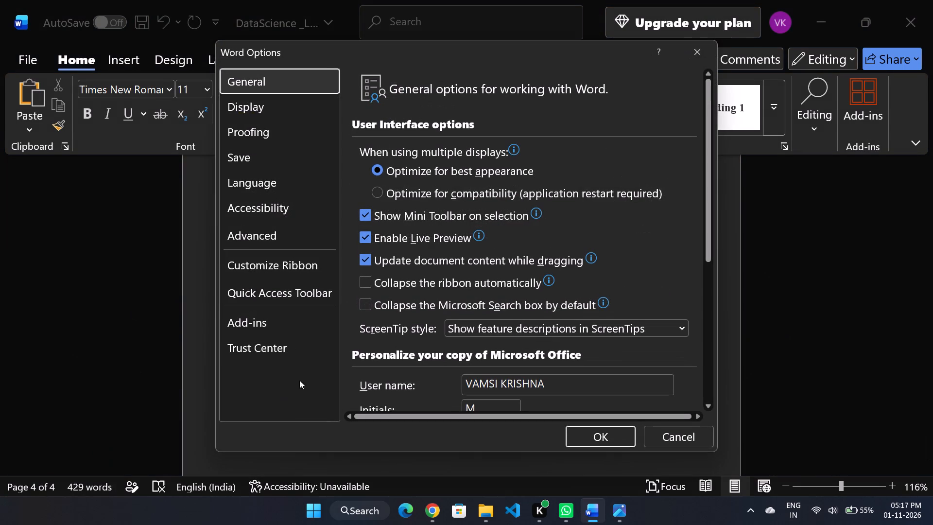
pyautogui.click(296, 229)
pyautogui.scroll(-10, 416, 247)
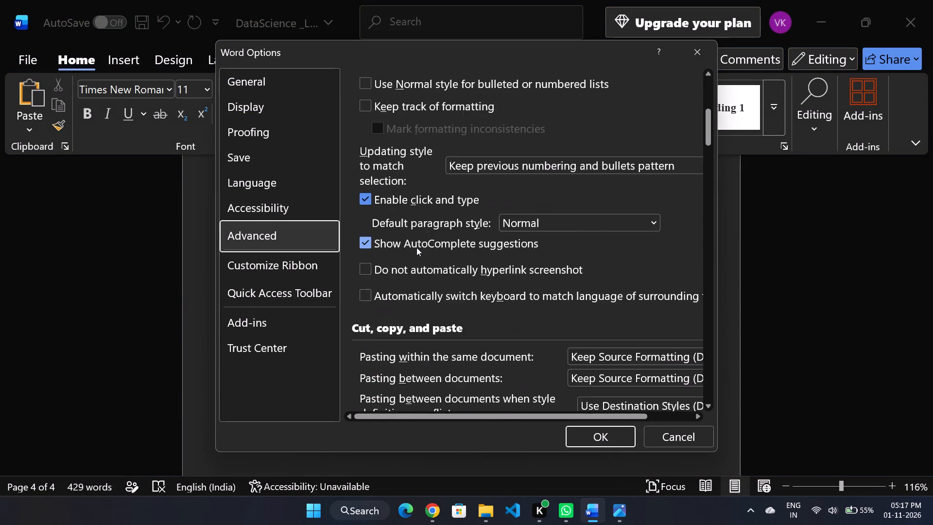
pyautogui.scroll(-11, 416, 247)
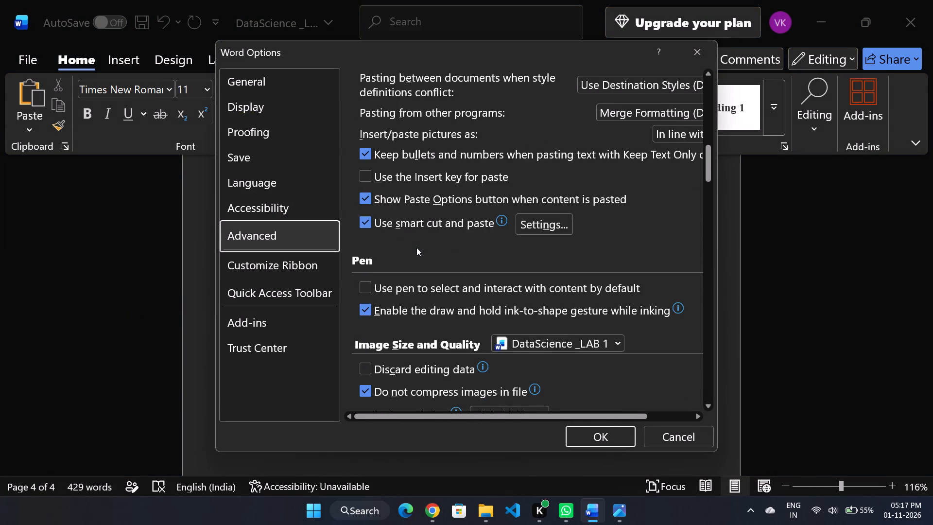
pyautogui.scroll(-2, 416, 247)
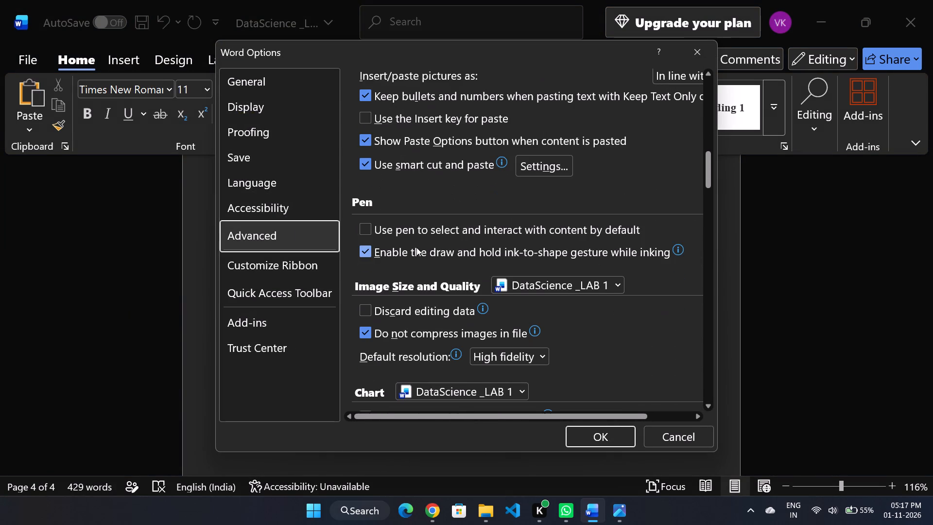
pyautogui.scroll(-1, 416, 247)
pyautogui.click(578, 437)
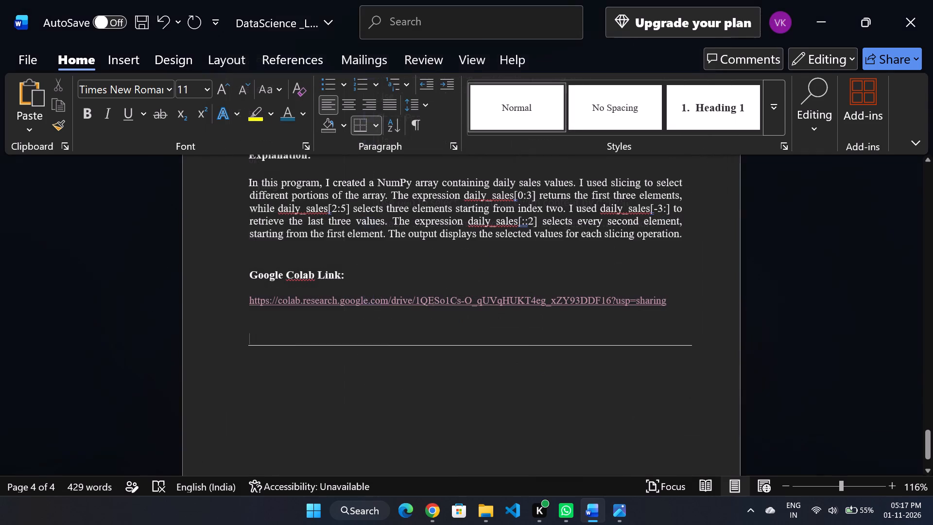
# Print the whole report with Microsoft Print to PDF and save it as 4 in the German folder.
pyautogui.hotkey('ctrl', 'p')
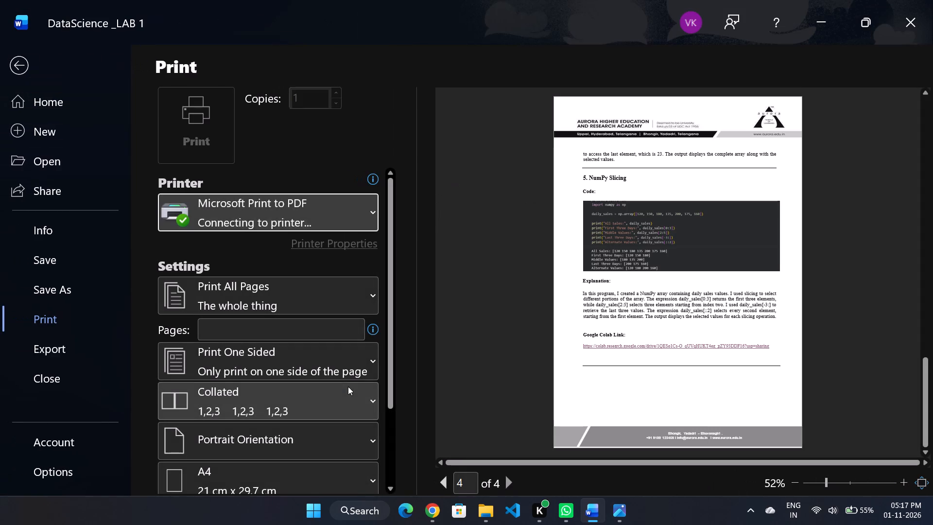
pyautogui.click(192, 150)
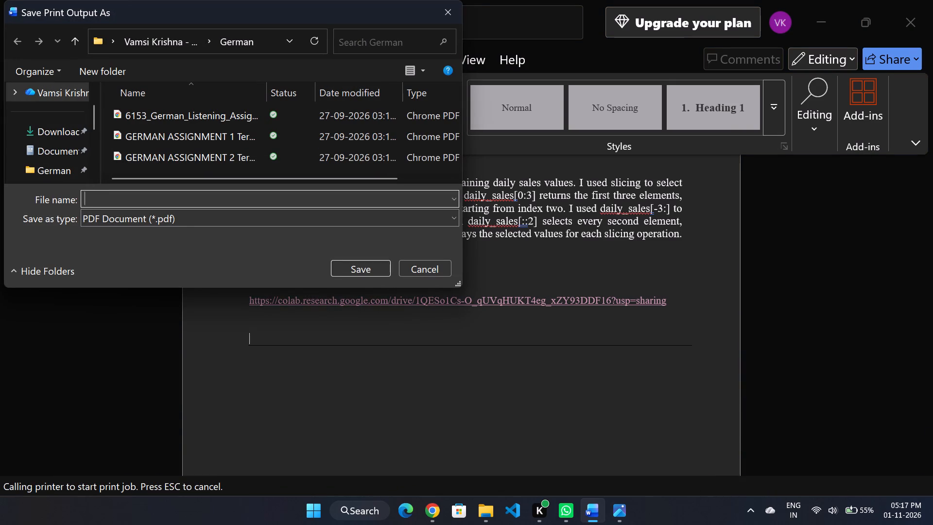
pyautogui.press('4')
pyautogui.click(353, 268)
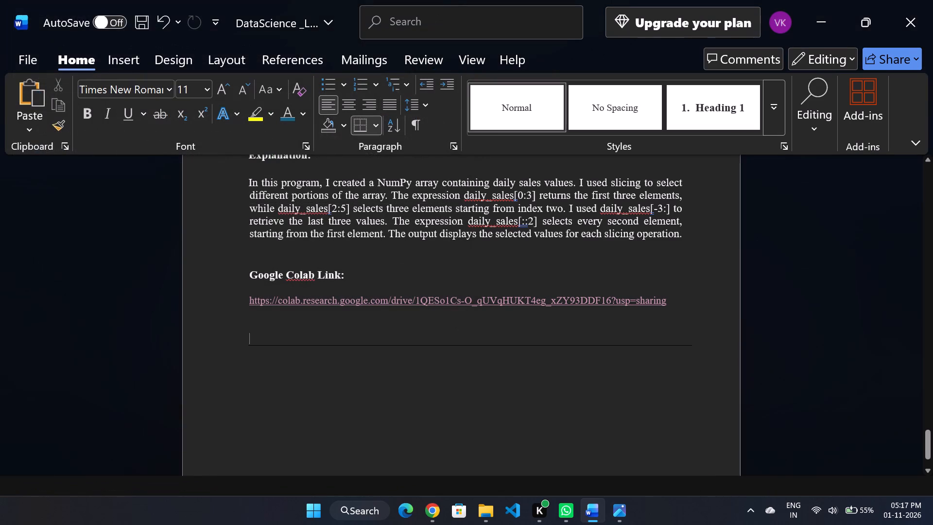
# Open the PDF named 4 from the German folder and look through its pages down to the Google Colab Link section.
pyautogui.click(487, 512)
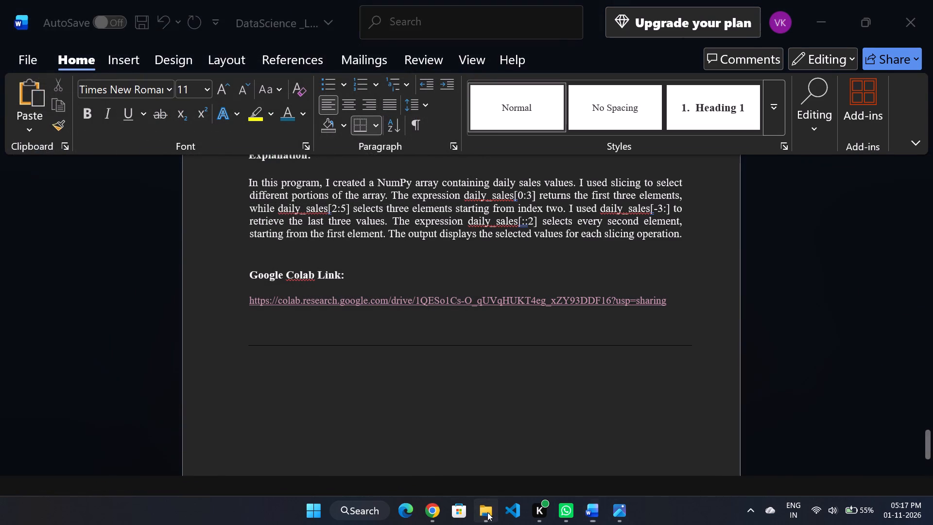
pyautogui.doubleClick(138, 120)
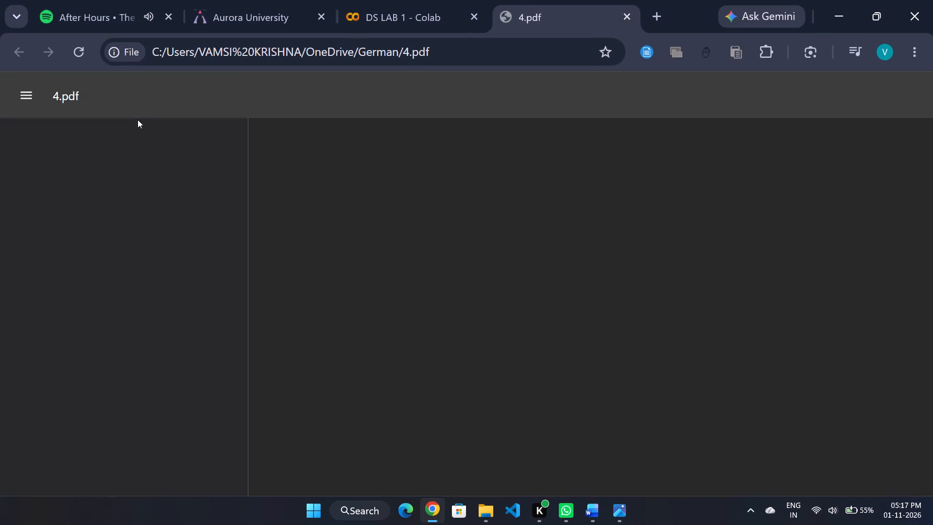
pyautogui.scroll(-10, 463, 269)
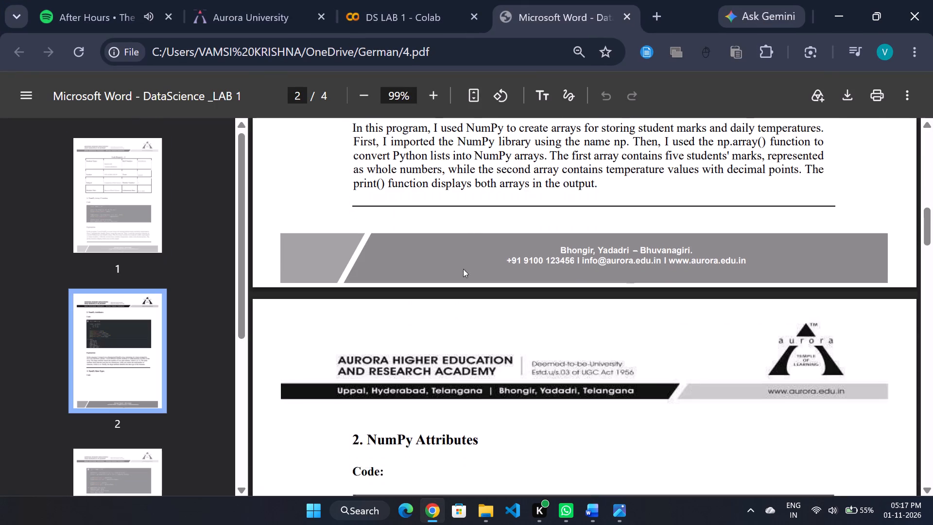
pyautogui.scroll(-11, 463, 269)
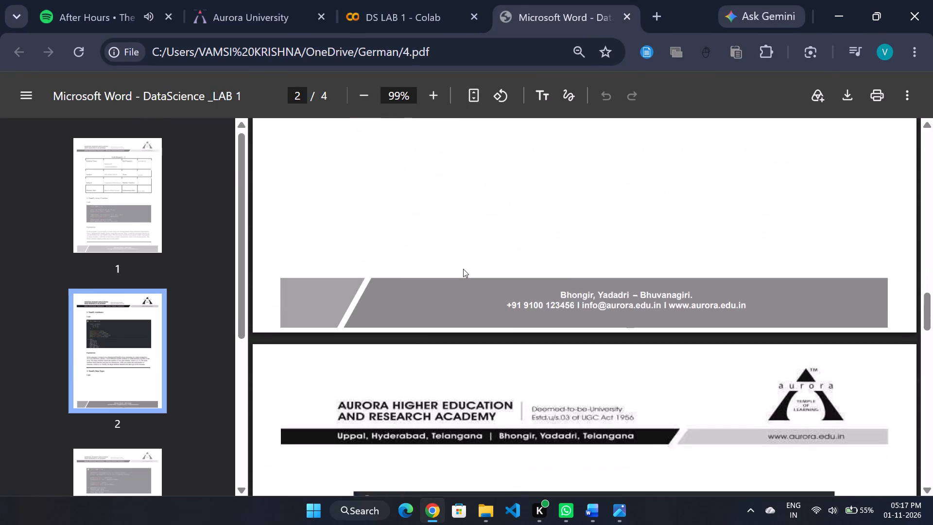
pyautogui.scroll(-17, 463, 269)
# Follow the Google Colab link in the PDF to test it and close the tab it opened in.
pyautogui.click(470, 245)
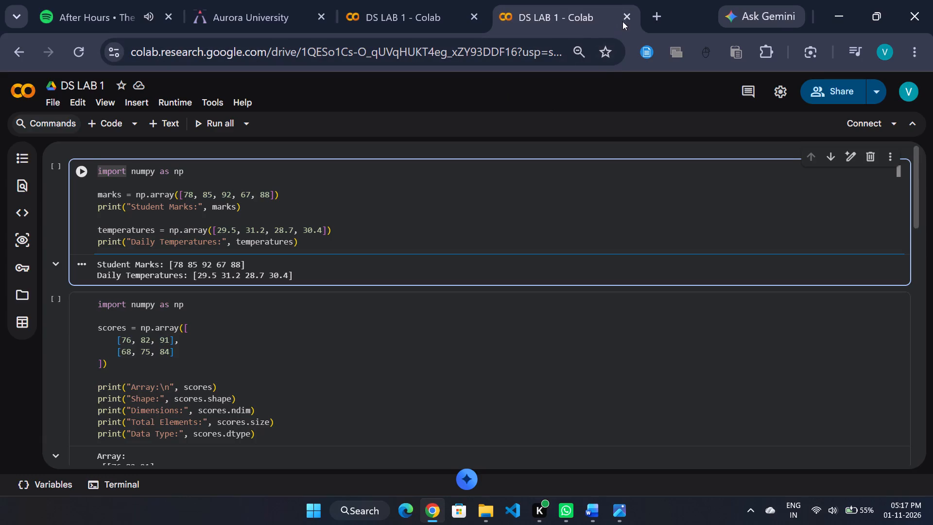
pyautogui.click(625, 20)
# Switch to the Aurora University tab and look over the Backend Development Fundamentals and Linear Algebra Essentials assessment lists.
pyautogui.click(323, 0)
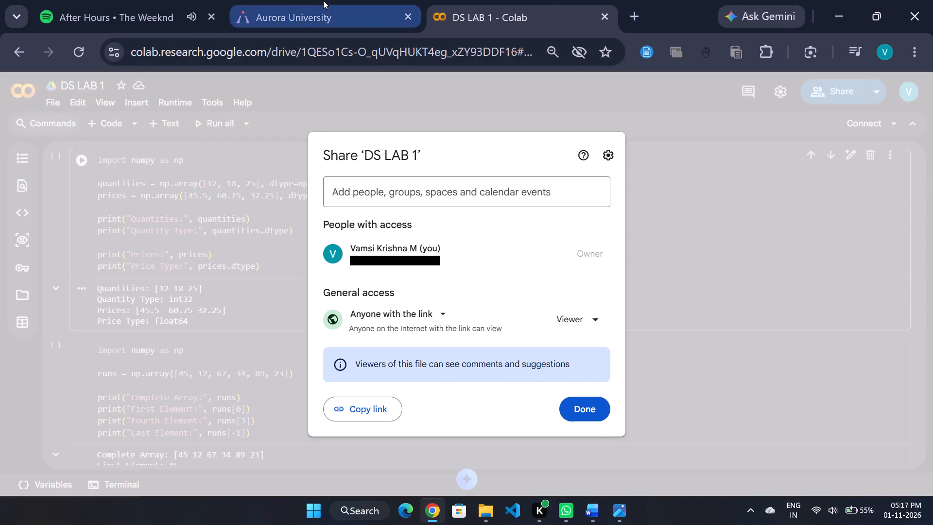
pyautogui.scroll(-2, 728, 376)
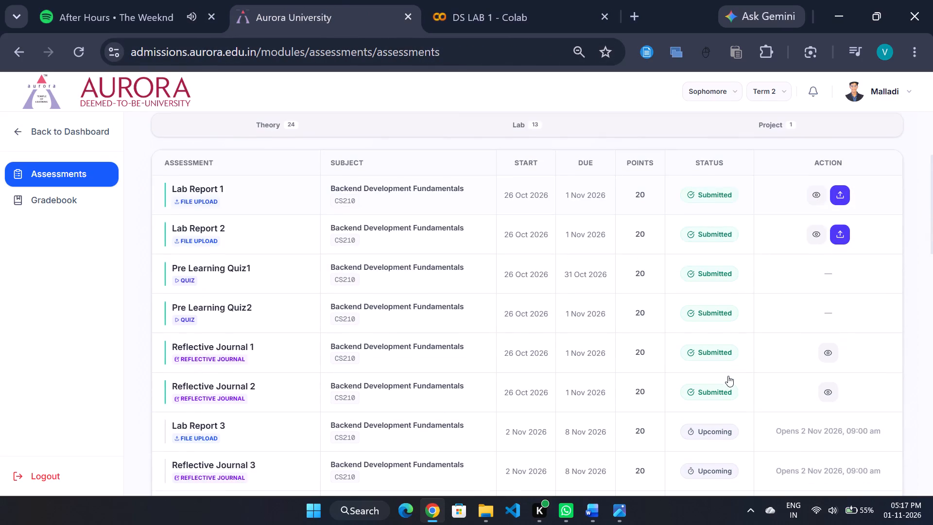
pyautogui.scroll(2, 554, 340)
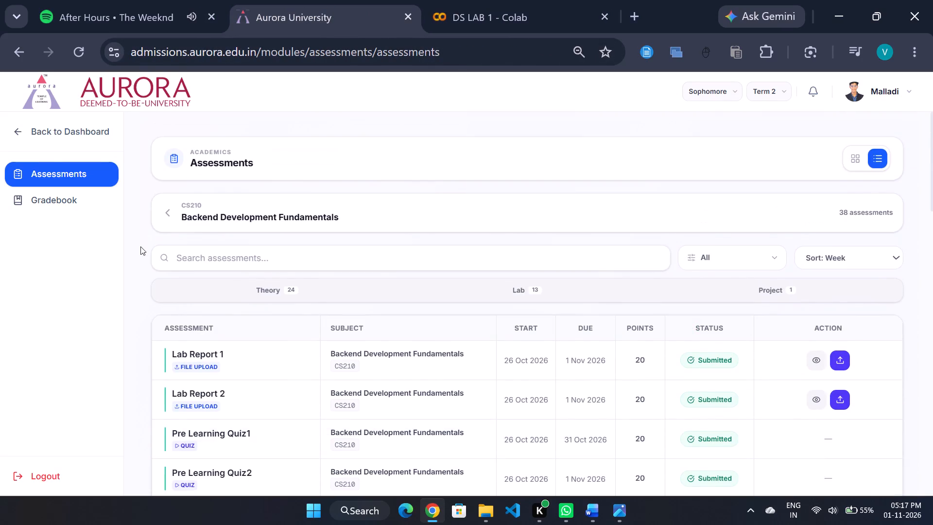
pyautogui.click(165, 211)
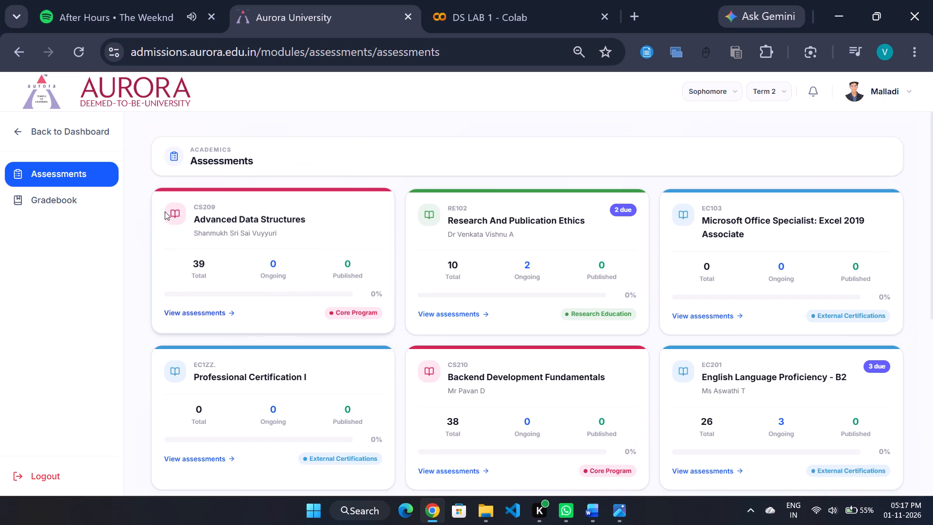
pyautogui.scroll(-2, 555, 400)
pyautogui.click(555, 400)
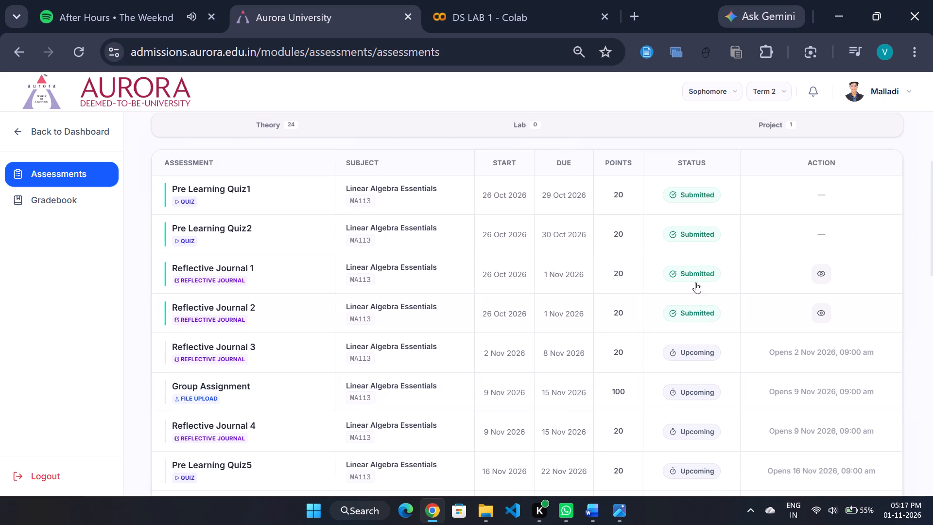
pyautogui.scroll(-1, 686, 256)
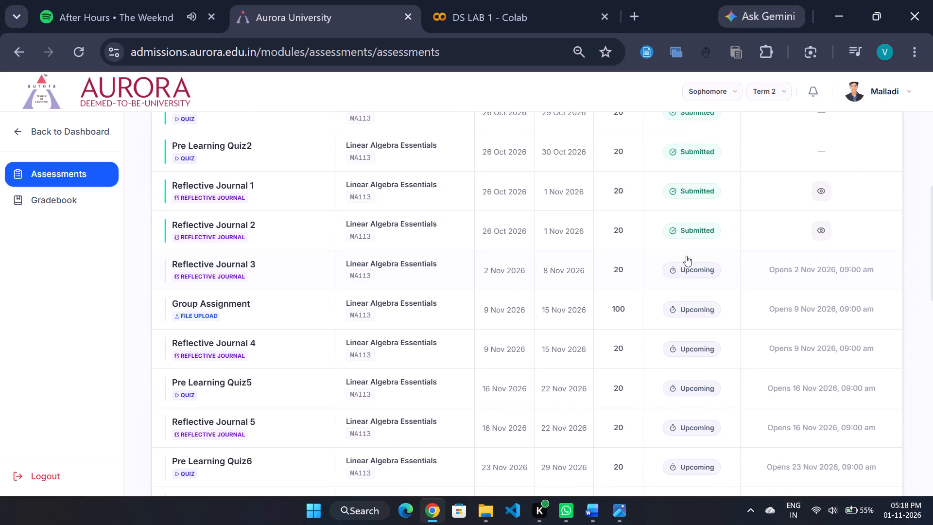
pyautogui.scroll(3, 685, 256)
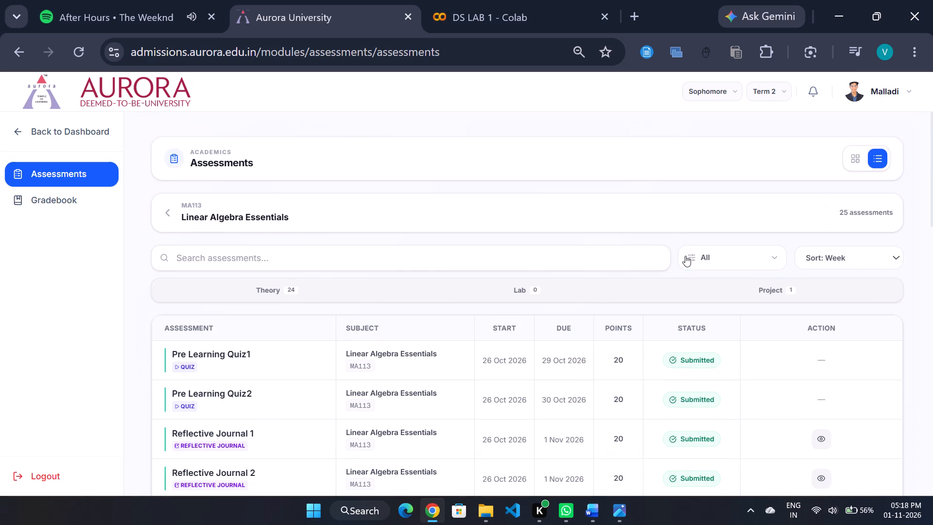
# Upload the PDF named 4 as the submission for Lab Report 1 in the Foundations of Data Science course.
pyautogui.click(168, 214)
pyautogui.scroll(-4, 728, 372)
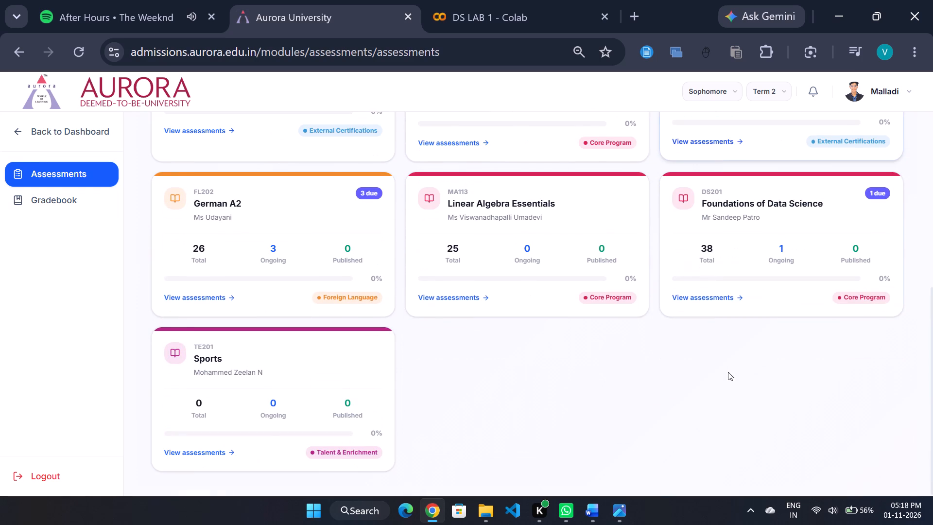
pyautogui.click(722, 280)
pyautogui.scroll(3, 629, 273)
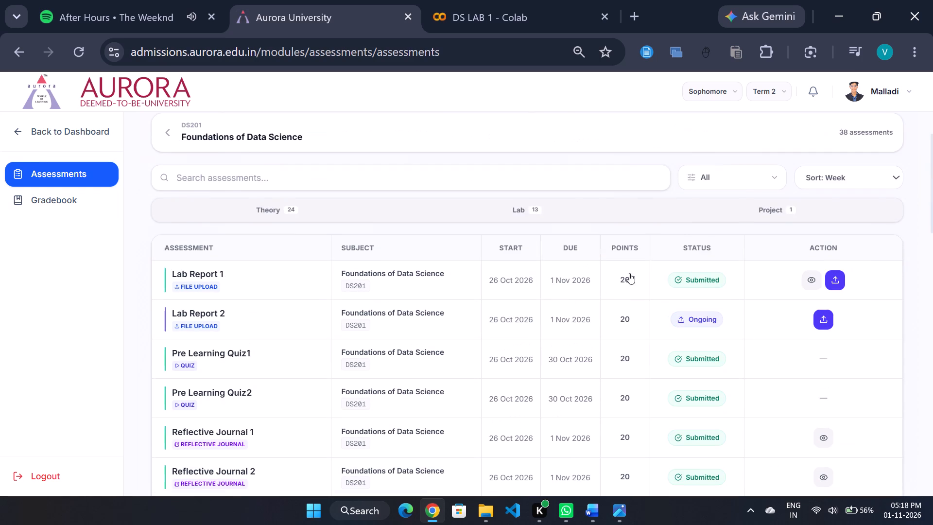
pyautogui.click(831, 281)
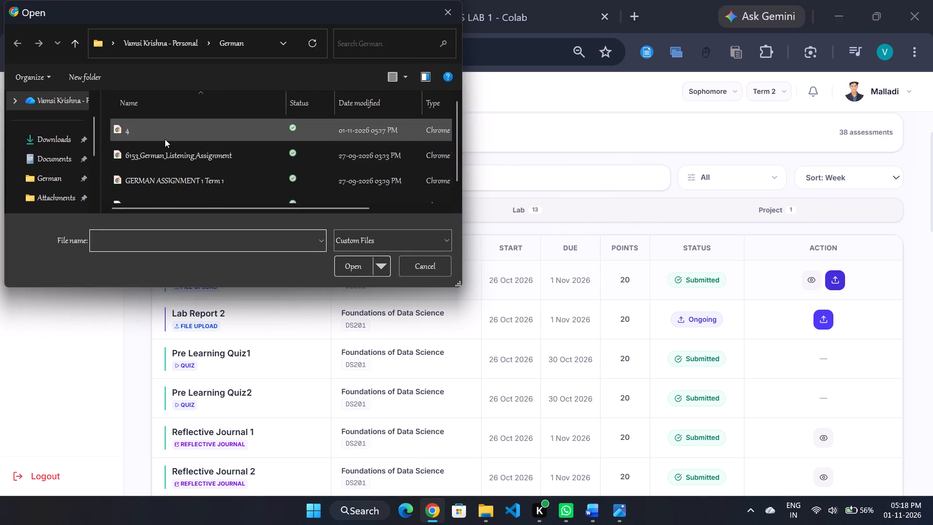
pyautogui.doubleClick(165, 139)
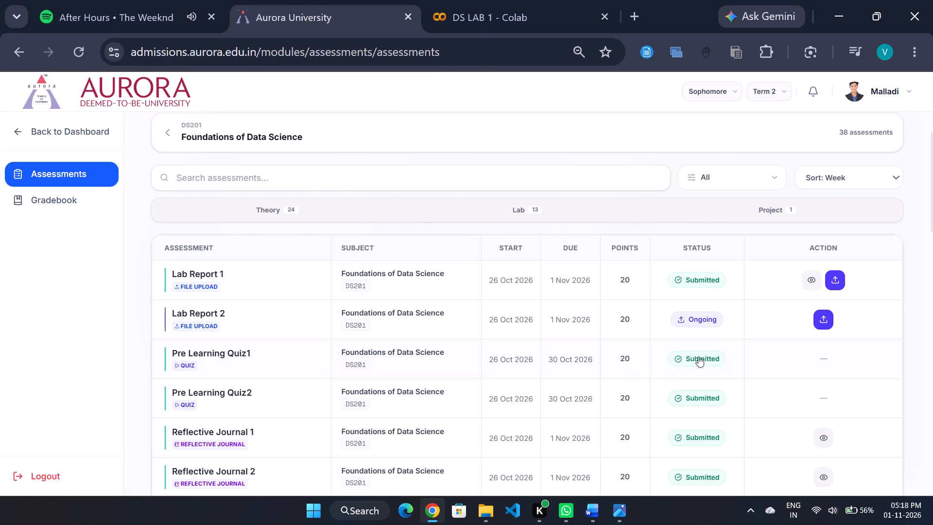
# View the submitted Lab Report 1 file and read through its pages down to the Google Colab Link section.
pyautogui.click(809, 280)
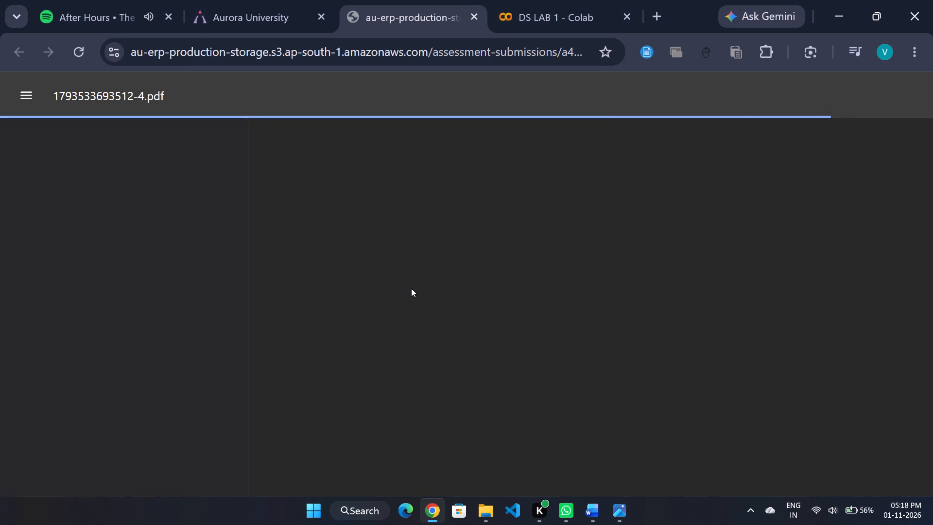
pyautogui.scroll(-2, 411, 288)
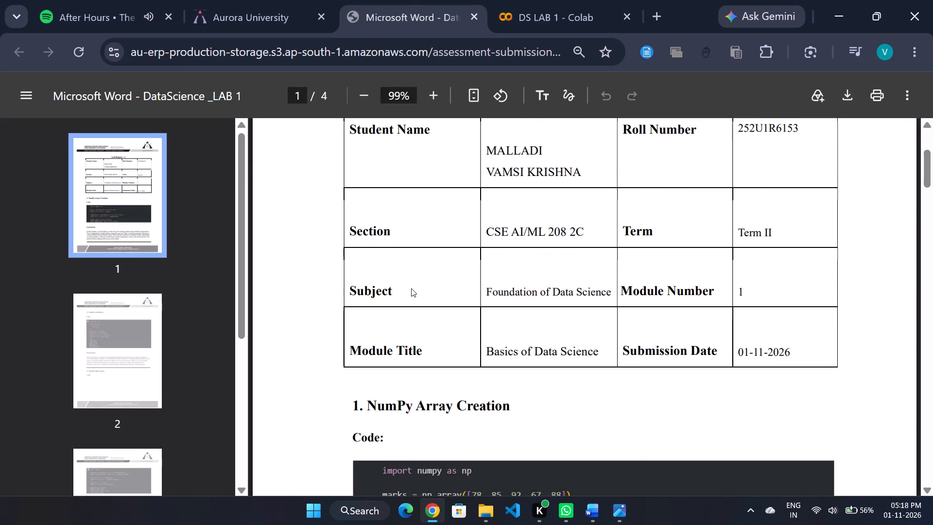
pyautogui.scroll(-1, 411, 288)
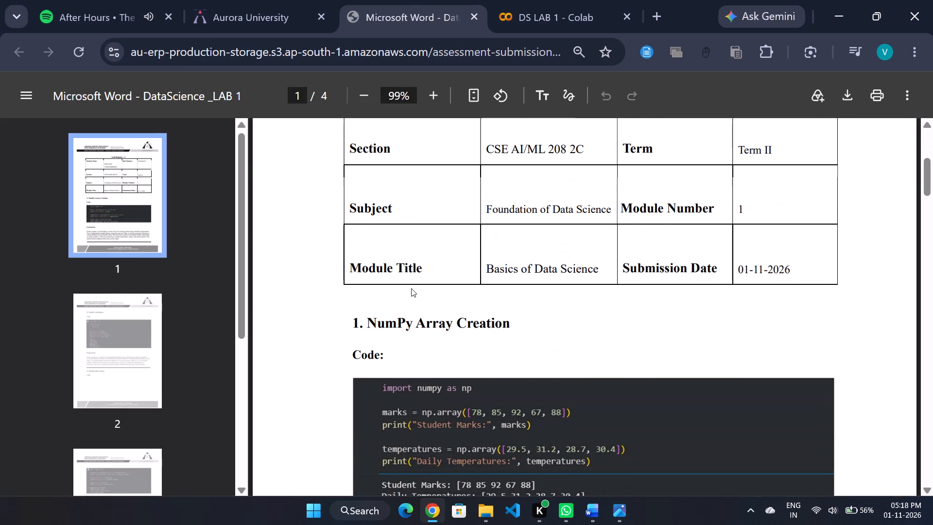
pyautogui.scroll(-3, 411, 288)
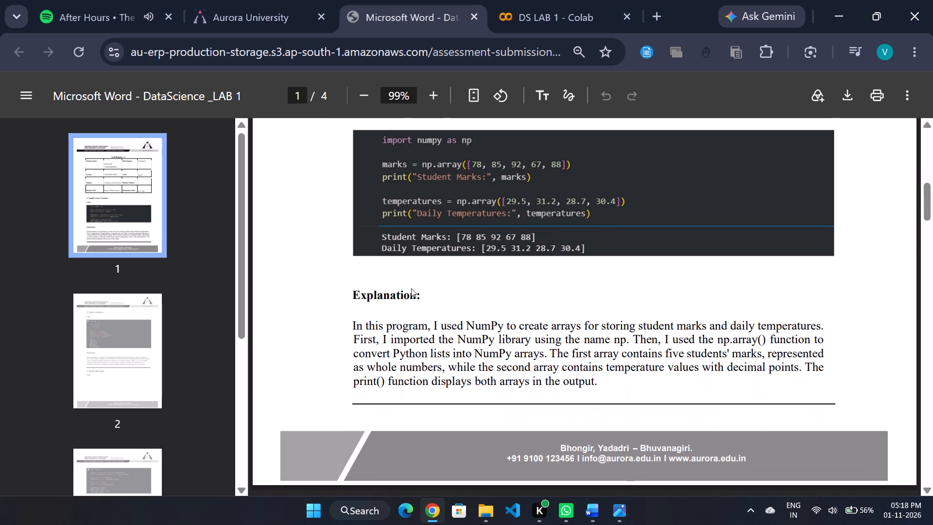
pyautogui.scroll(2, 411, 288)
pyautogui.scroll(-5, 411, 288)
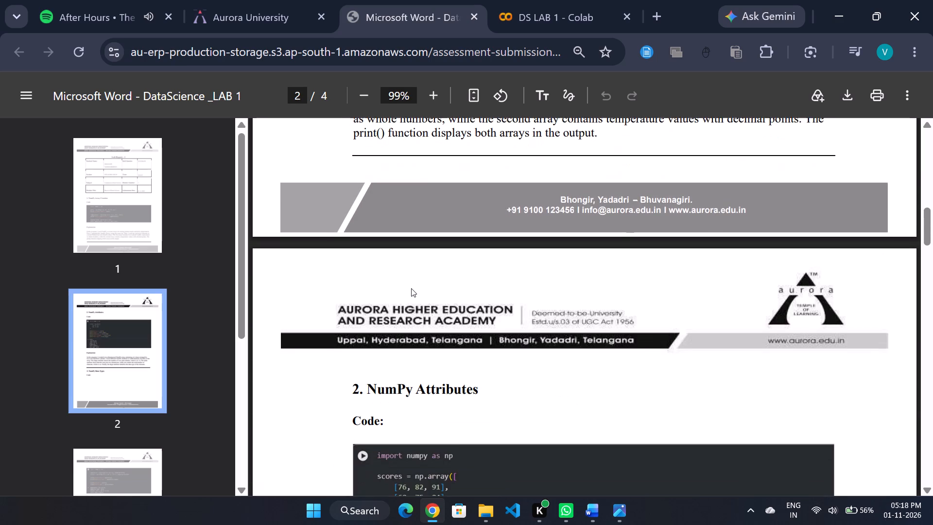
pyautogui.scroll(-11, 411, 288)
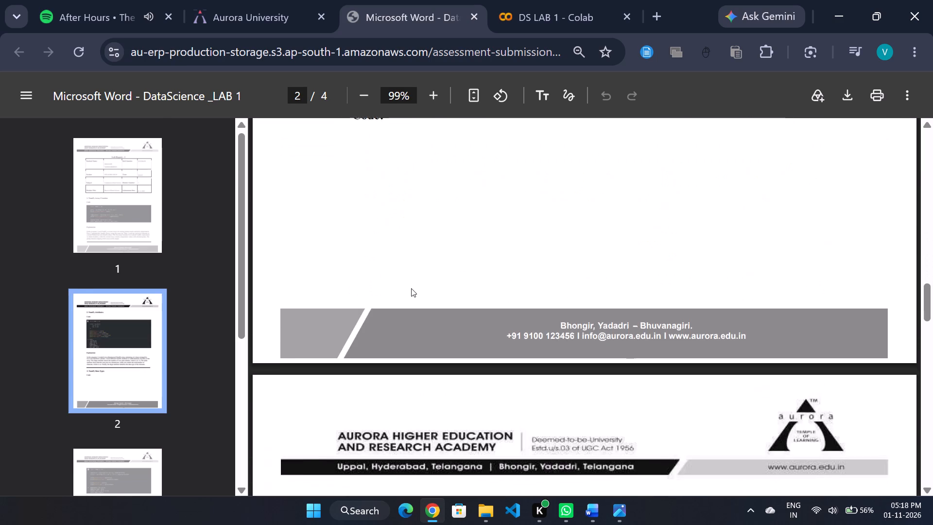
pyautogui.scroll(-10, 411, 288)
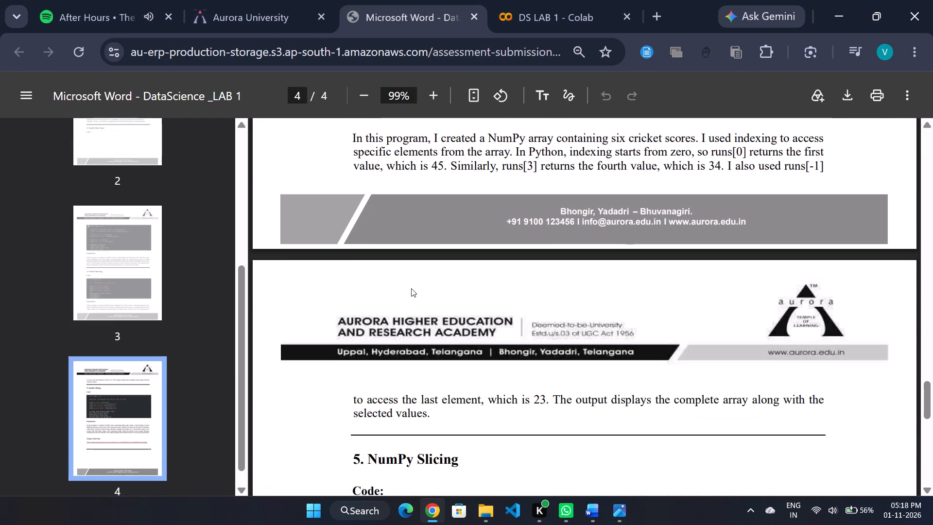
pyautogui.scroll(-8, 411, 288)
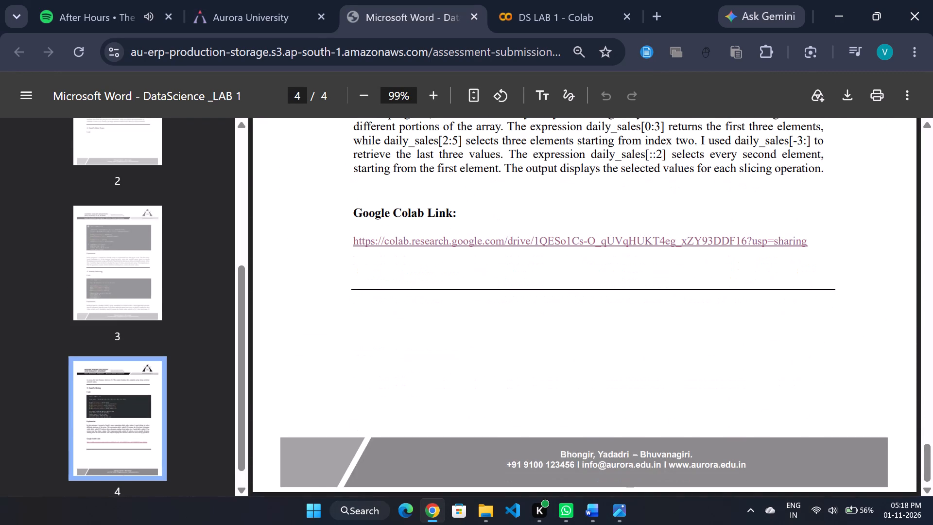
# Follow the Google Colab link in the submitted PDF to test it and close its tab.
pyautogui.click(464, 239)
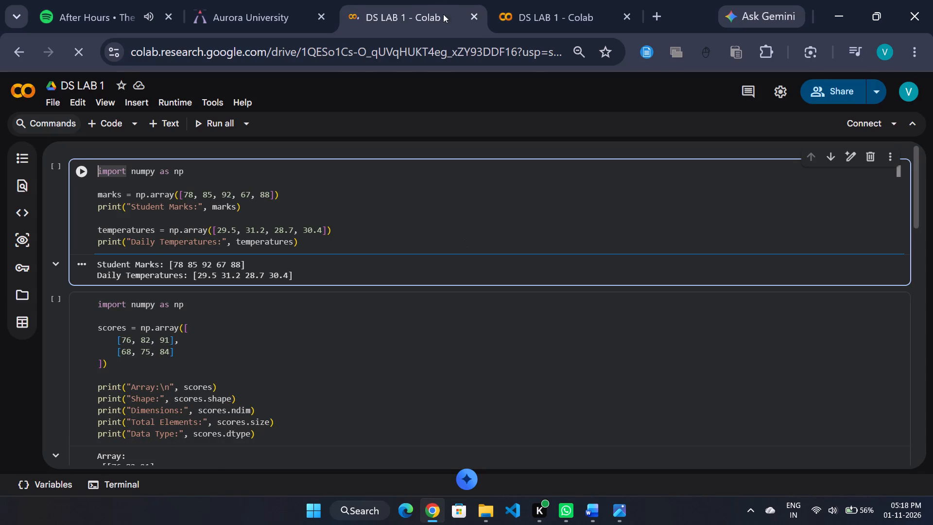
pyautogui.click(470, 17)
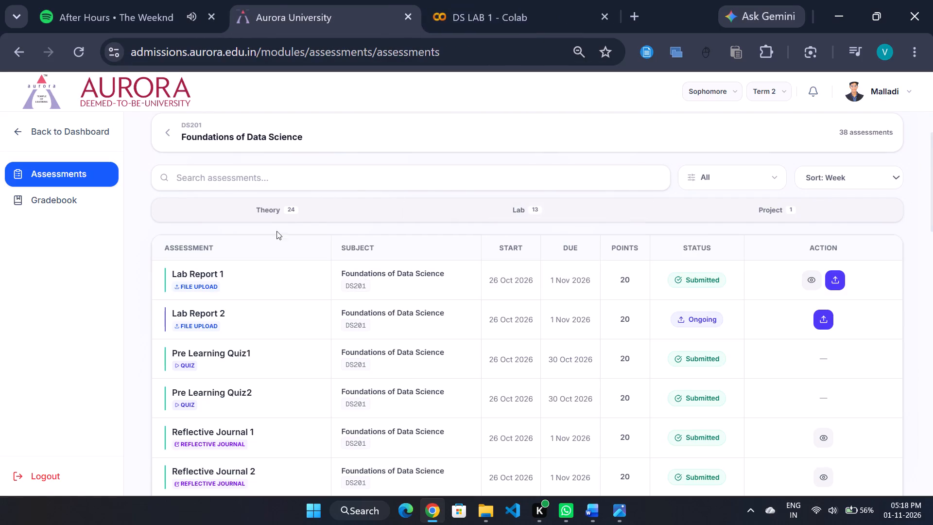
# Reload the Aurora University assessments page.
pyautogui.hotkey('ctrl', 'r')
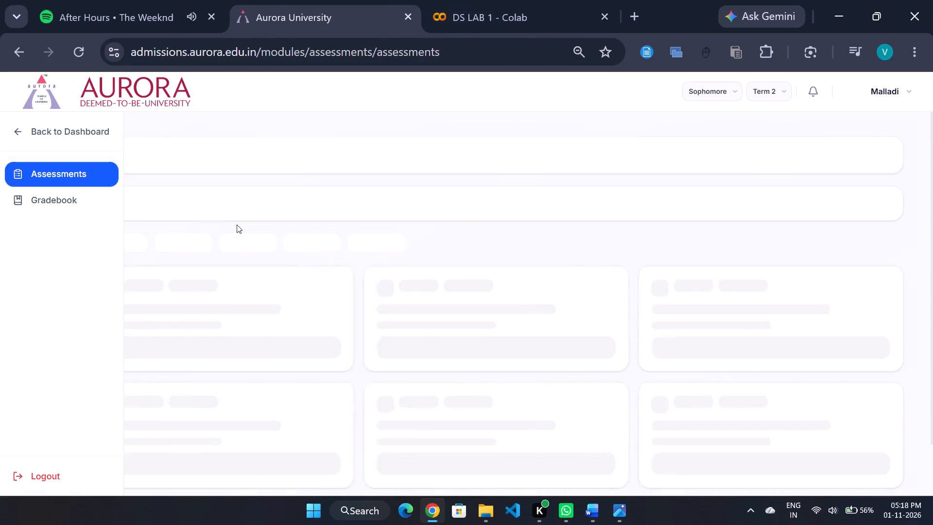
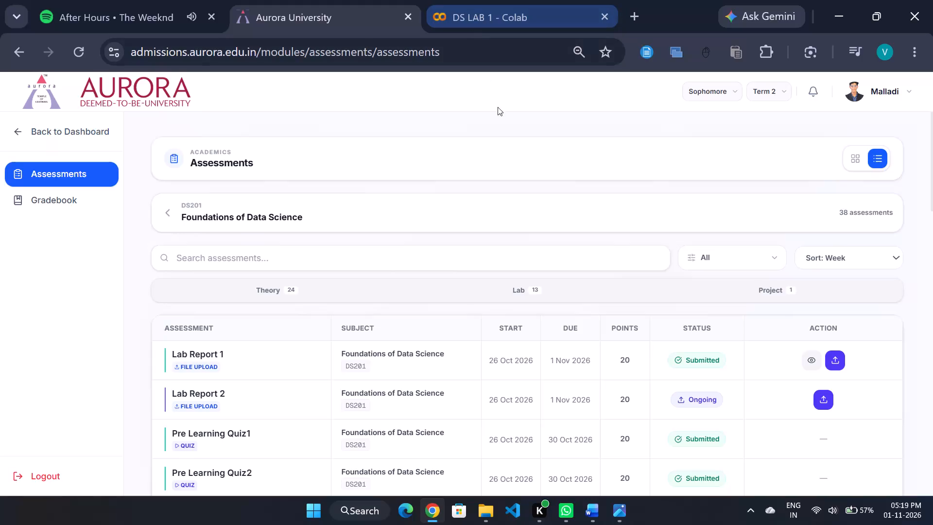
# Review the submitted Lab Report 1 file for Foundations of Data Science through to its Google Colab Link section, and close it.
pyautogui.scroll(-2, 258, 237)
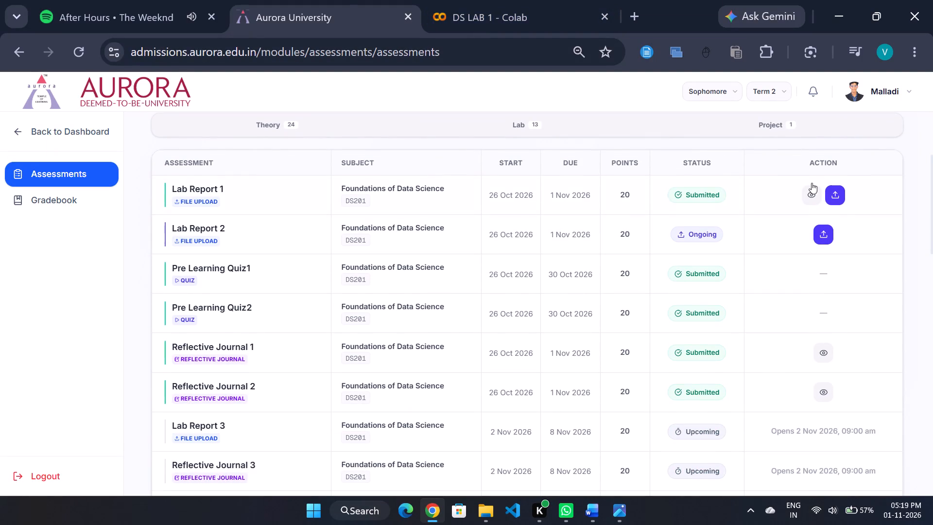
pyautogui.click(811, 191)
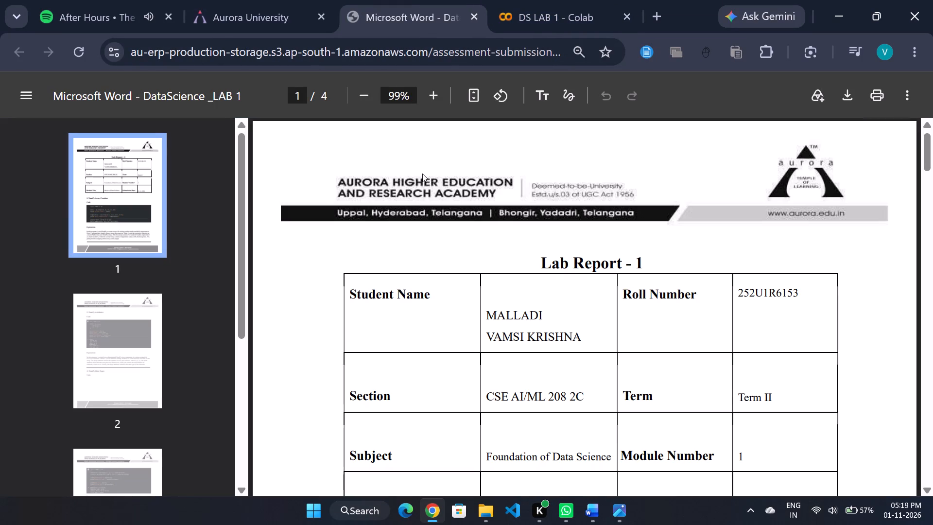
pyautogui.scroll(-20, 422, 174)
pyautogui.scroll(-7, 422, 174)
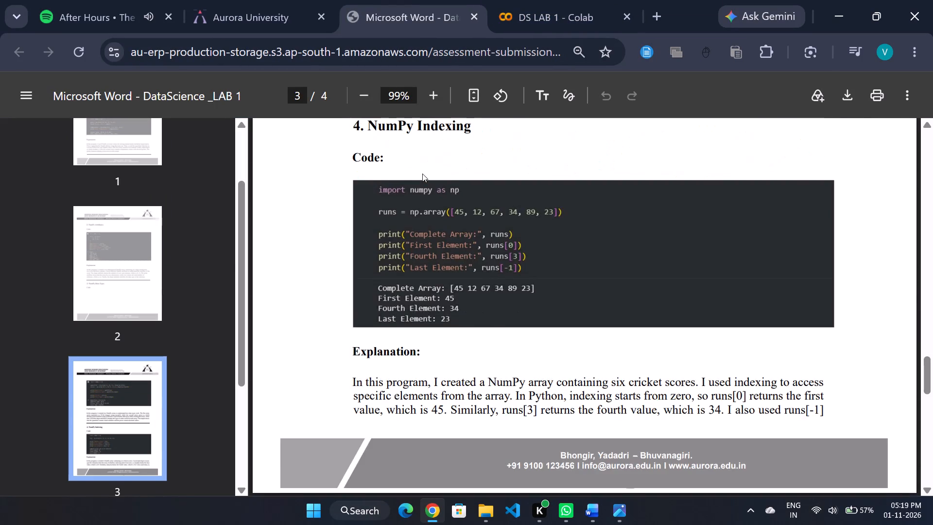
pyautogui.scroll(-10, 422, 174)
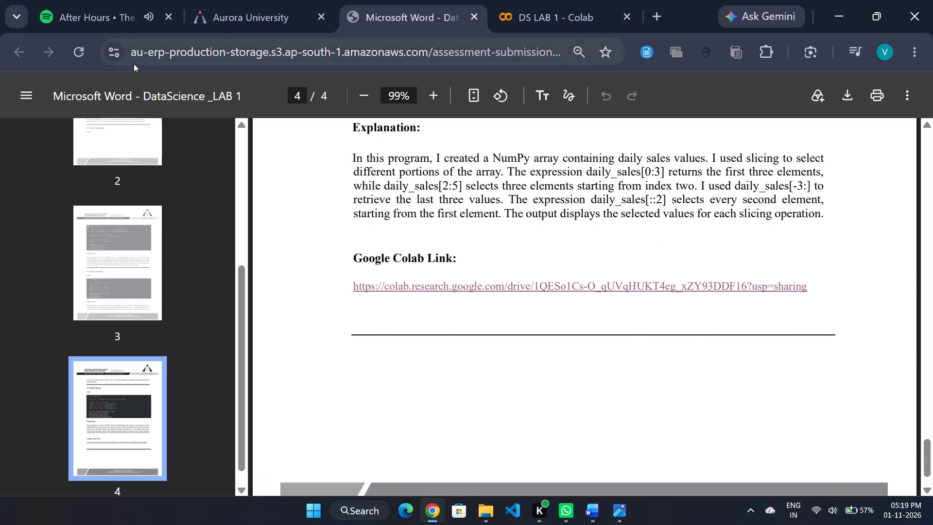
pyautogui.click(479, 17)
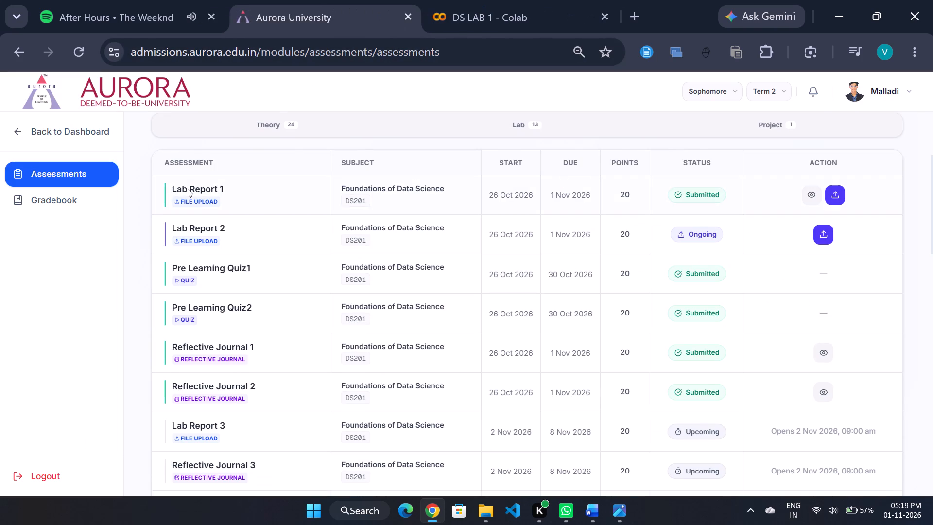
# Open the Advanced Data Structures assessments, read through the submitted Lab Report 1 file to its final page, and close it.
pyautogui.scroll(2, 188, 189)
pyautogui.click(166, 217)
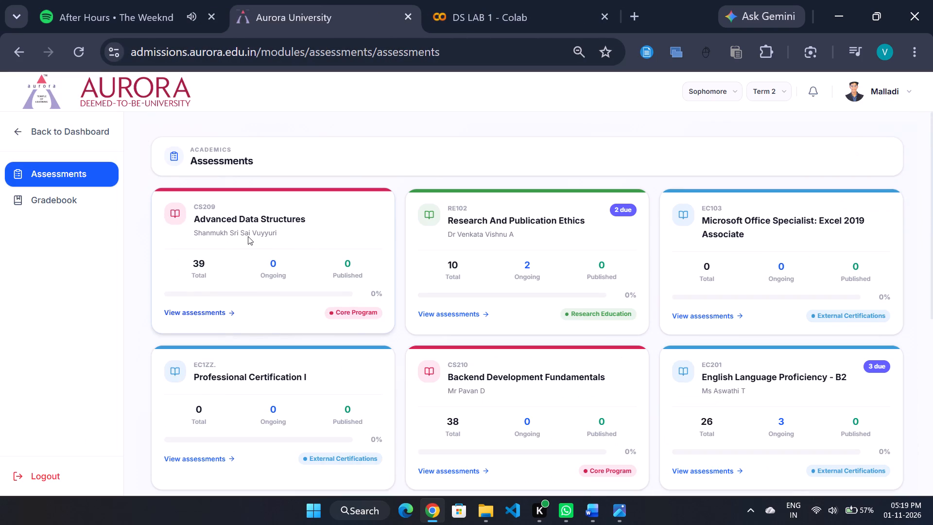
pyautogui.click(248, 236)
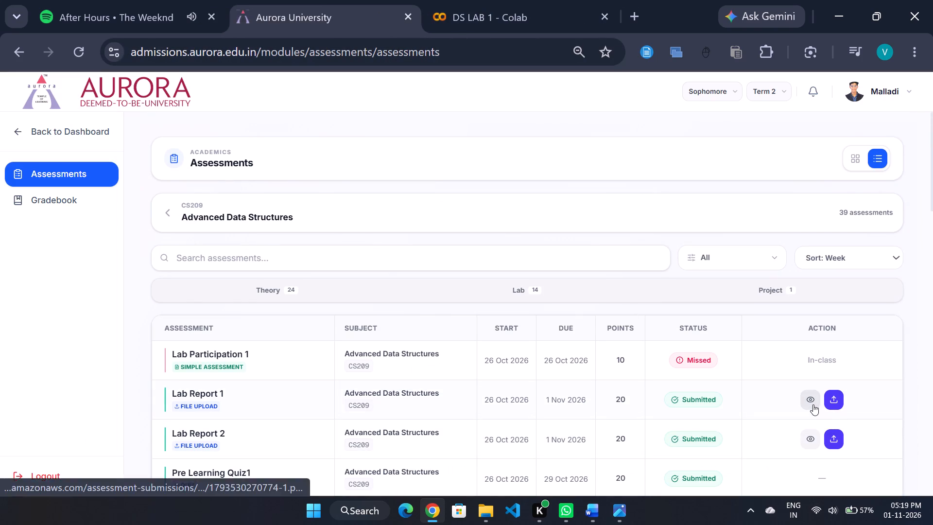
pyautogui.click(813, 404)
pyautogui.scroll(-8, 625, 314)
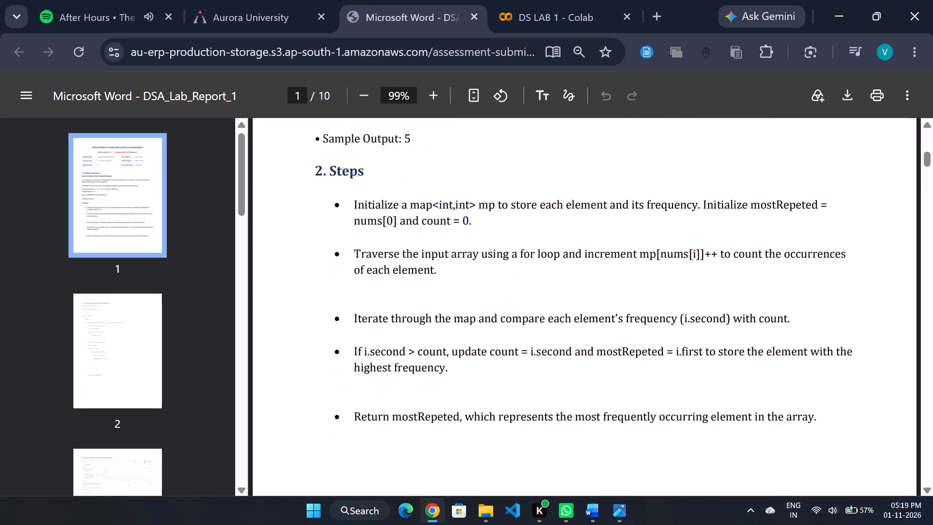
pyautogui.scroll(-14, 625, 314)
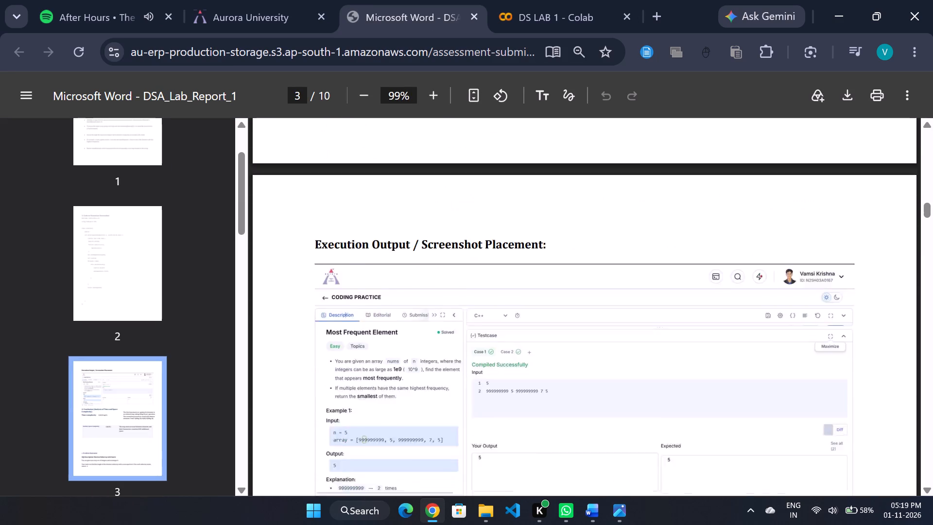
pyautogui.scroll(-9, 625, 314)
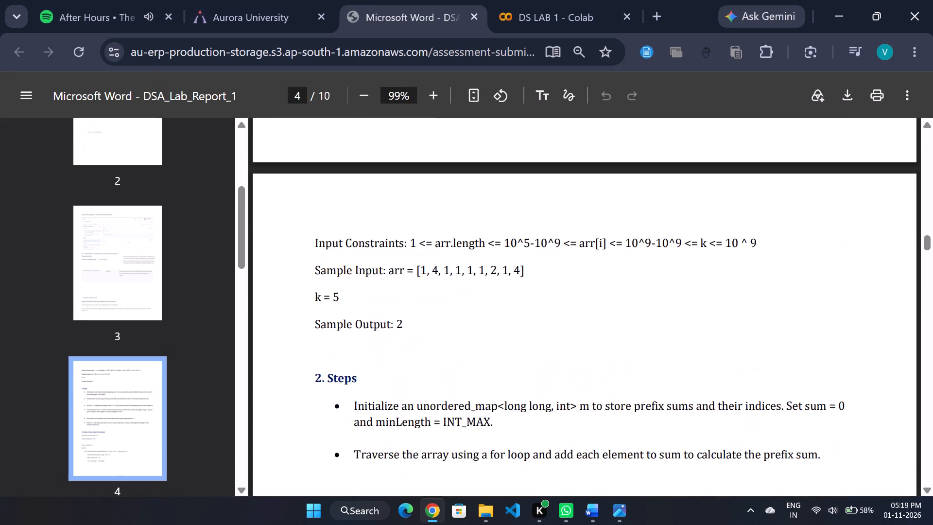
pyautogui.scroll(-20, 625, 314)
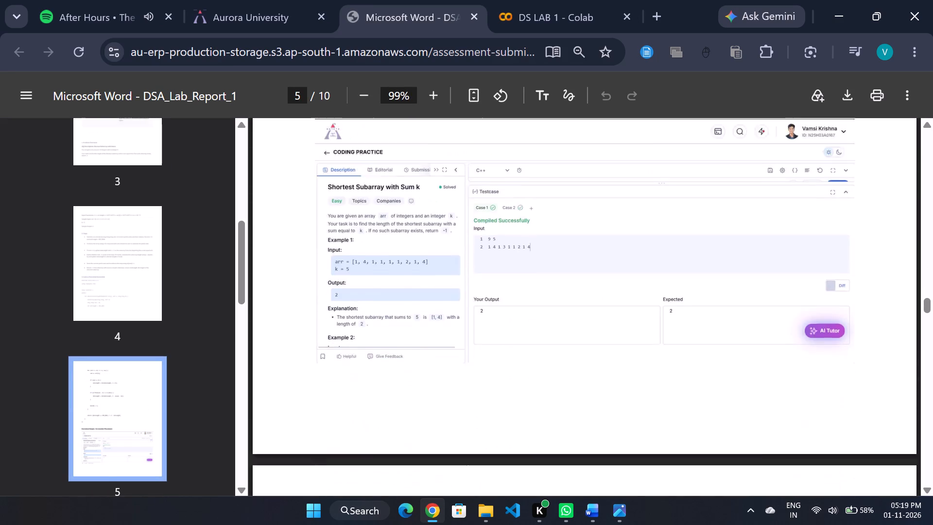
pyautogui.scroll(-15, 625, 314)
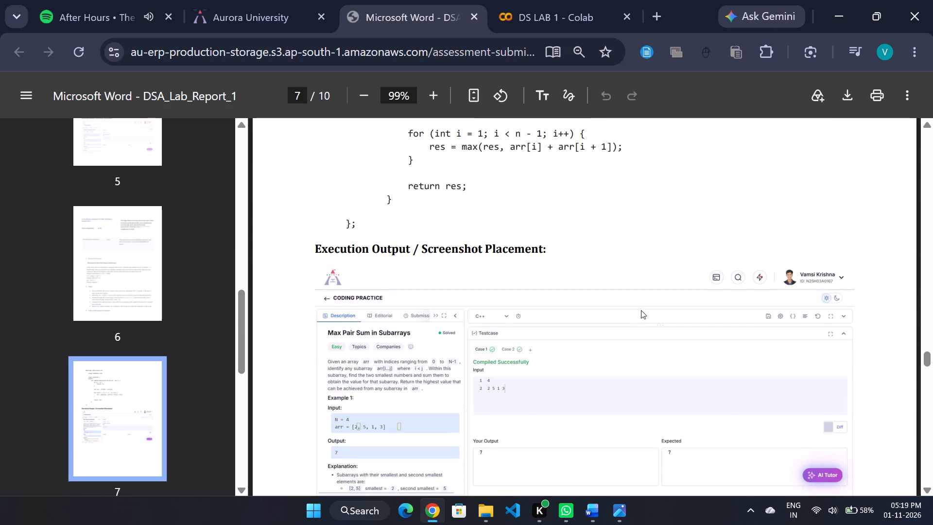
pyautogui.scroll(-6, 641, 310)
pyautogui.scroll(-1, 560, 246)
pyautogui.scroll(6, 560, 245)
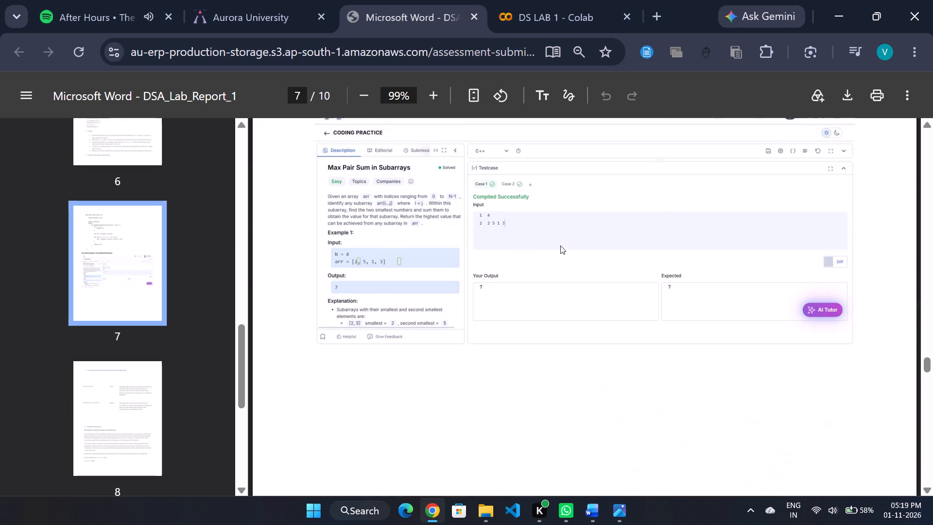
pyautogui.scroll(-20, 560, 245)
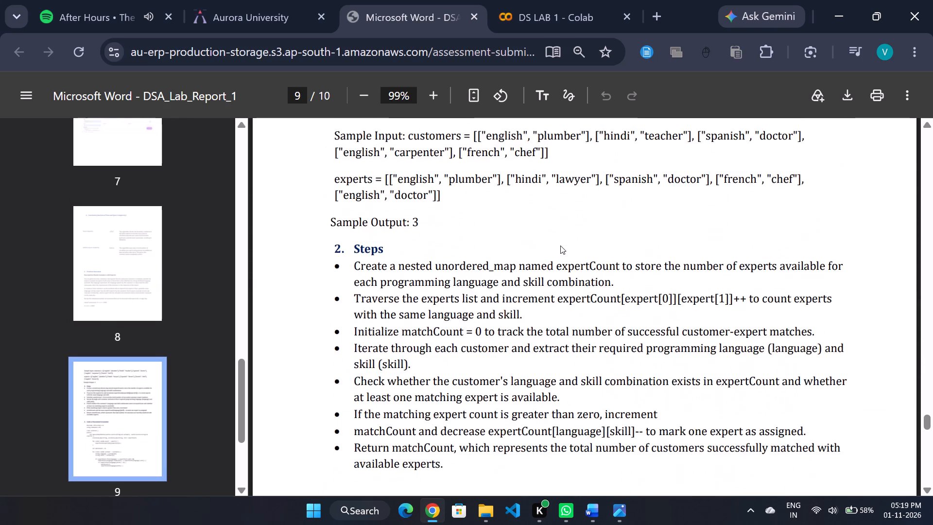
pyautogui.scroll(-10, 560, 245)
pyautogui.scroll(1, 560, 245)
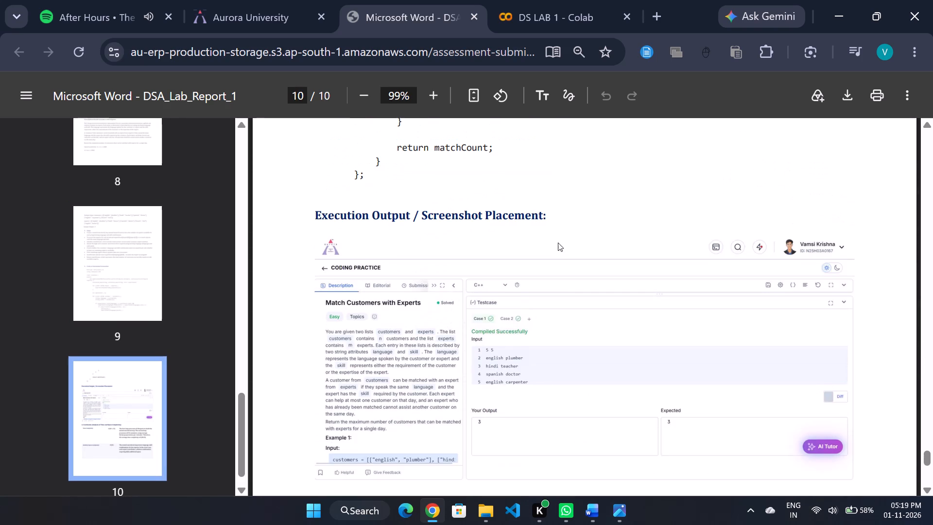
pyautogui.click(478, 15)
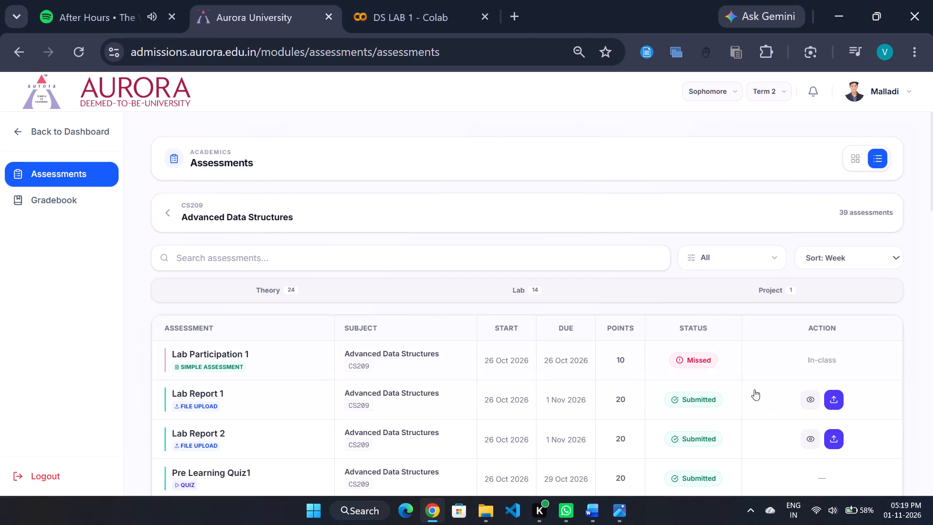
# Review the pages and execution screenshots of the submitted Lab Report 2 file for Advanced Data Structures, and close it.
pyautogui.click(815, 438)
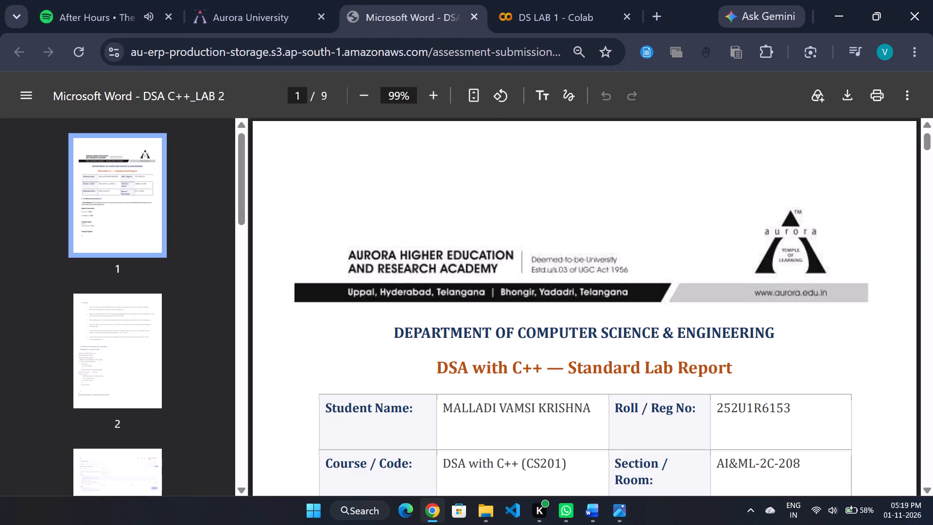
pyautogui.scroll(-14, 616, 339)
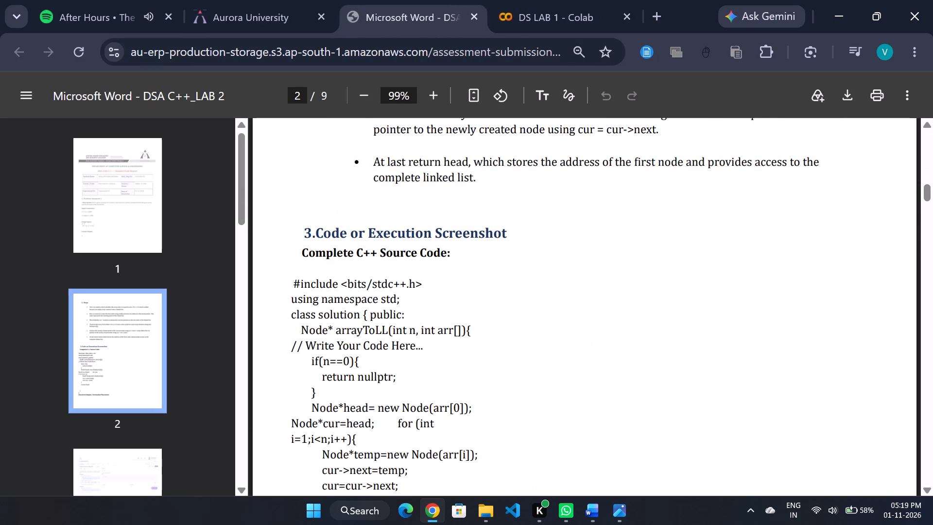
pyautogui.scroll(-9, 616, 339)
pyautogui.scroll(2, 616, 339)
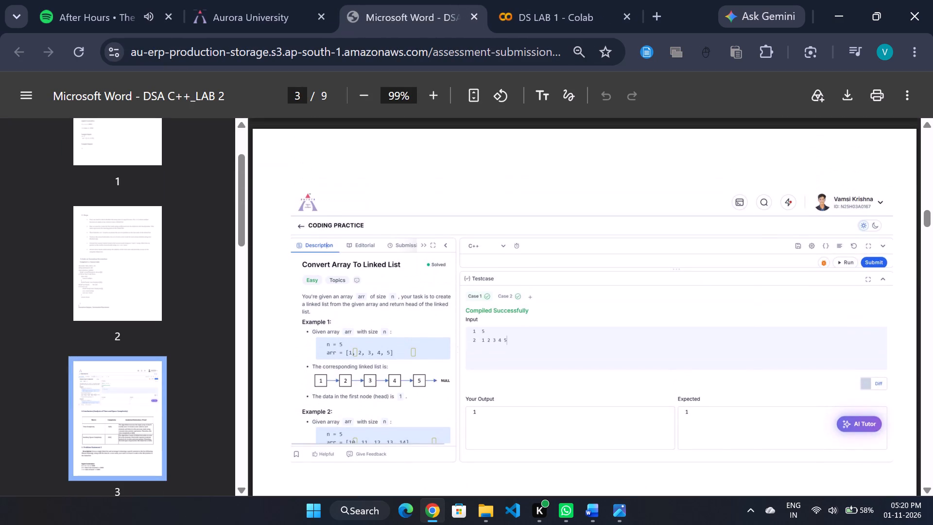
pyautogui.scroll(-20, 616, 339)
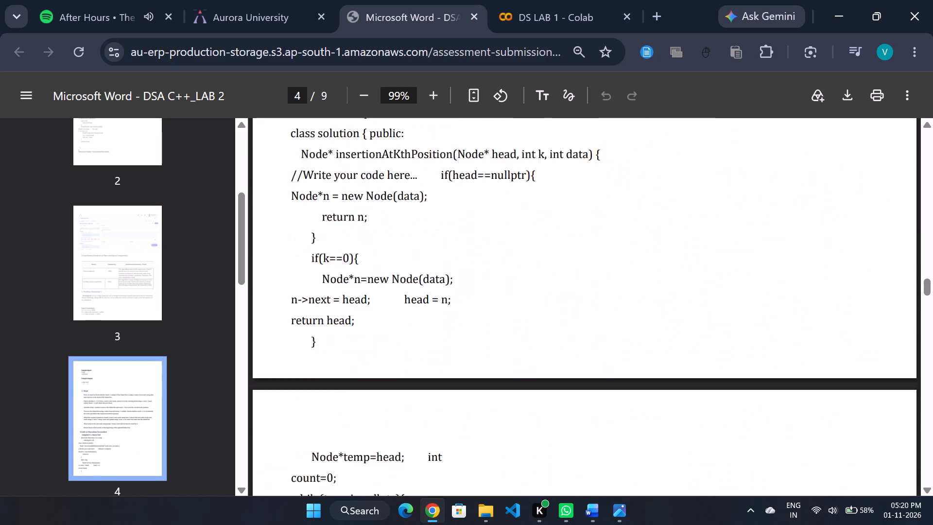
pyautogui.scroll(-13, 616, 339)
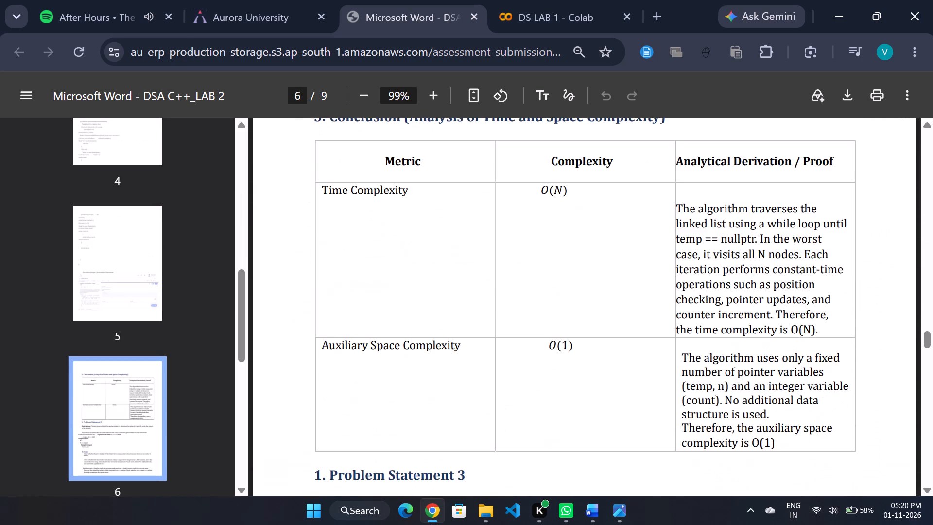
pyautogui.scroll(-18, 616, 339)
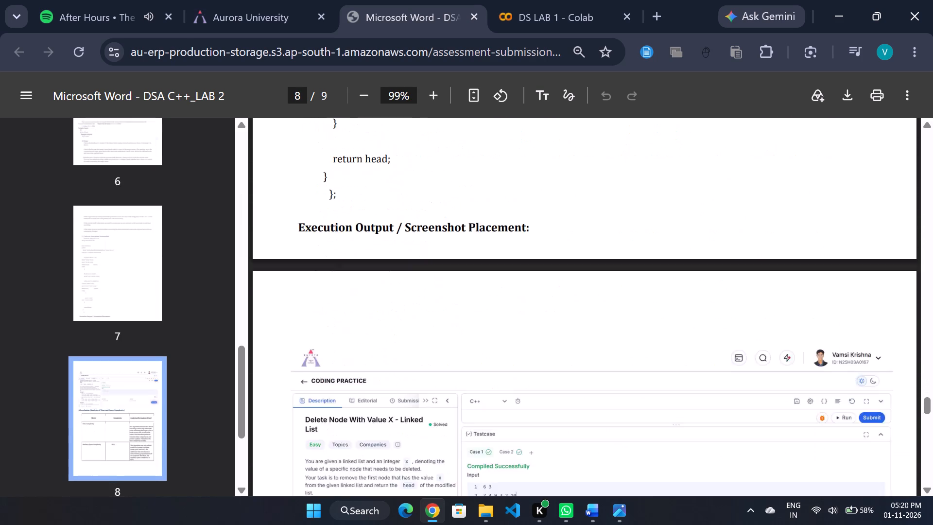
pyautogui.scroll(-4, 616, 339)
pyautogui.scroll(2, 616, 339)
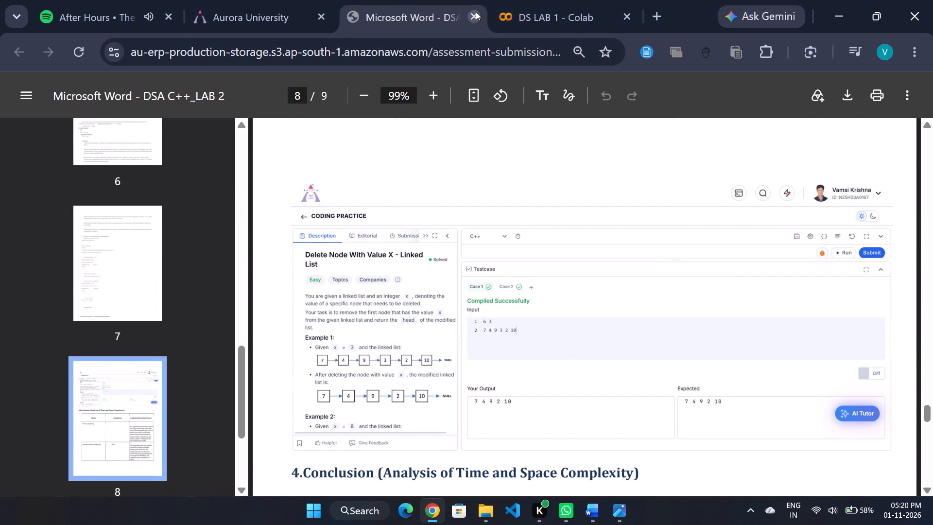
pyautogui.click(476, 12)
# Open the Backend Development Fundamentals assessments, read through the submitted Lab Report 1 file, and close it.
pyautogui.click(169, 215)
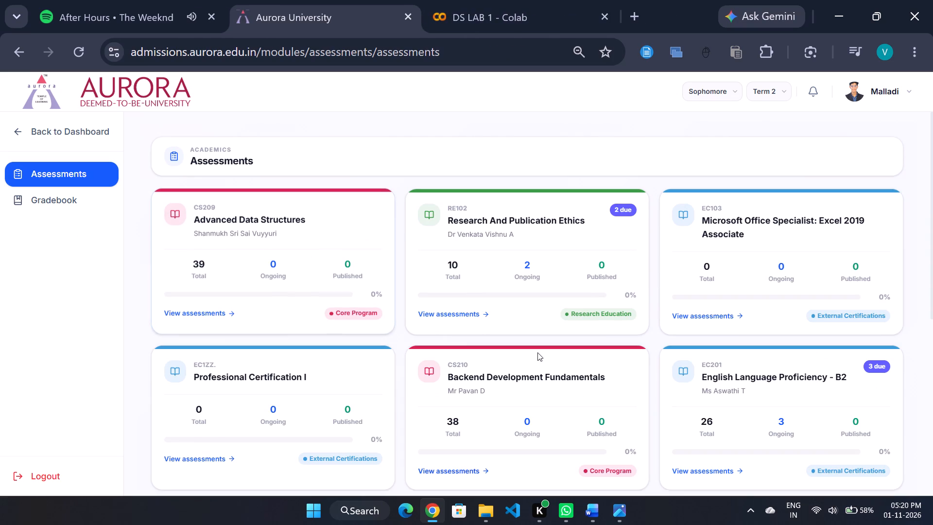
pyautogui.click(506, 367)
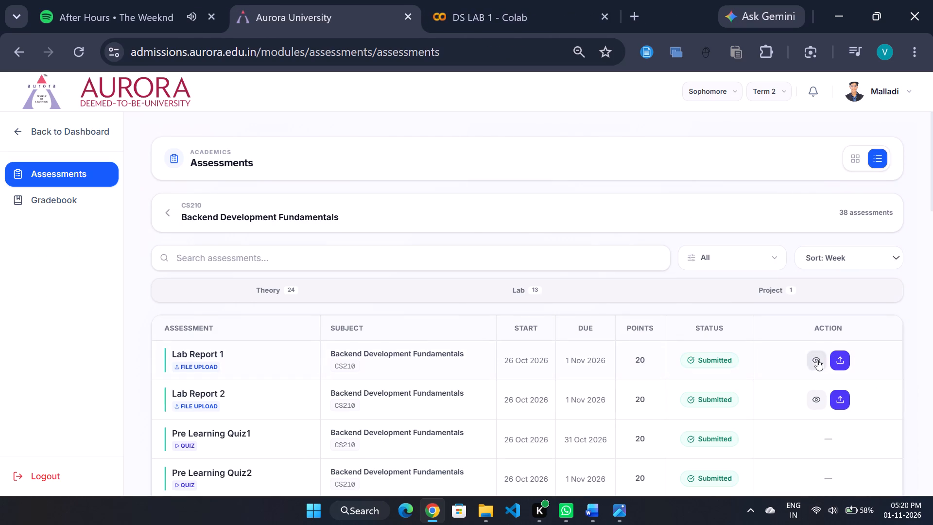
pyautogui.click(816, 361)
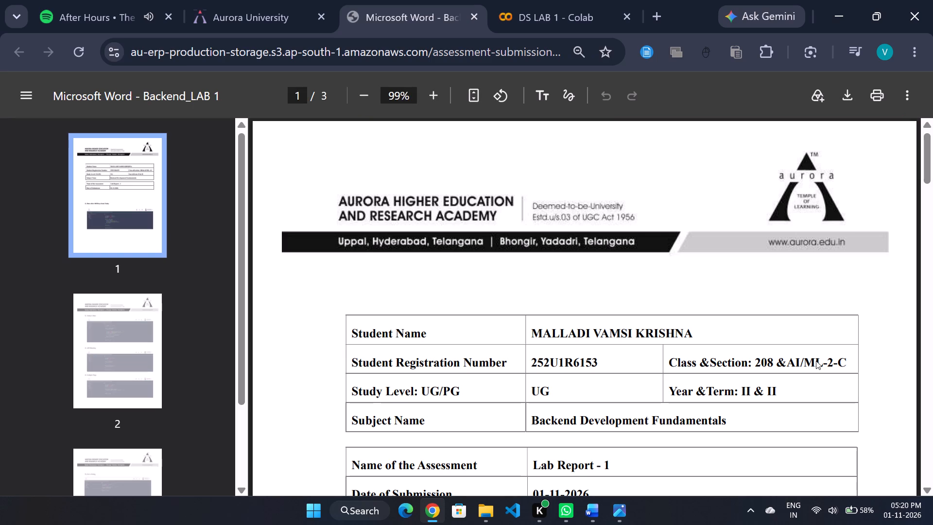
pyautogui.scroll(-10, 816, 361)
pyautogui.scroll(1, 816, 361)
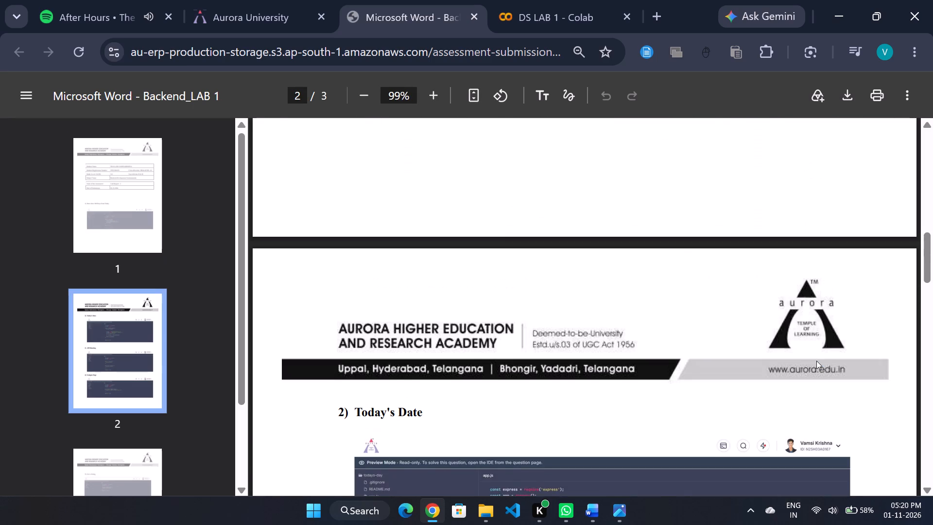
pyautogui.scroll(-17, 816, 361)
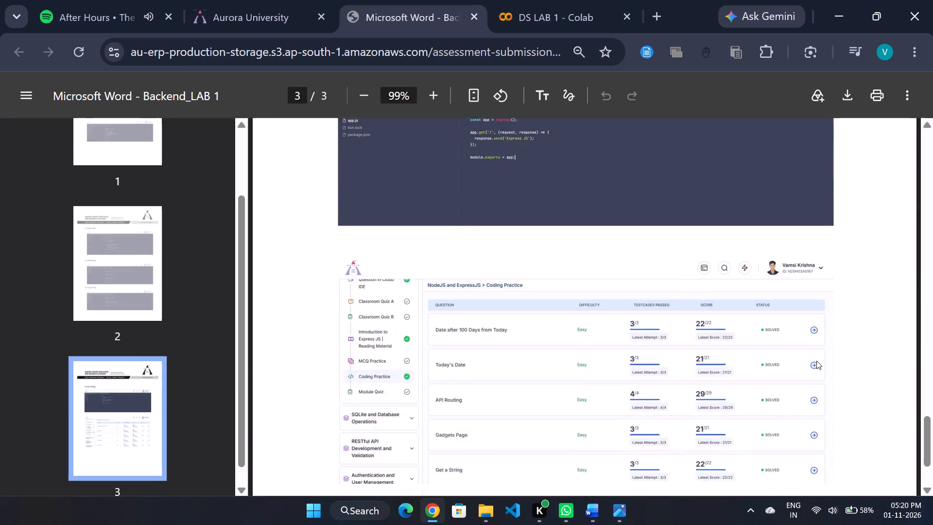
pyautogui.click(474, 15)
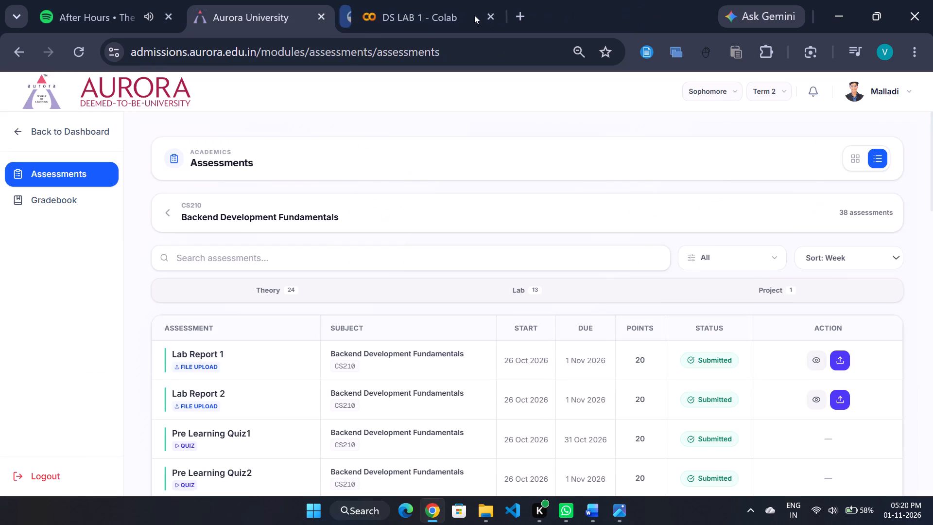
# Review the pages of the submitted Lab Report 2 file for Backend Development Fundamentals, and close it.
pyautogui.click(821, 404)
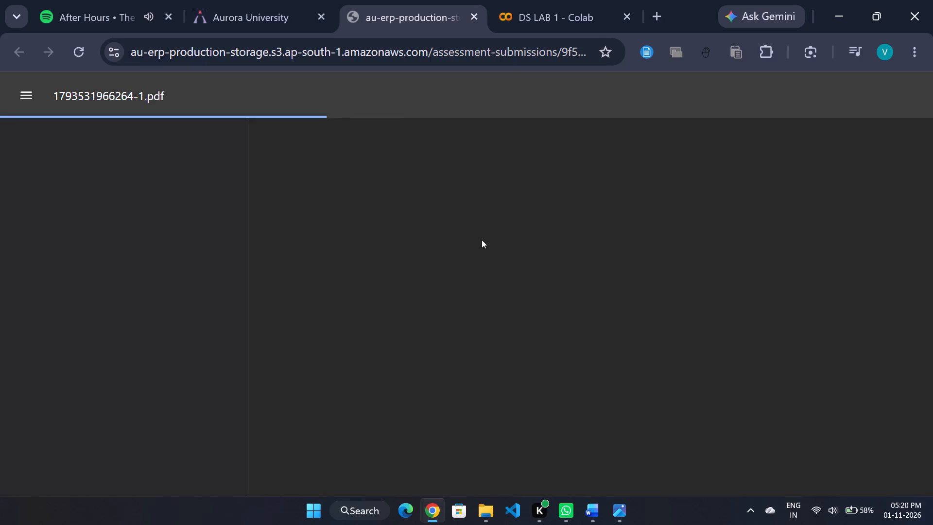
pyautogui.scroll(-11, 482, 240)
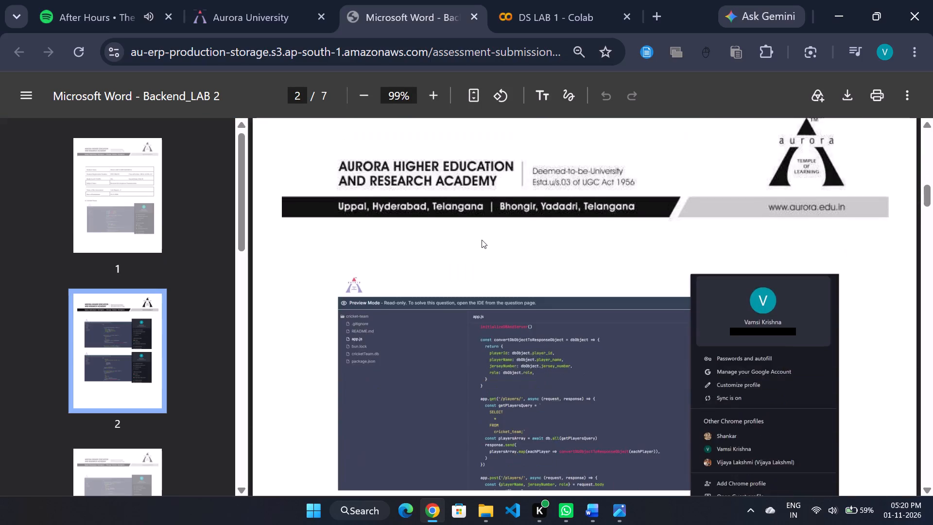
pyautogui.scroll(-19, 482, 240)
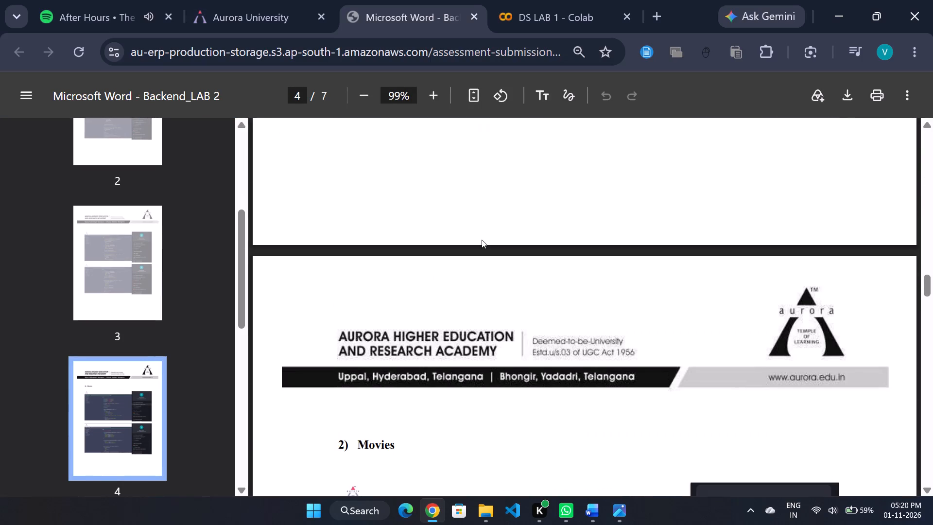
pyautogui.scroll(-13, 482, 240)
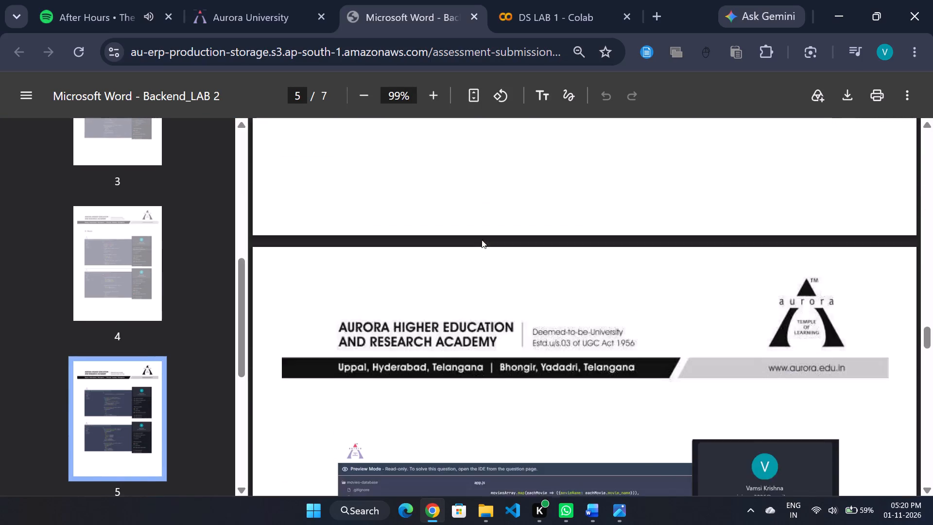
pyautogui.scroll(-20, 482, 240)
pyautogui.scroll(-4, 482, 240)
pyautogui.scroll(2, 482, 240)
pyautogui.click(468, 17)
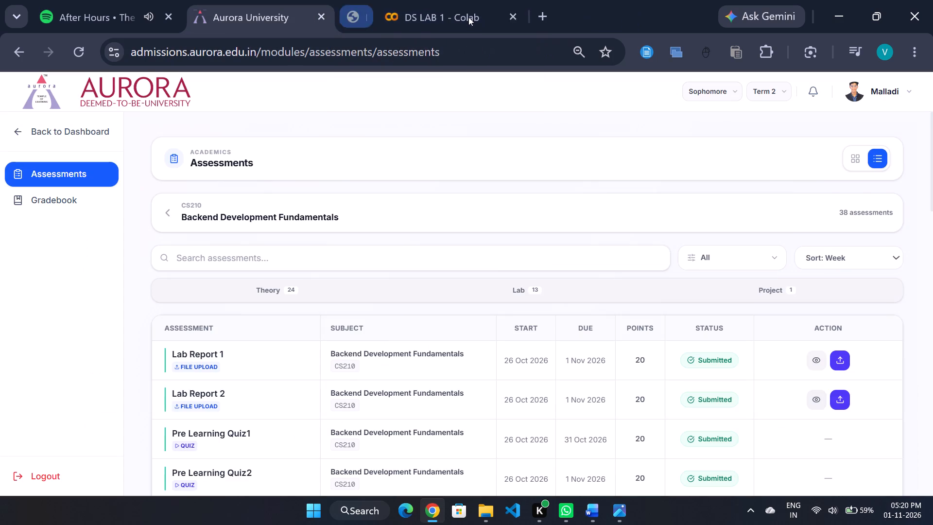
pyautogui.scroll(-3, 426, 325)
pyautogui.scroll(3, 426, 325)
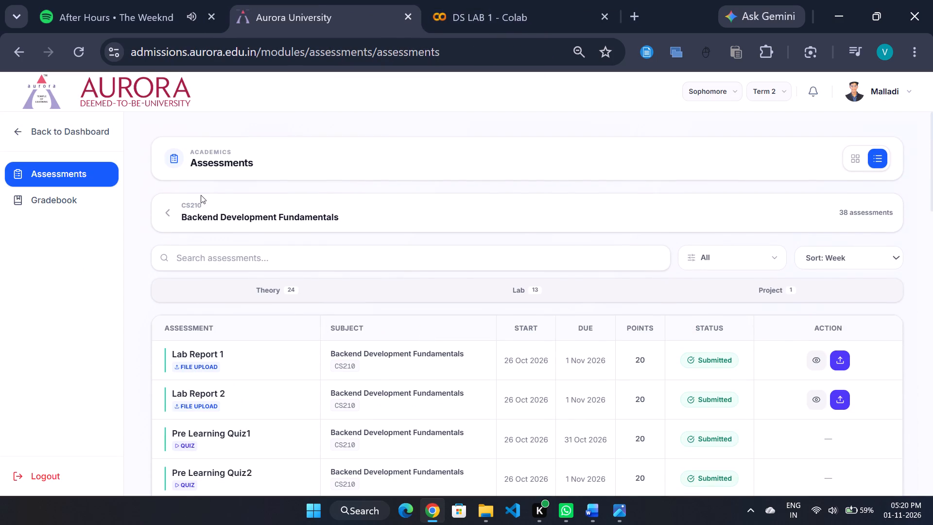
# Check the assessment lists of Research And Publication Ethics and English Language Proficiency - B2 for their submission status.
pyautogui.click(168, 213)
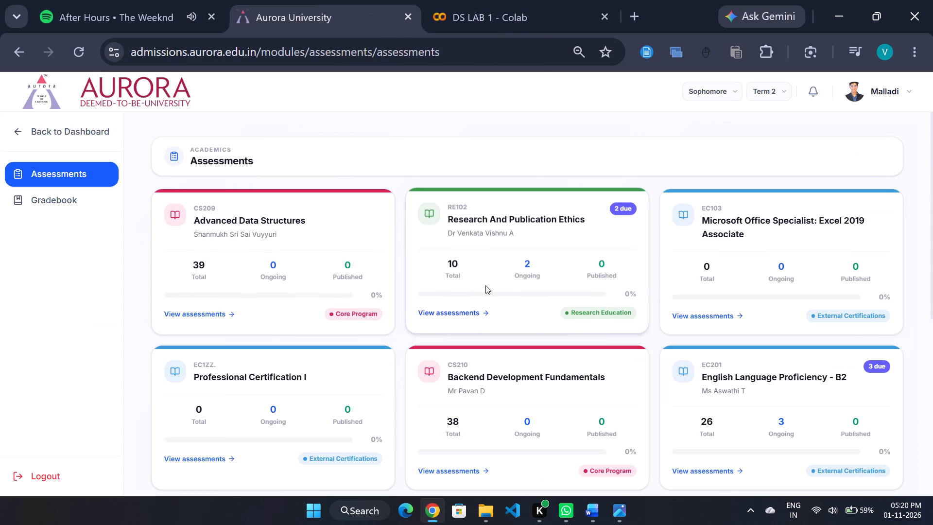
pyautogui.click(485, 285)
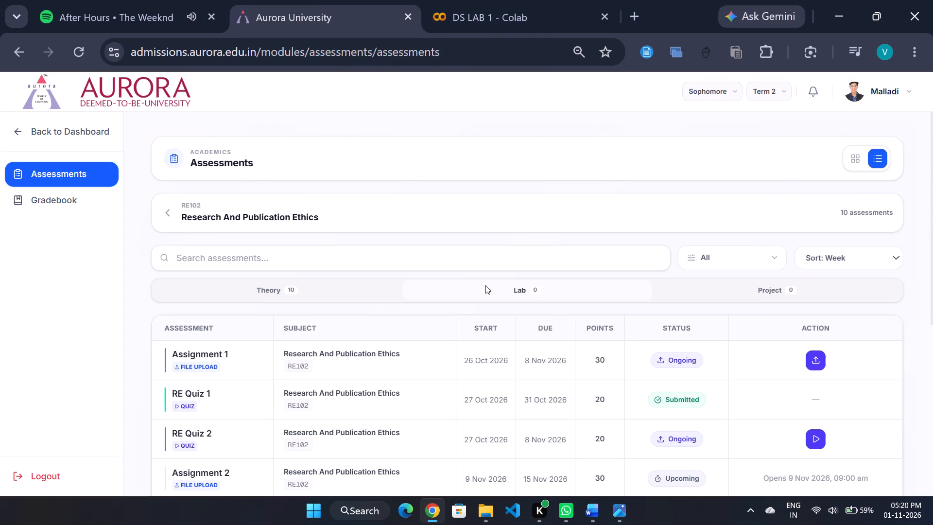
pyautogui.click(169, 213)
pyautogui.scroll(-1, 489, 307)
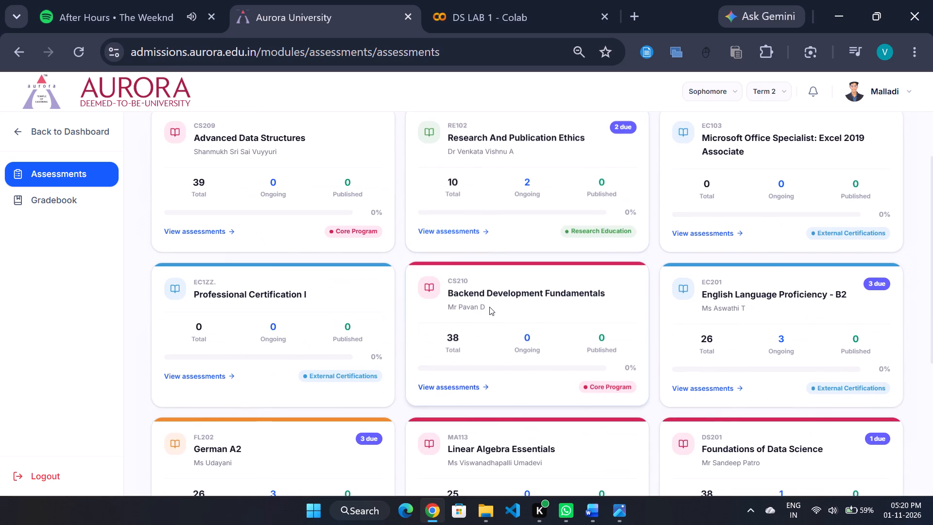
pyautogui.scroll(-1, 489, 307)
pyautogui.click(743, 290)
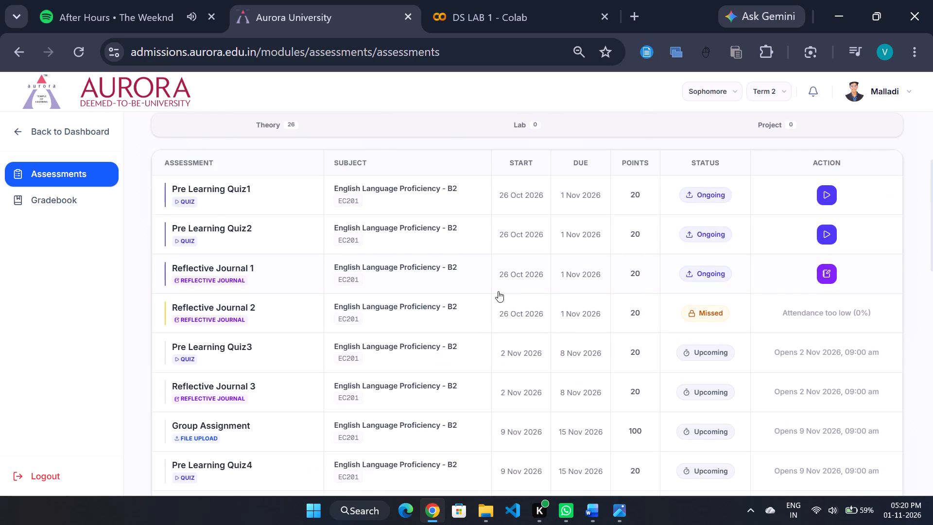
pyautogui.scroll(3, 498, 291)
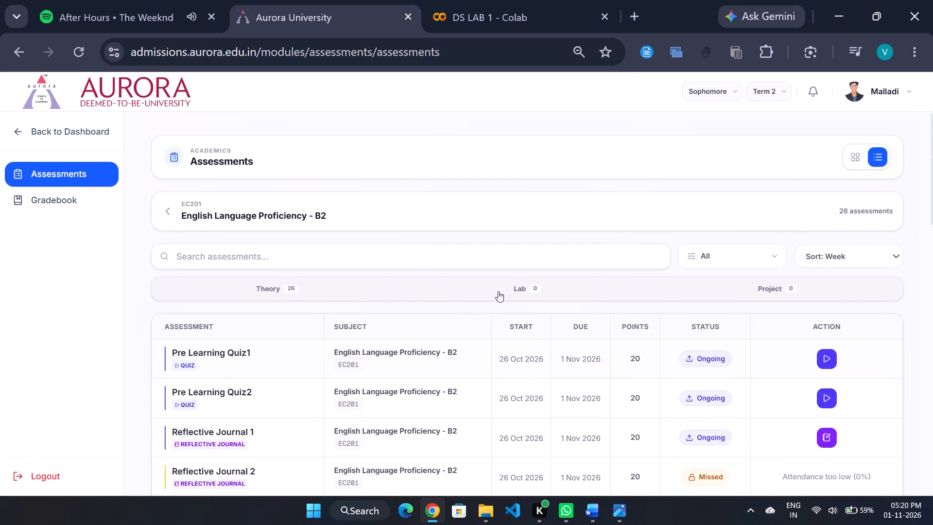
# Check the assessment lists of German A2 and Linear Algebra Essentials for their submission status.
pyautogui.click(167, 213)
pyautogui.scroll(-2, 626, 330)
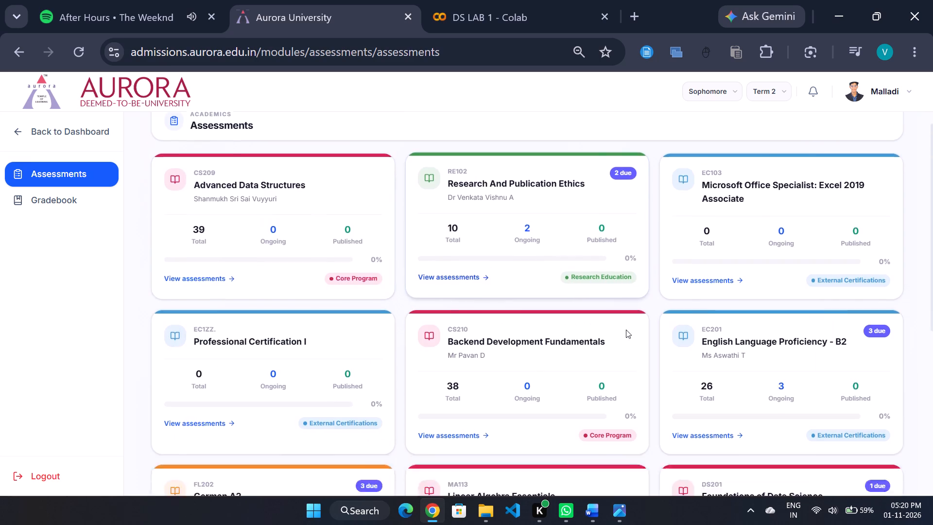
pyautogui.scroll(-2, 626, 330)
pyautogui.click(332, 273)
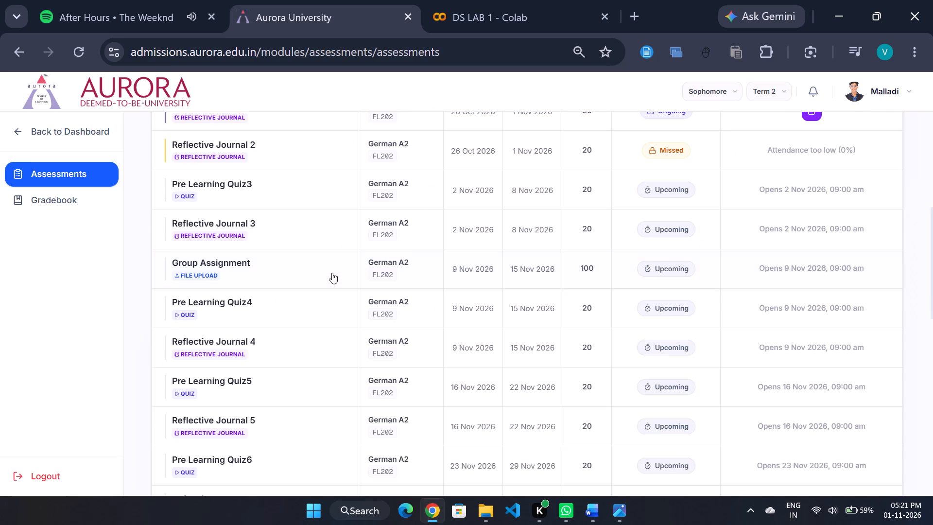
pyautogui.scroll(3, 446, 279)
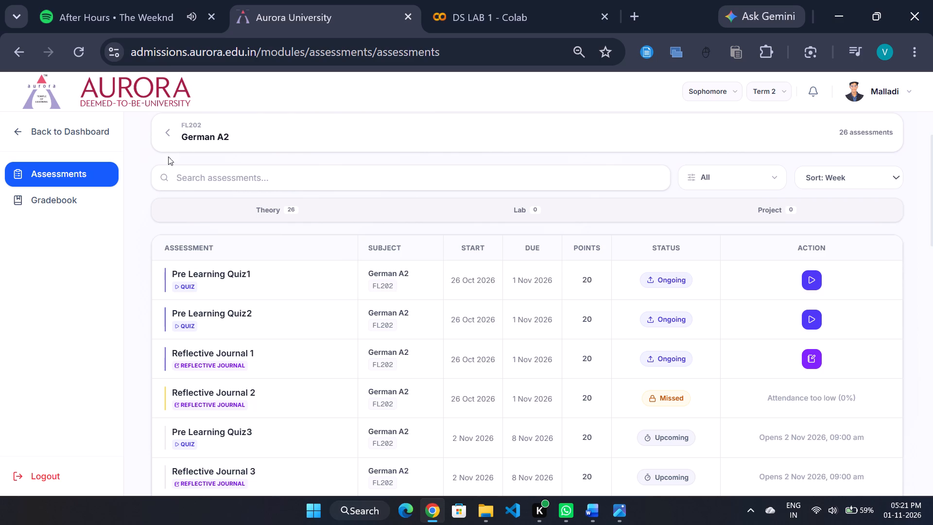
pyautogui.click(172, 136)
pyautogui.scroll(-2, 537, 327)
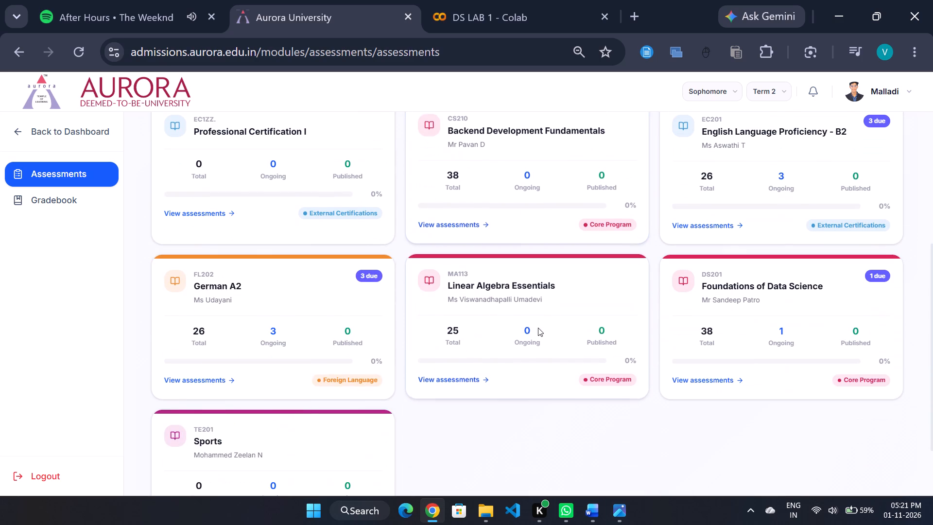
pyautogui.click(538, 328)
pyautogui.scroll(2, 538, 328)
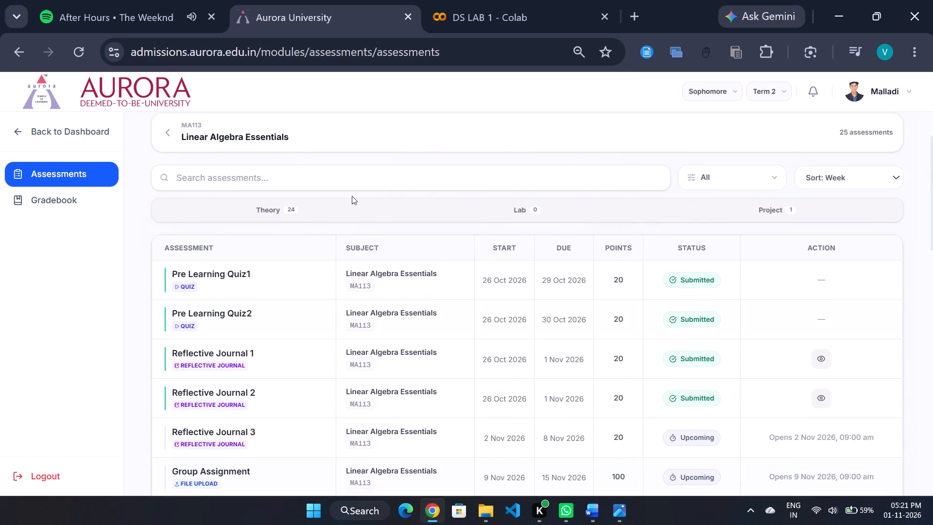
# Check the Foundations of Data Science assessment list for its lab report status and return to the course overview.
pyautogui.click(171, 135)
pyautogui.scroll(-2, 833, 359)
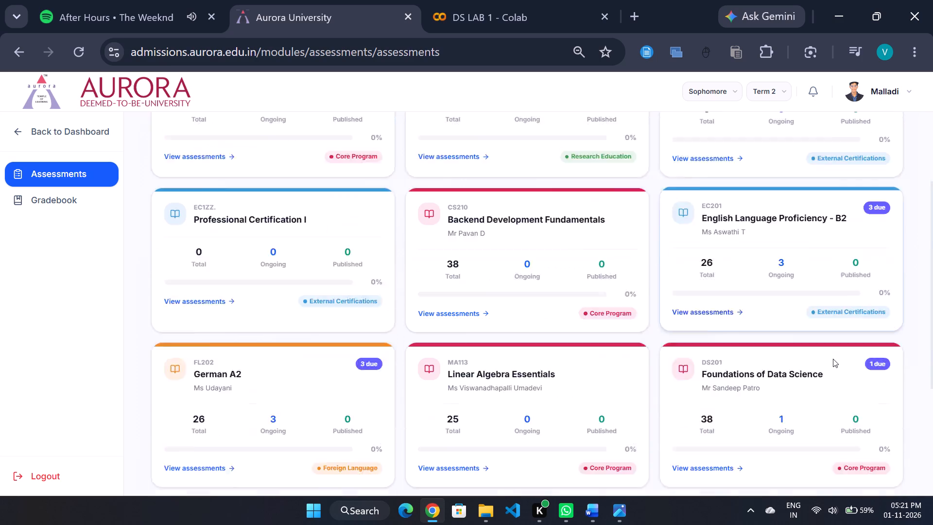
pyautogui.click(830, 358)
pyautogui.scroll(2, 588, 292)
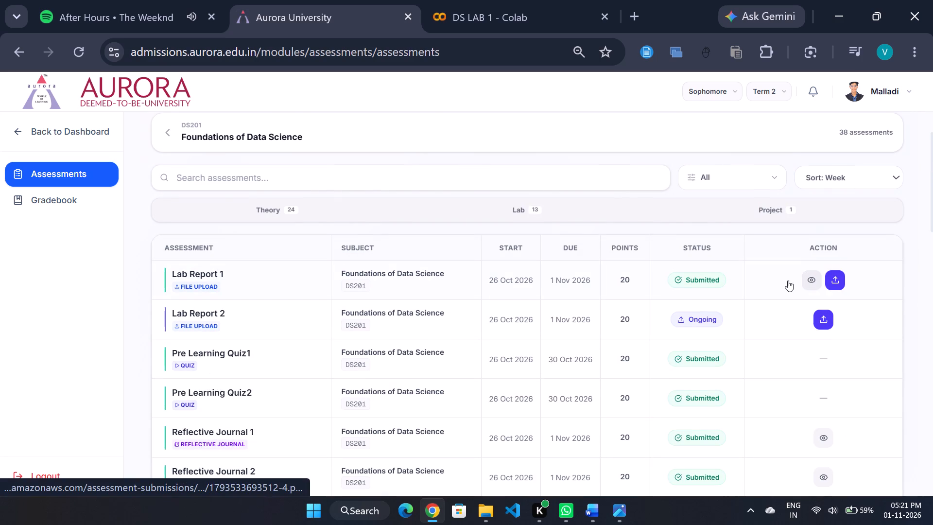
pyautogui.click(168, 131)
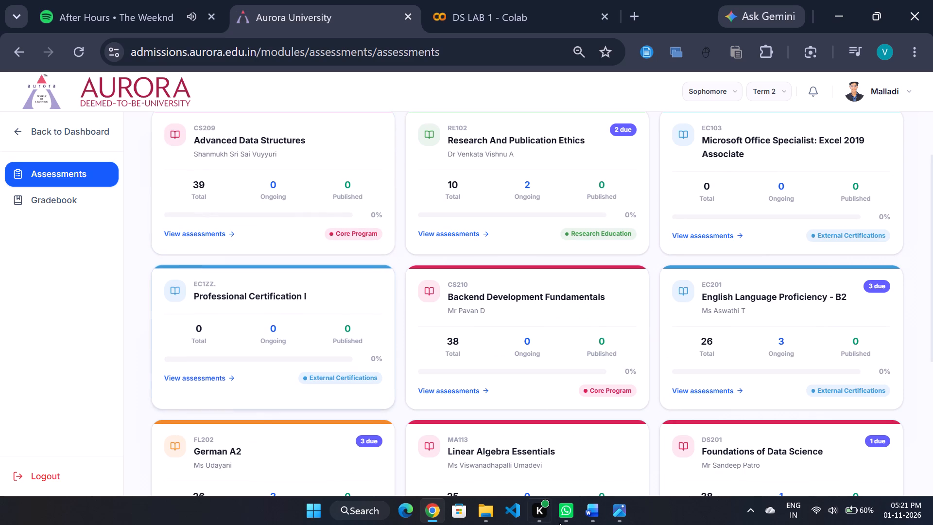
# Switch to Word and close the DataScience _LAB 1 document without saving its changes.
pyautogui.click(477, 503)
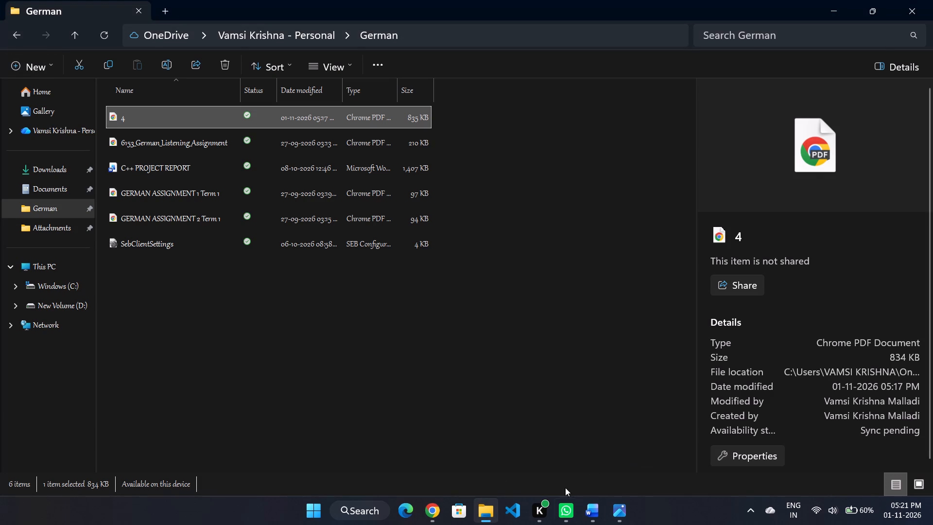
pyautogui.click(589, 519)
pyautogui.click(932, 0)
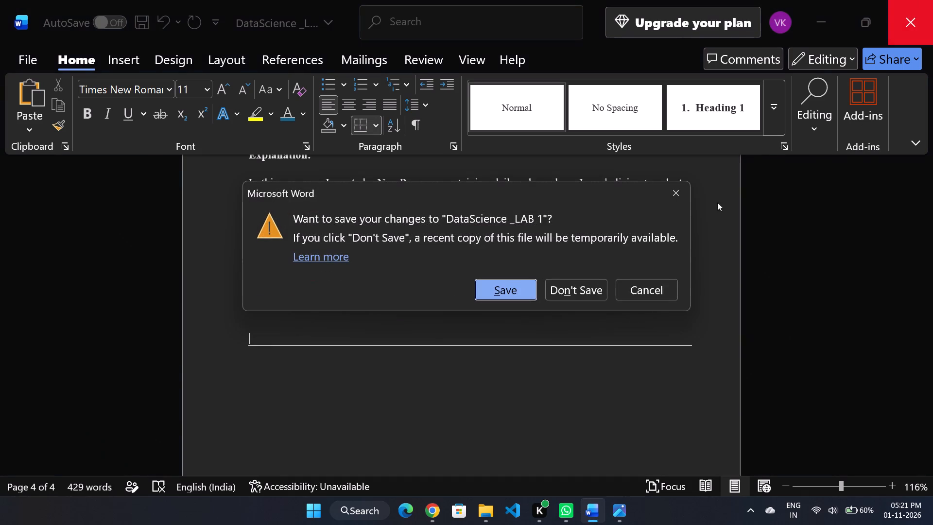
pyautogui.click(556, 296)
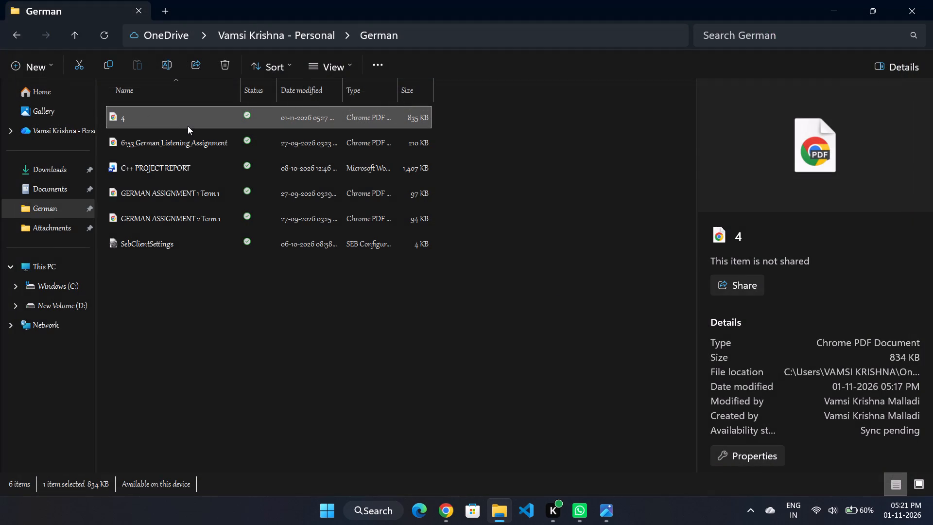
# Move the PDF file 4 from the German folder to the Attachments folder in File Explorer.
pyautogui.hotkey('ctrl', 'x')
pyautogui.click(35, 226)
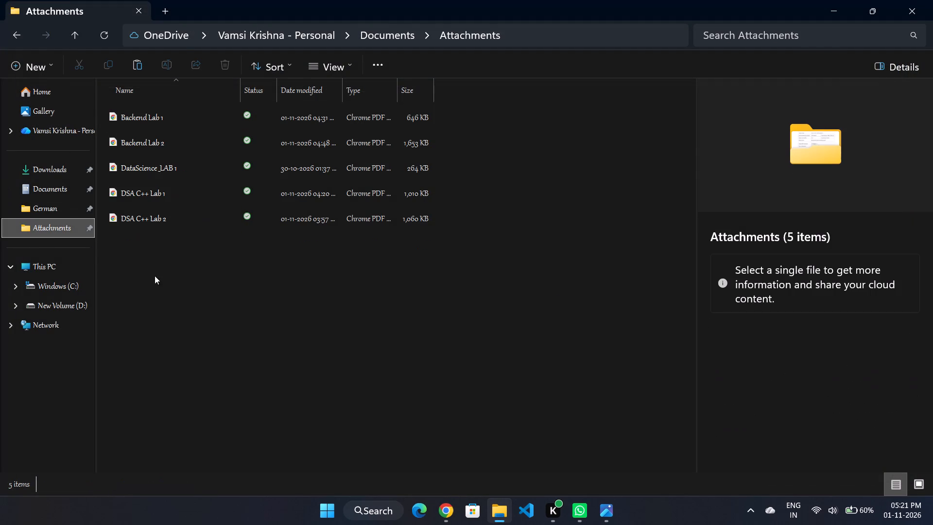
pyautogui.hotkey('ctrl', 'v')
pyautogui.keyDown('ctrl'); pyautogui.click(285, 308); pyautogui.keyUp('ctrl')
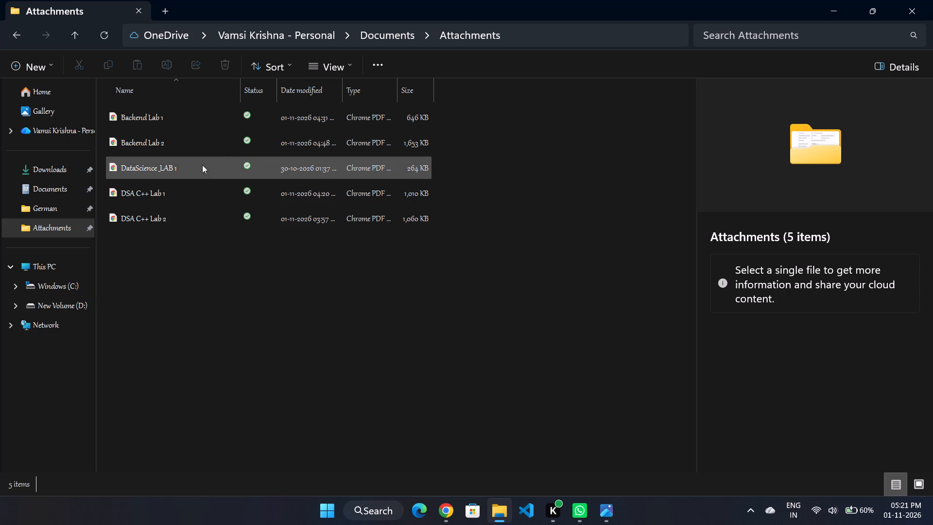
# Delete the old DataScience _LAB 1 PDF from the Attachments folder.
pyautogui.click(202, 165)
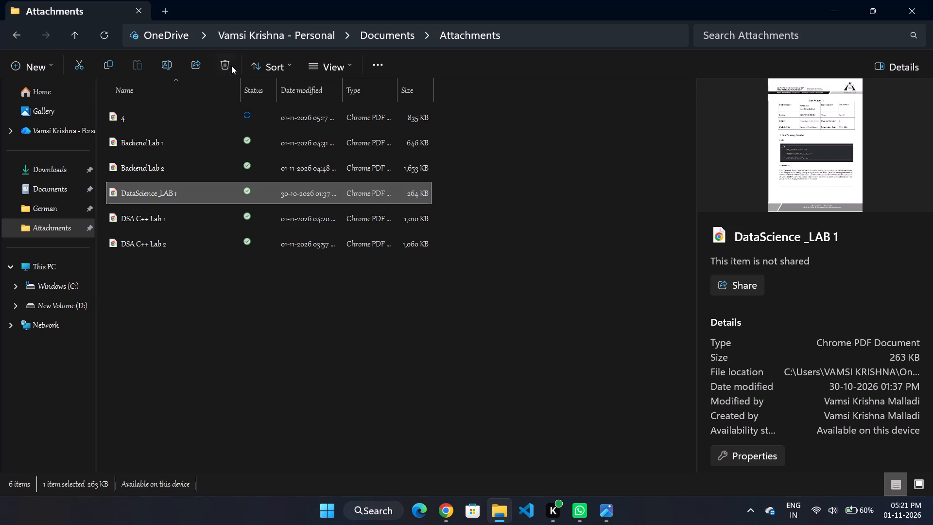
pyautogui.click(220, 67)
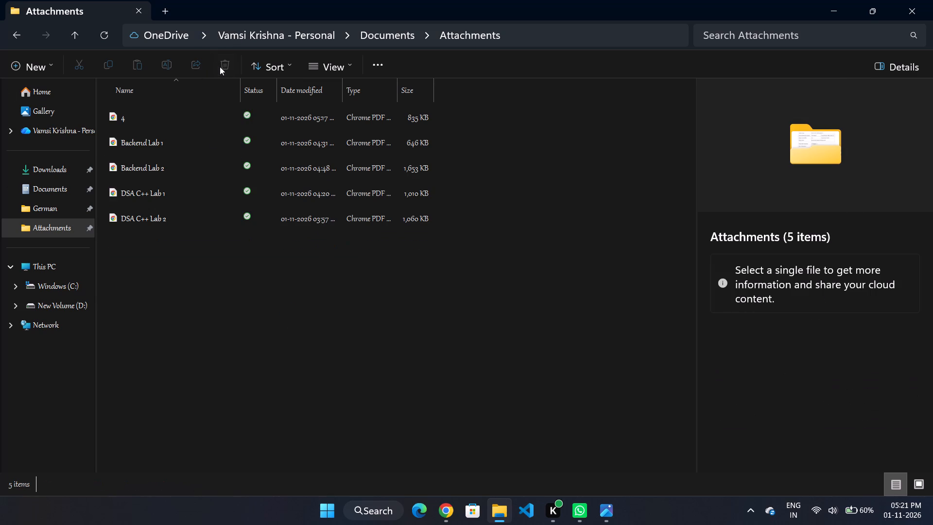
# Rename the PDF file 4 as DataScience Lab 1 and close the File Explorer window.
pyautogui.click(174, 112)
pyautogui.click(174, 70)
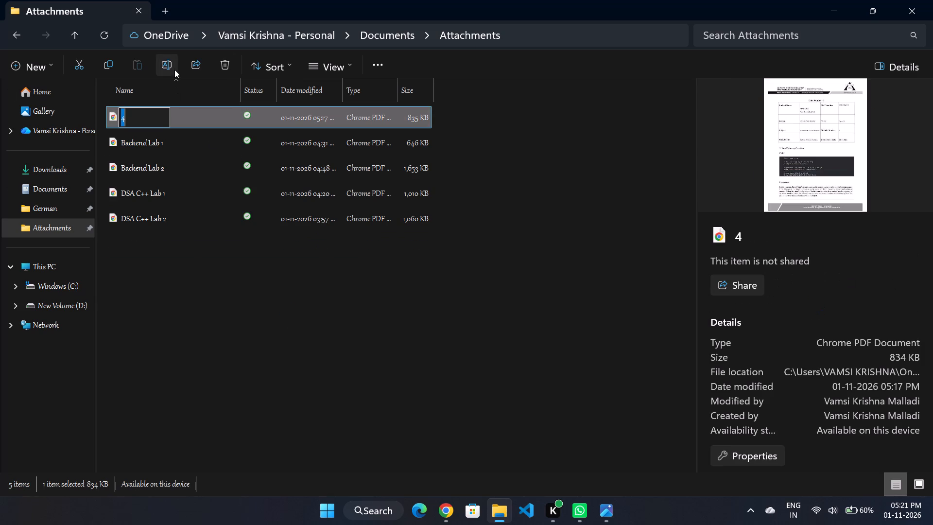
pyautogui.press('BackSpace')
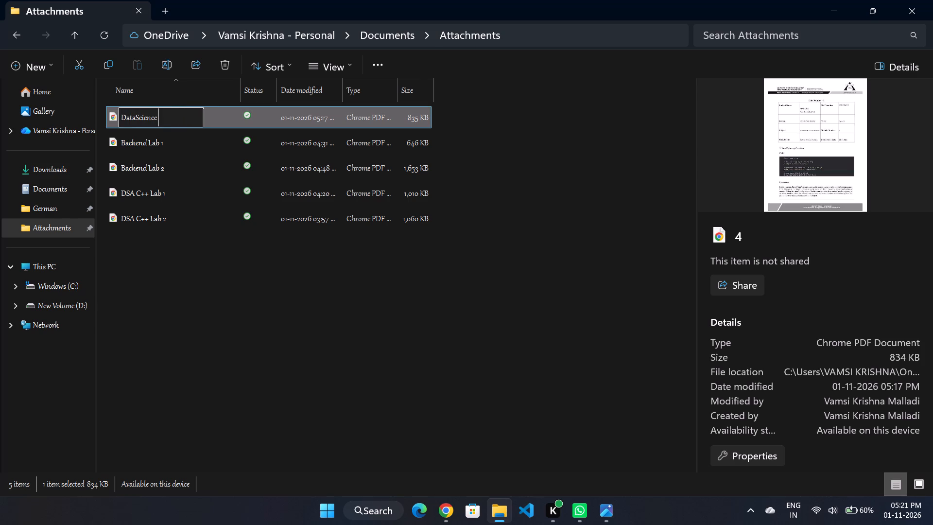
pyautogui.write('ab')
pyautogui.press('space')
pyautogui.press('1')
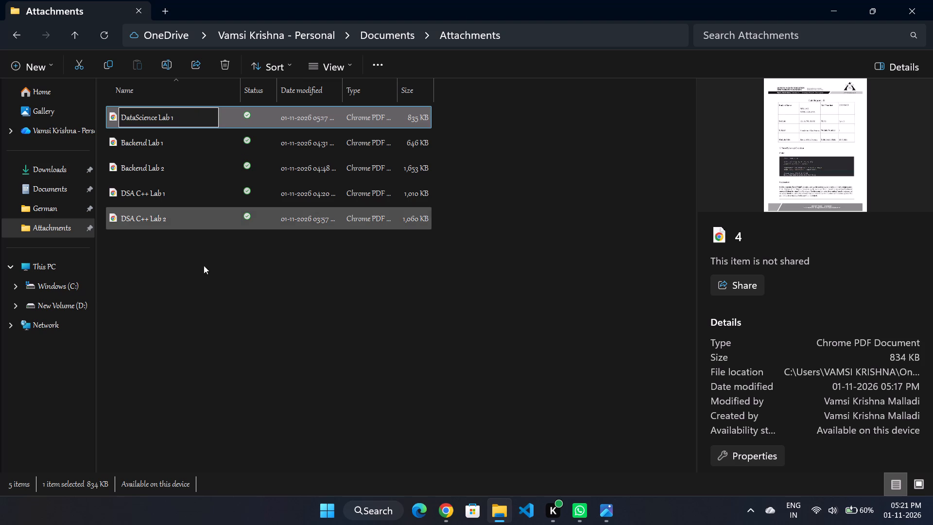
pyautogui.click(206, 277)
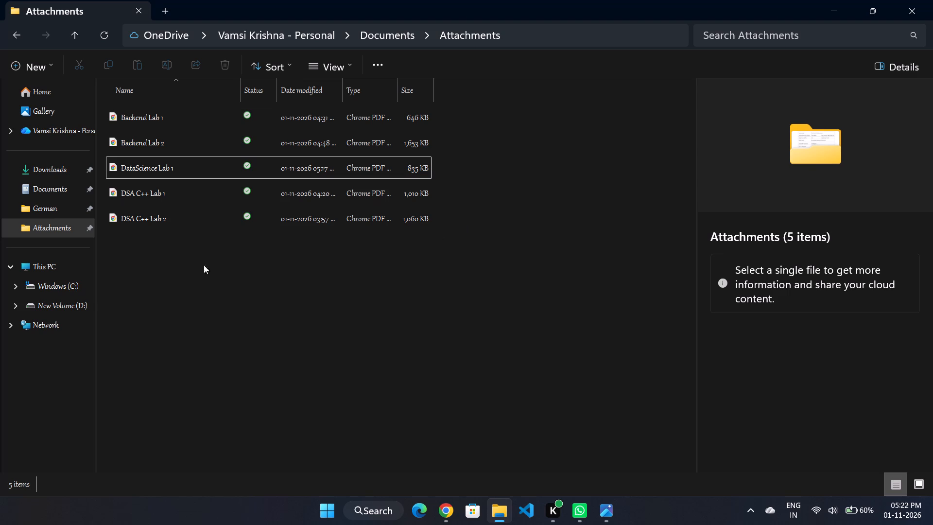
pyautogui.click(914, 0)
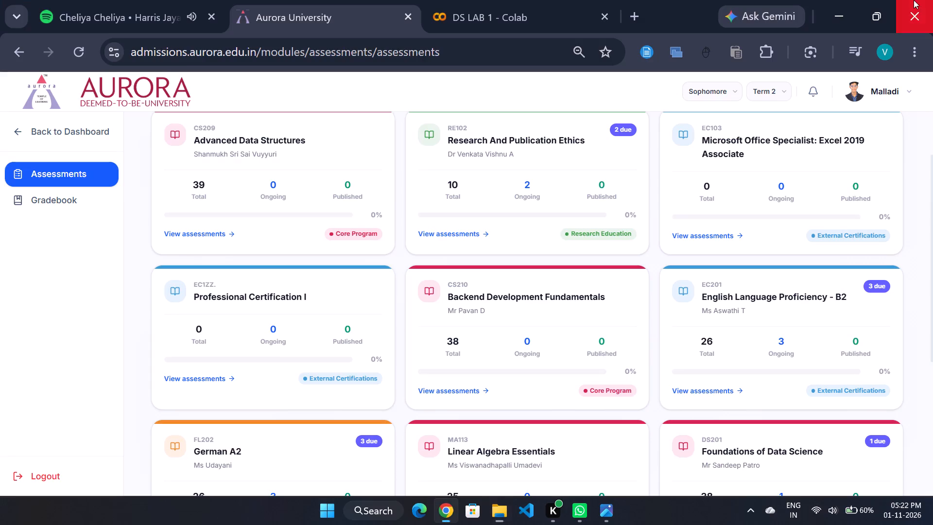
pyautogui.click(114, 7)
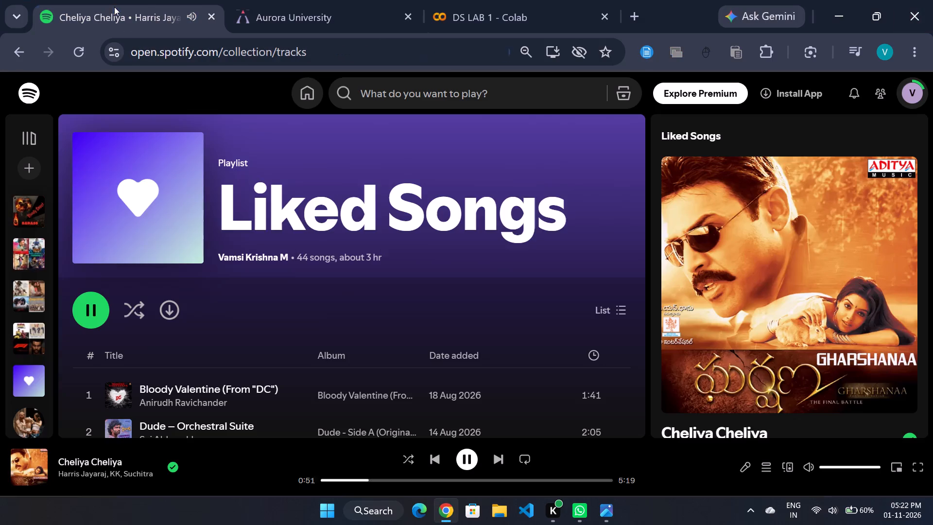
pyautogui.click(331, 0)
# Go to the DS LAB 1 Colab notebook in Chrome and close its sharing dialog.
pyautogui.click(516, 5)
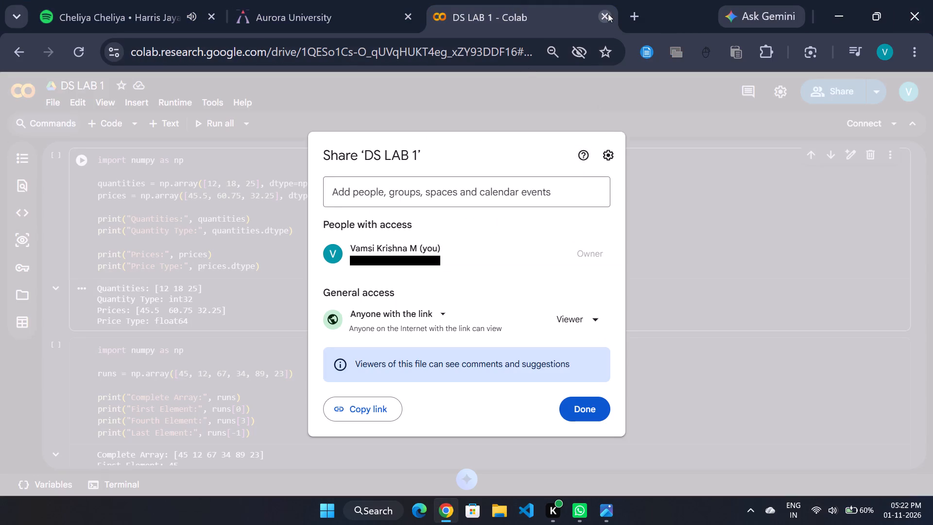
pyautogui.click(595, 412)
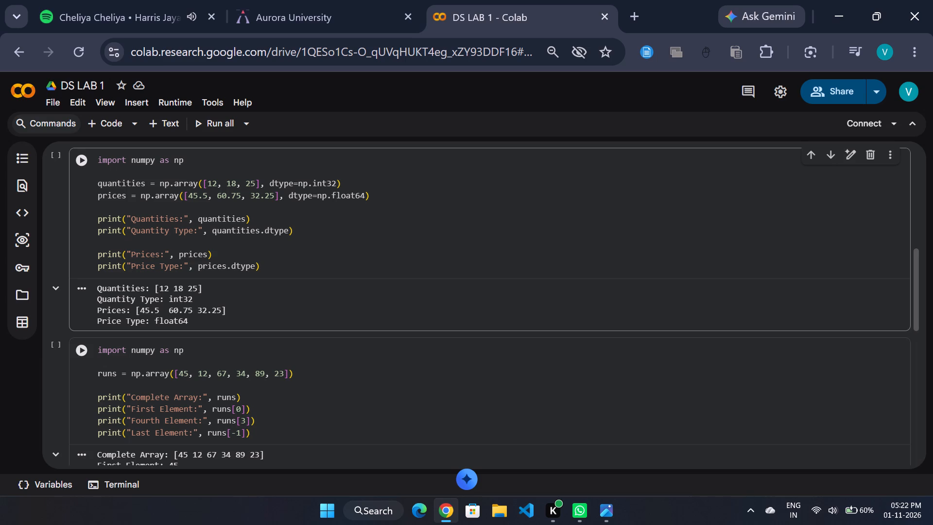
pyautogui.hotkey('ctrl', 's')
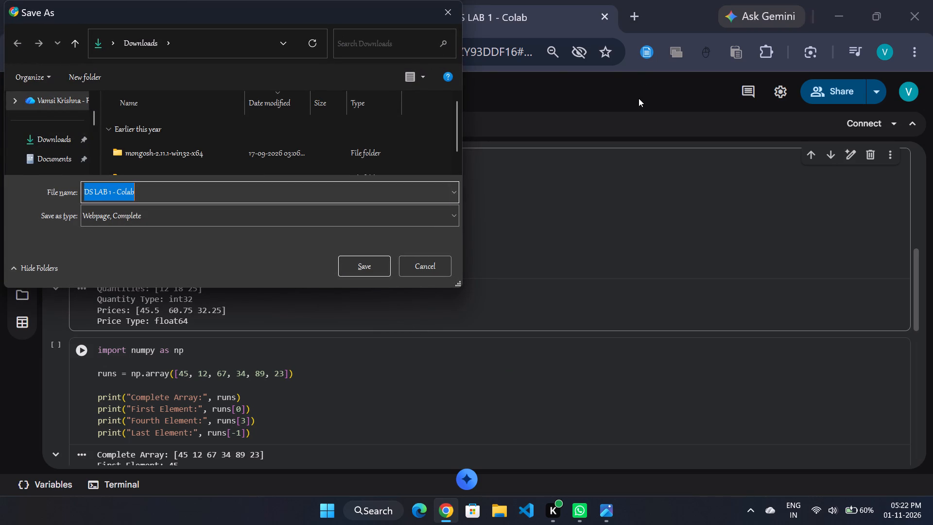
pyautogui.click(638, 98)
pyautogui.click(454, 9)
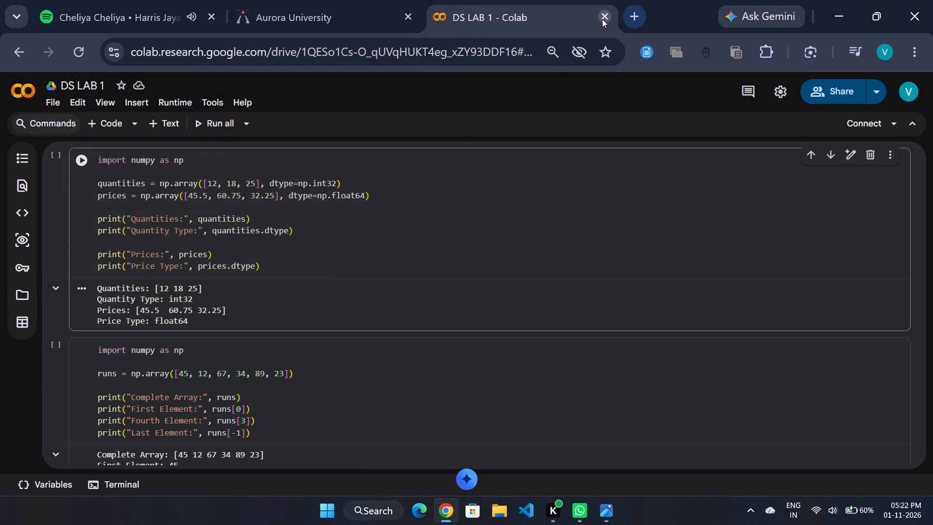
# Close the DS LAB 1 Colab notebook.
pyautogui.click(600, 21)
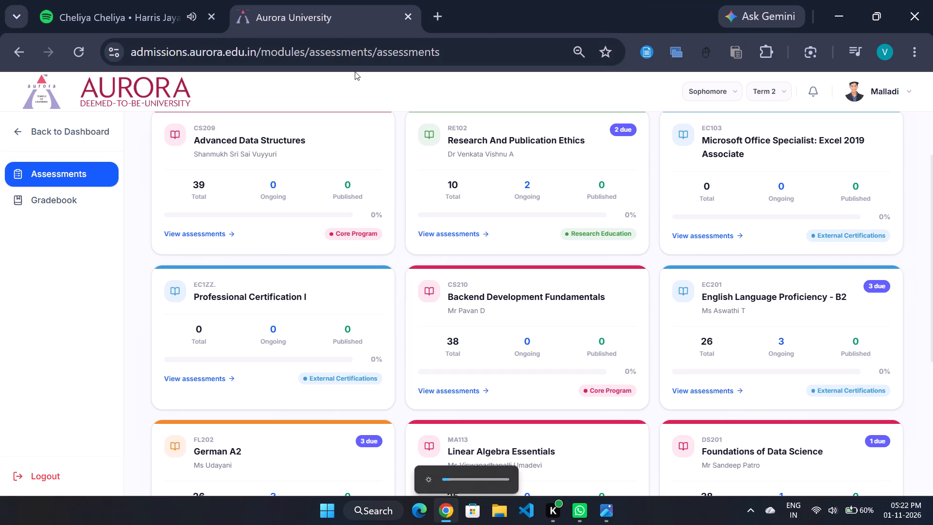